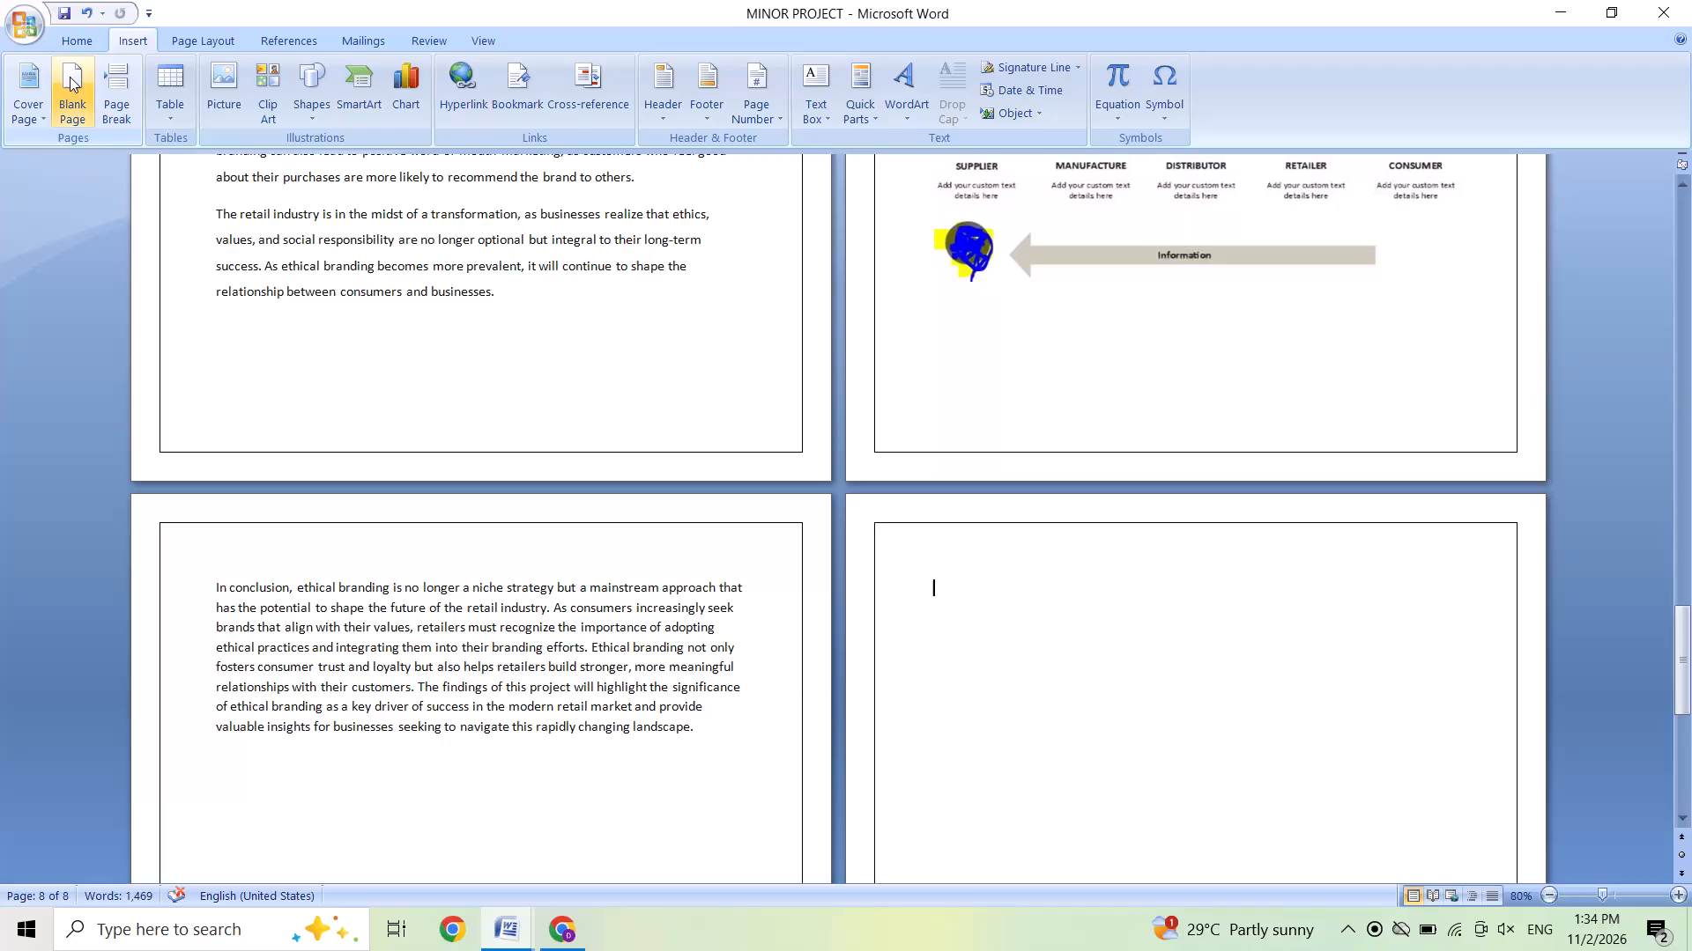
# Enter the left-aligned heading "REVIEW OF LITRATURE" at font size 22 on the blank page after the conclusion.
pyautogui.click(83, 28)
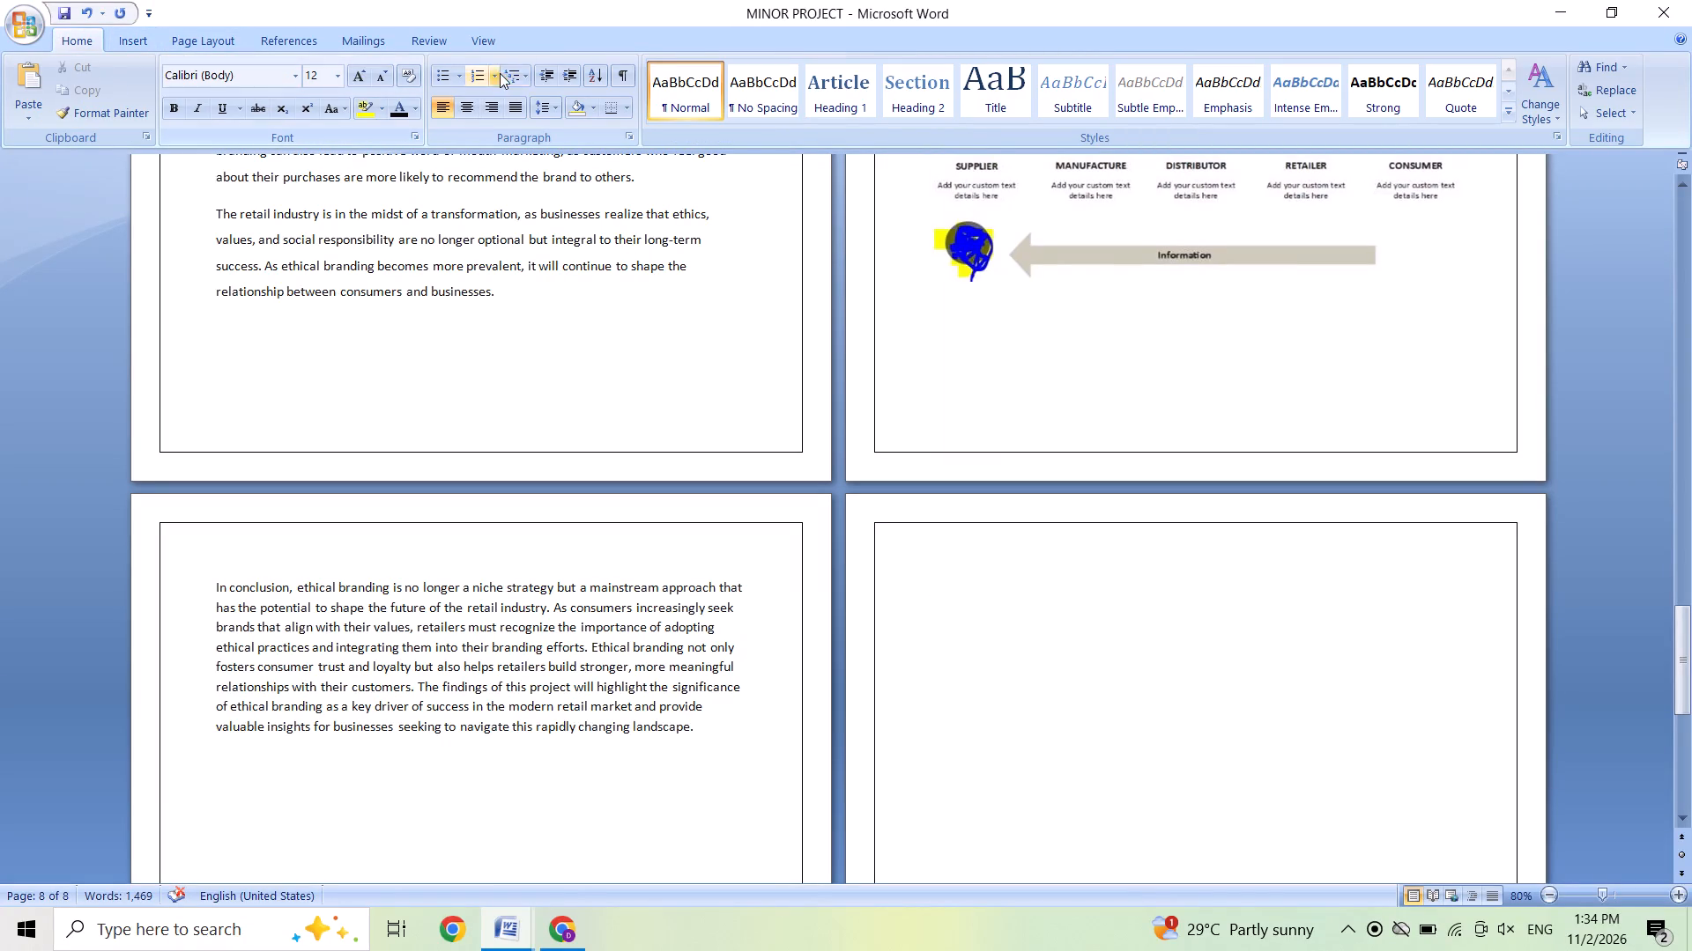
pyautogui.click(475, 110)
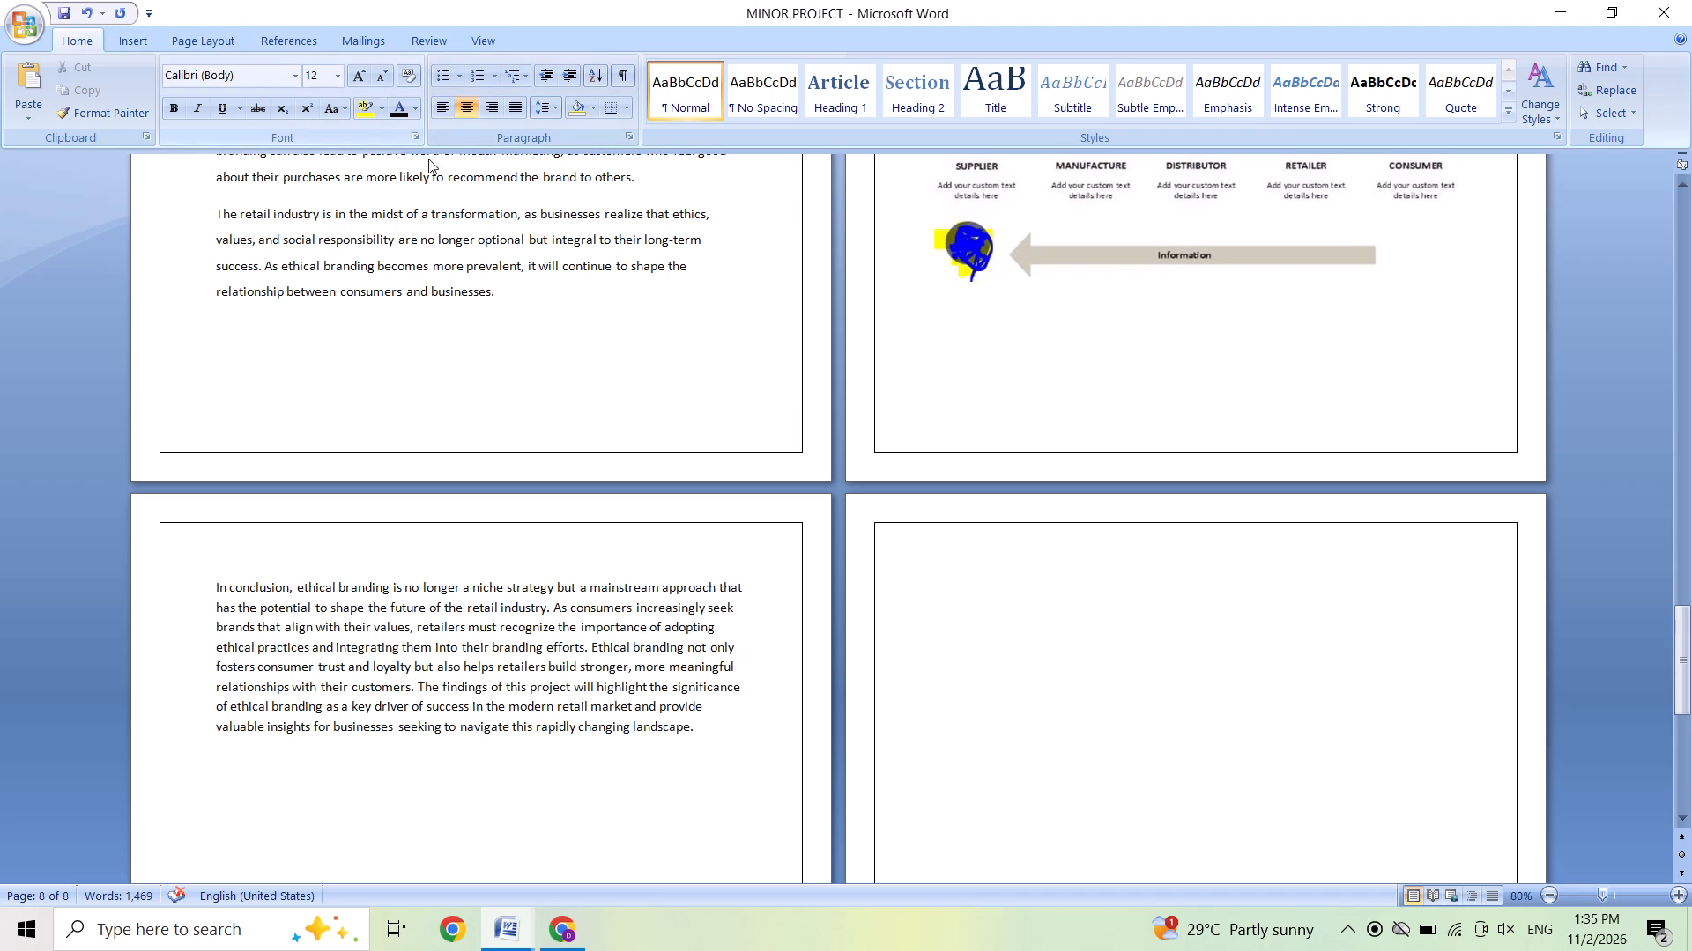
pyautogui.click(440, 97)
pyautogui.tripleClick(360, 81)
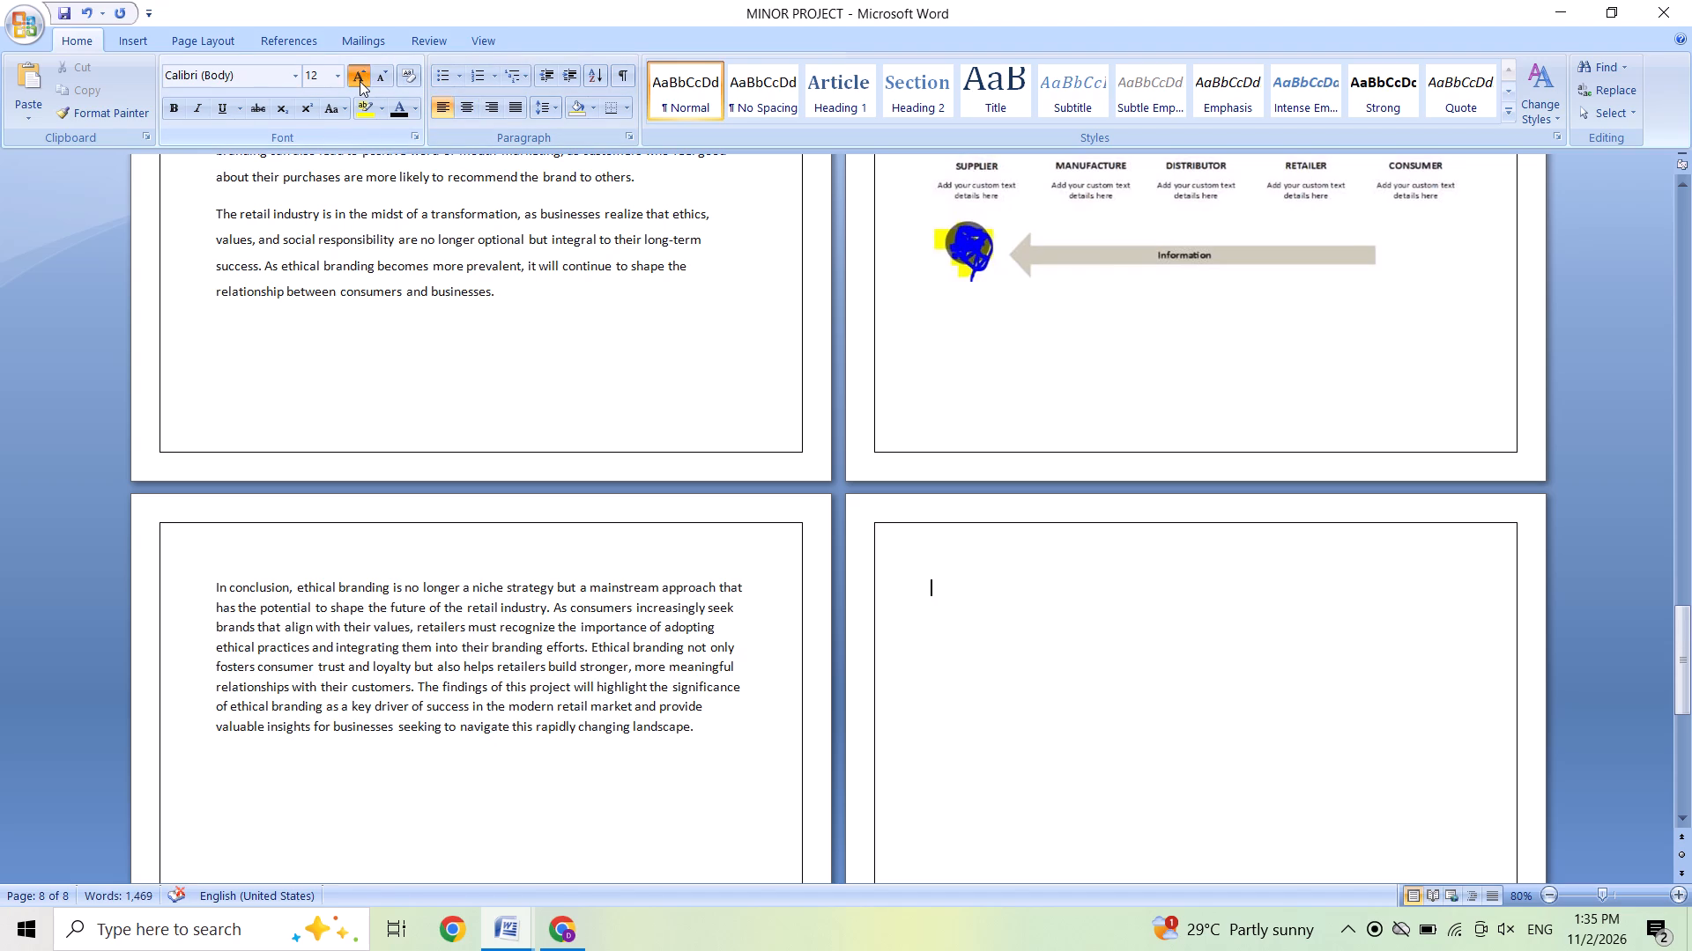
pyautogui.doubleClick(360, 81)
pyautogui.write('RE')
pyautogui.write('VIEW')
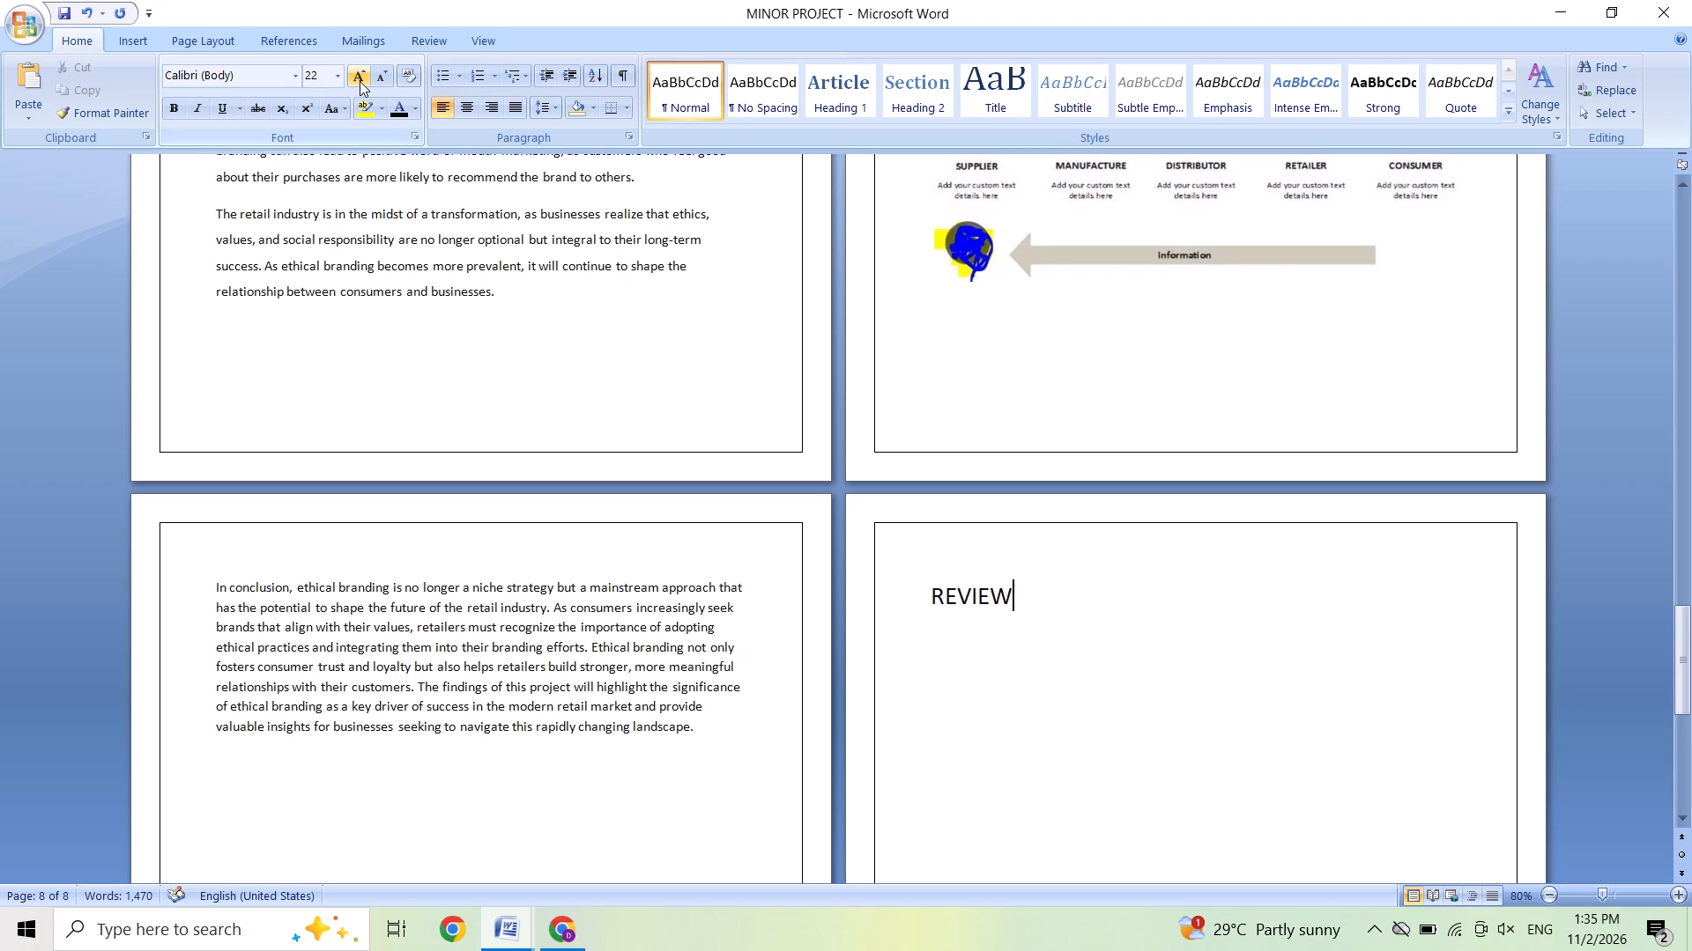
pyautogui.press('space')
pyautogui.write('OF LITRA')
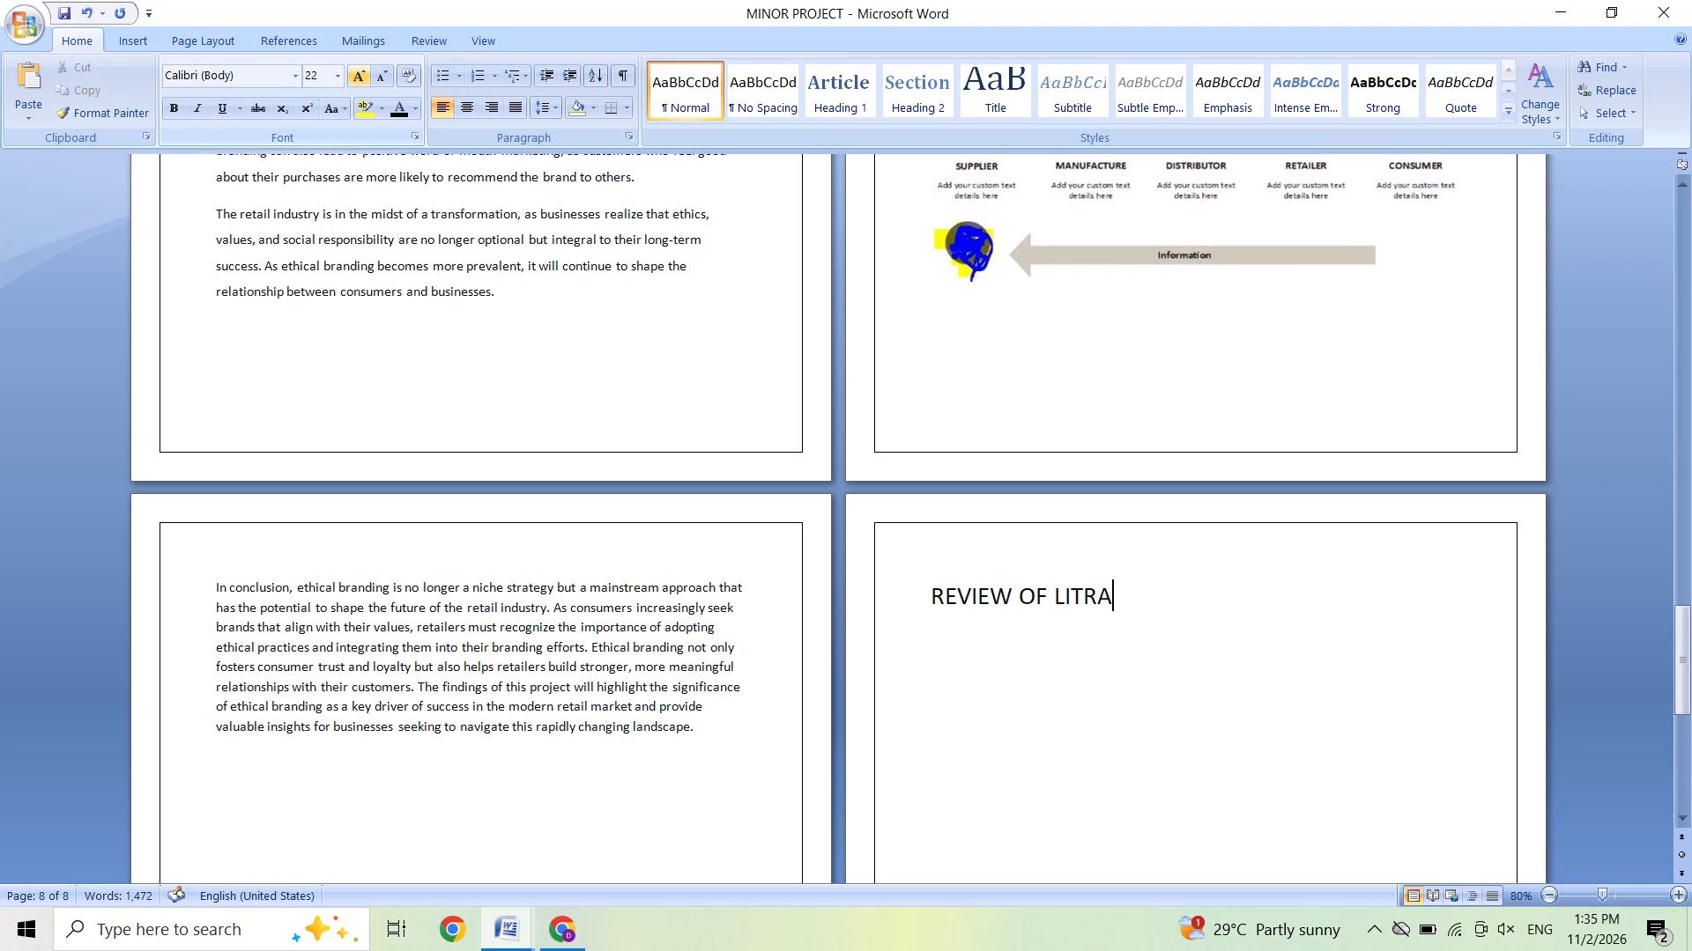
pyautogui.press('t')
pyautogui.write('URE')
# Start a new paragraph below the "REVIEW OF LITRATURE" heading with the font size reduced to 14.
pyautogui.press('Return')
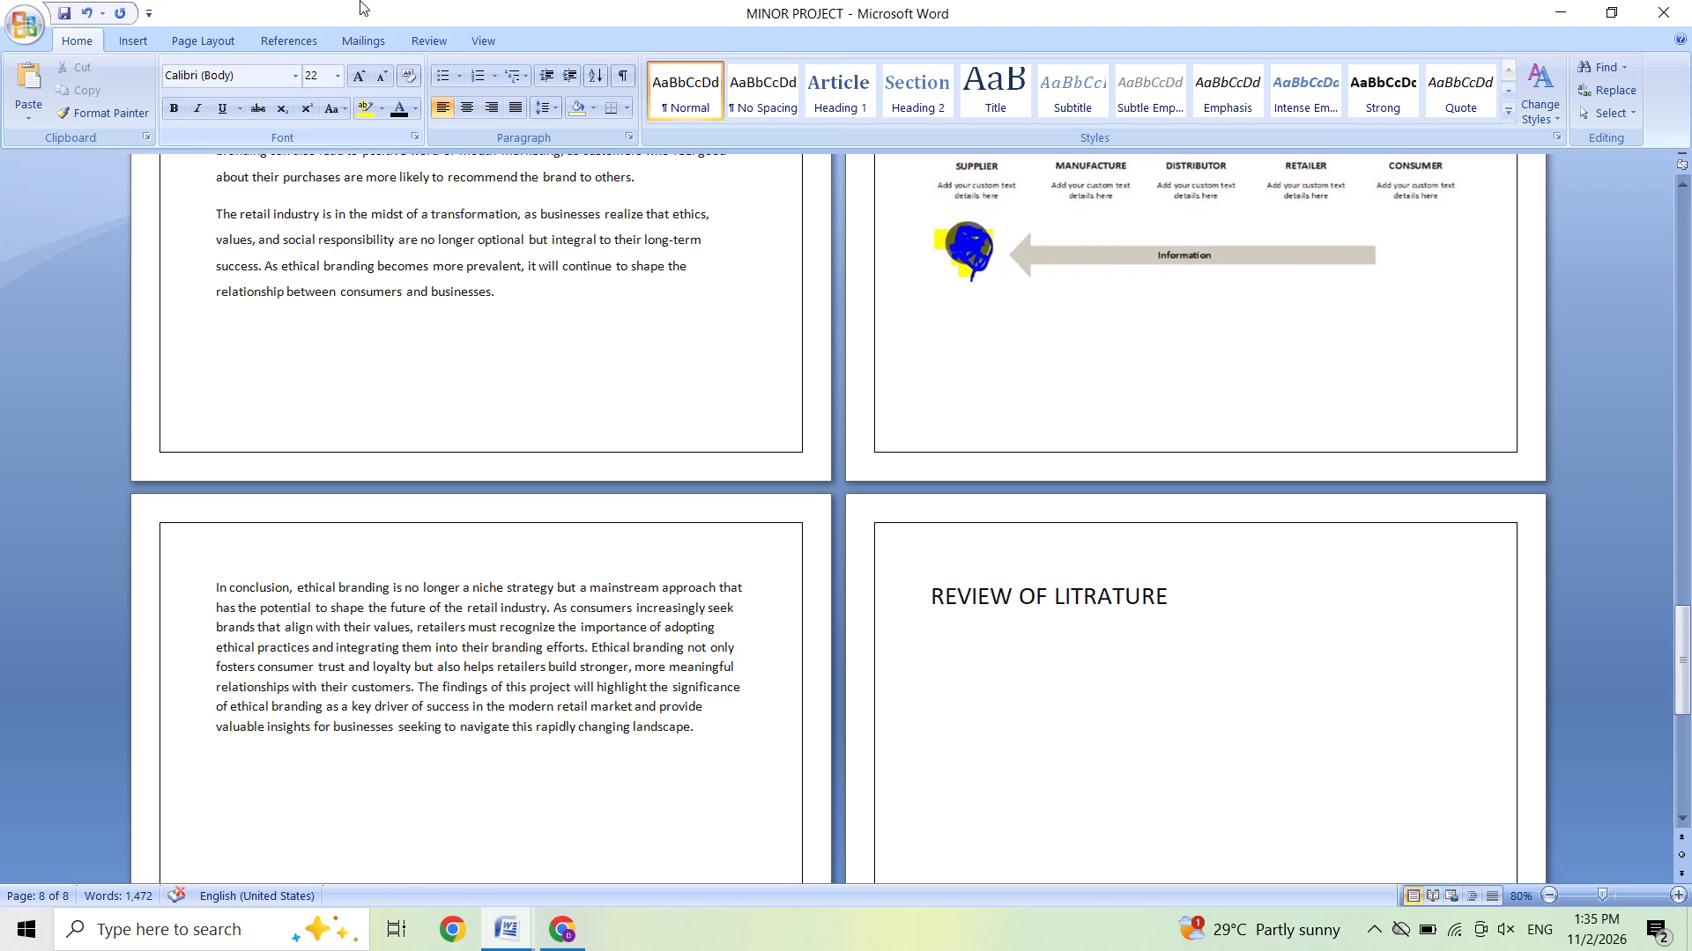
pyautogui.tripleClick(379, 80)
pyautogui.click(379, 80)
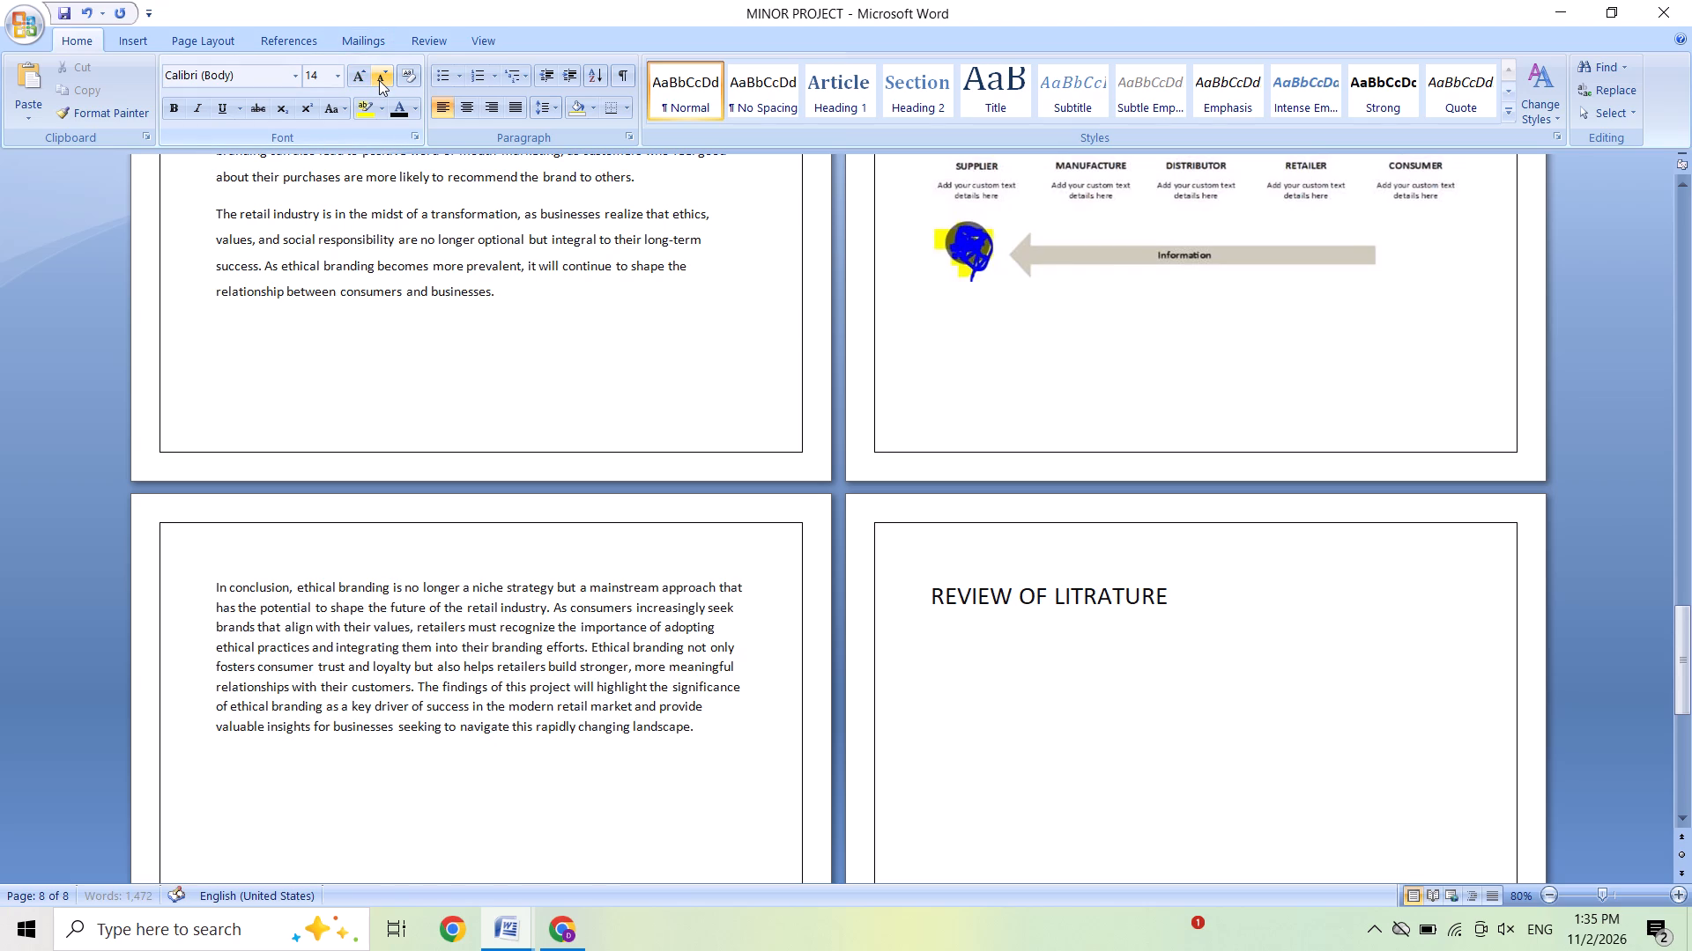
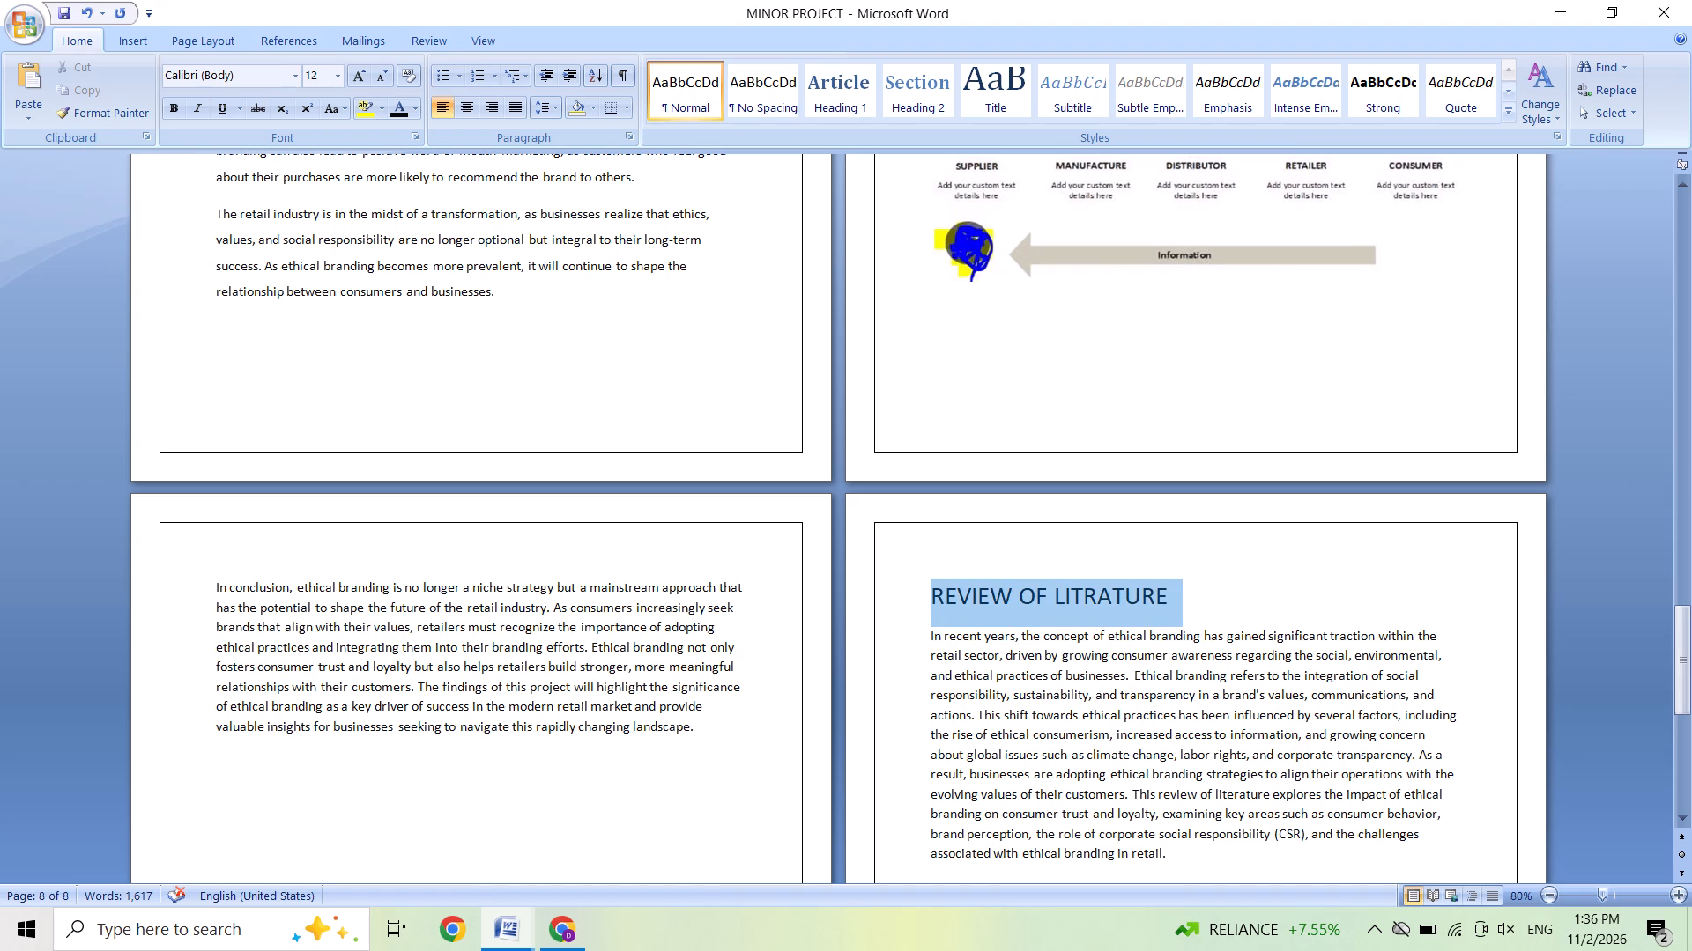
# Format the "REVIEW OF LITRATURE" heading at font size 28, centred and underlined.
pyautogui.moveTo(1066, 590); pyautogui.dragTo(1093, 591)
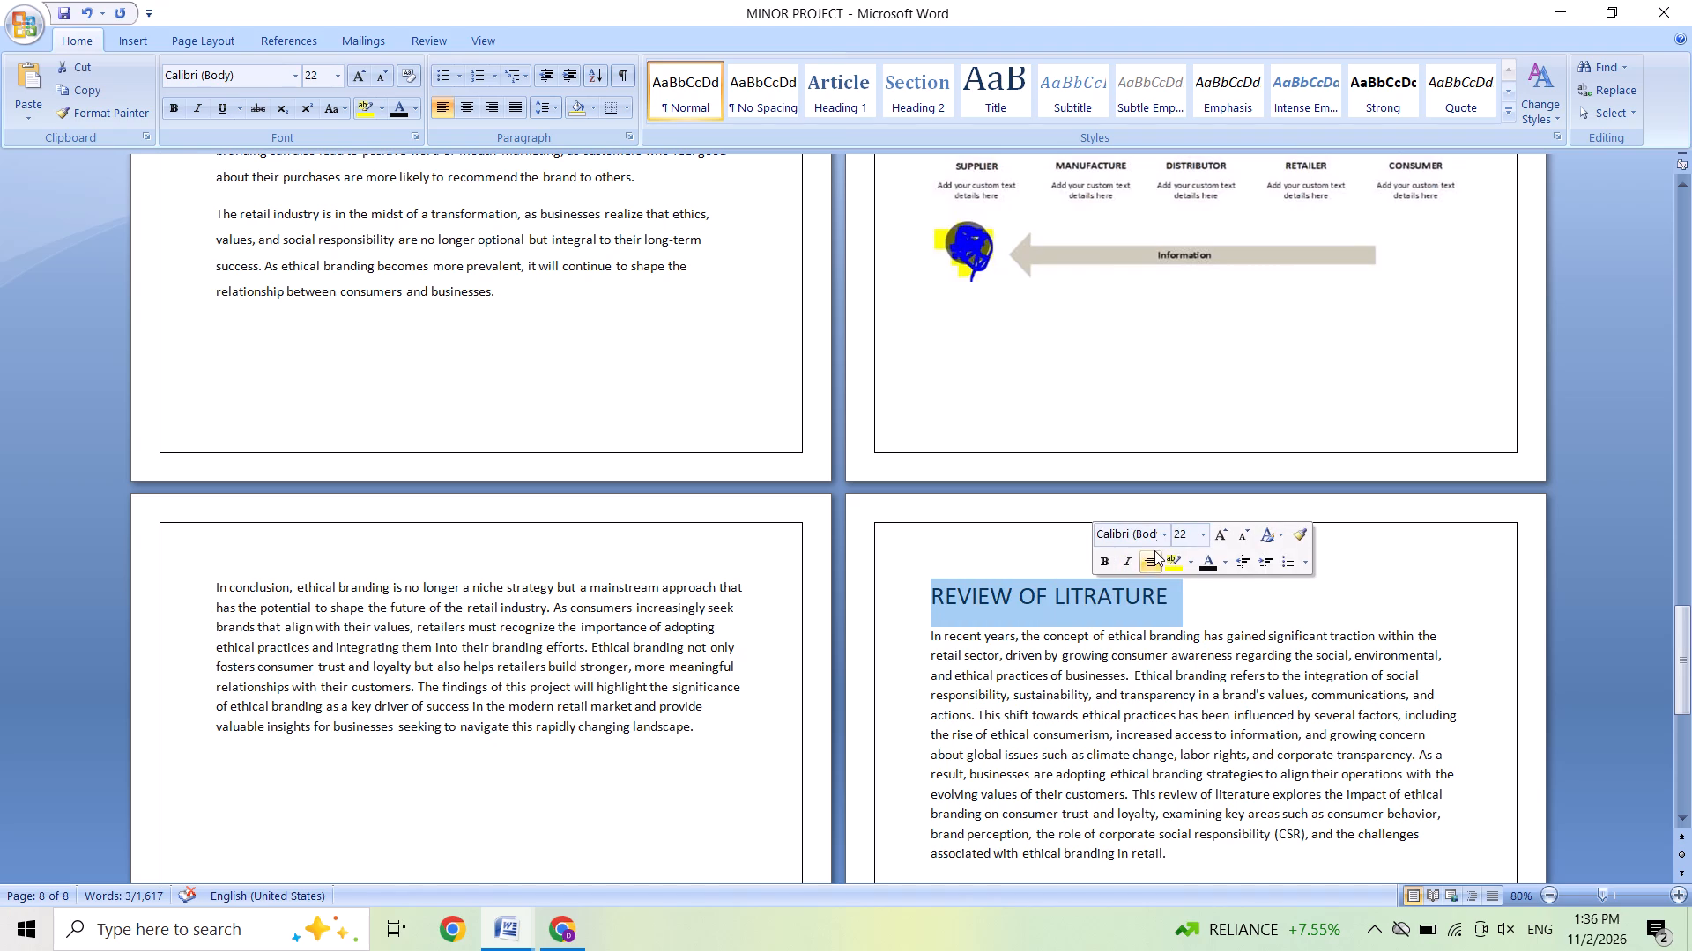
pyautogui.click(1219, 536)
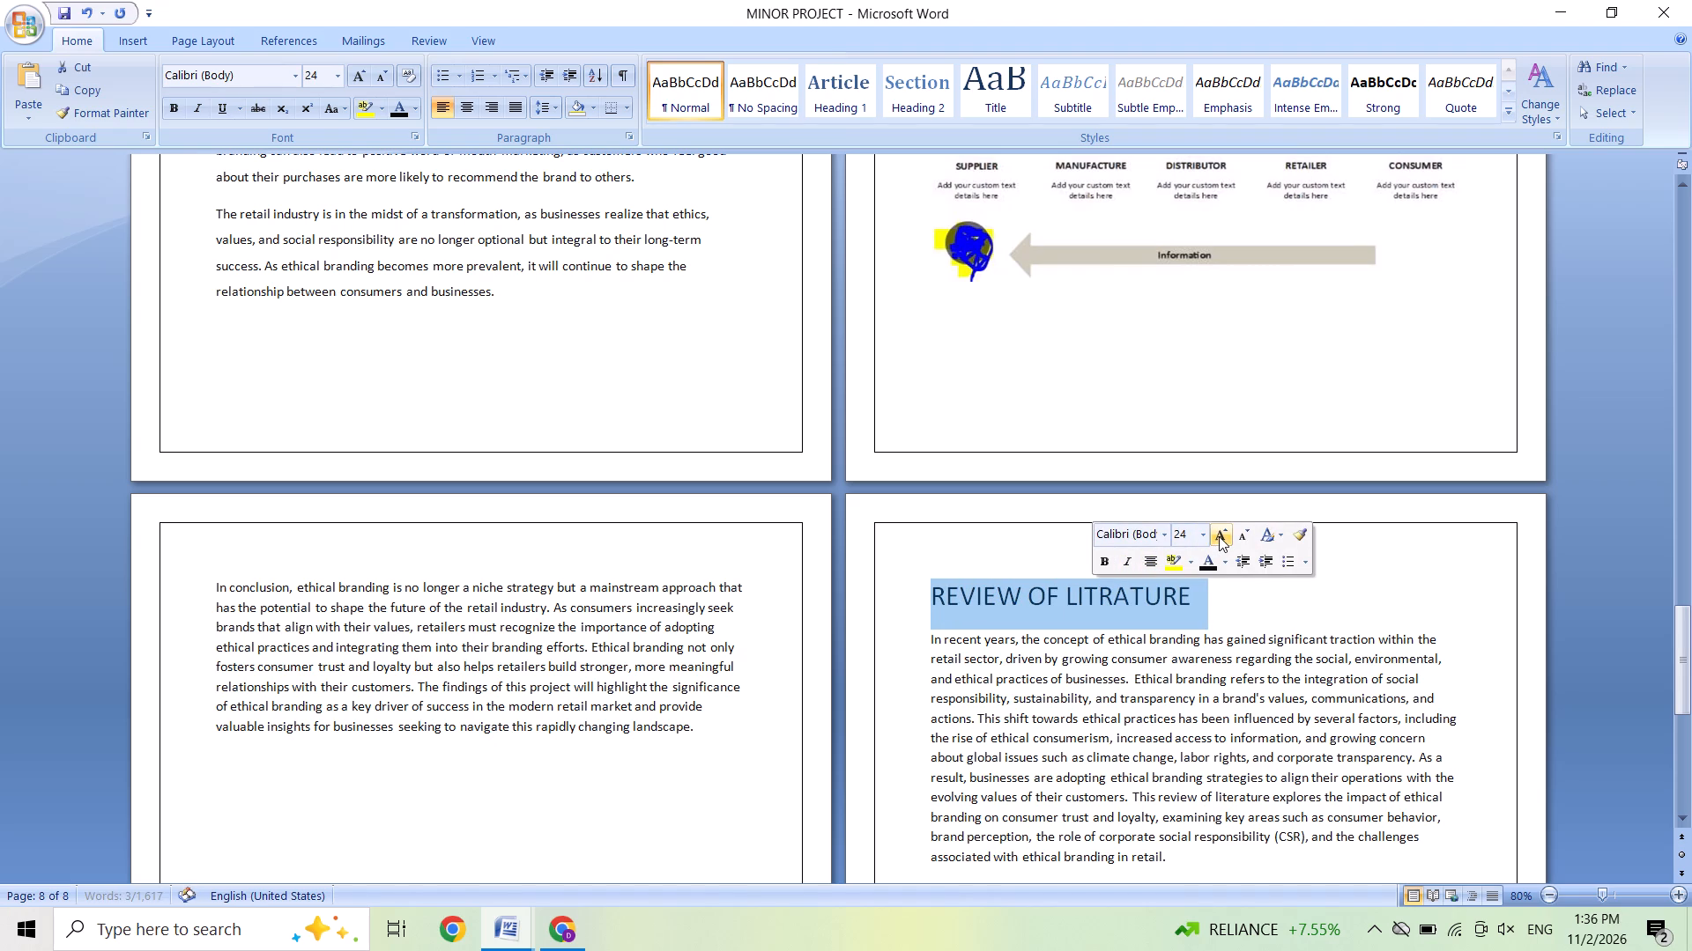
pyautogui.click(1219, 536)
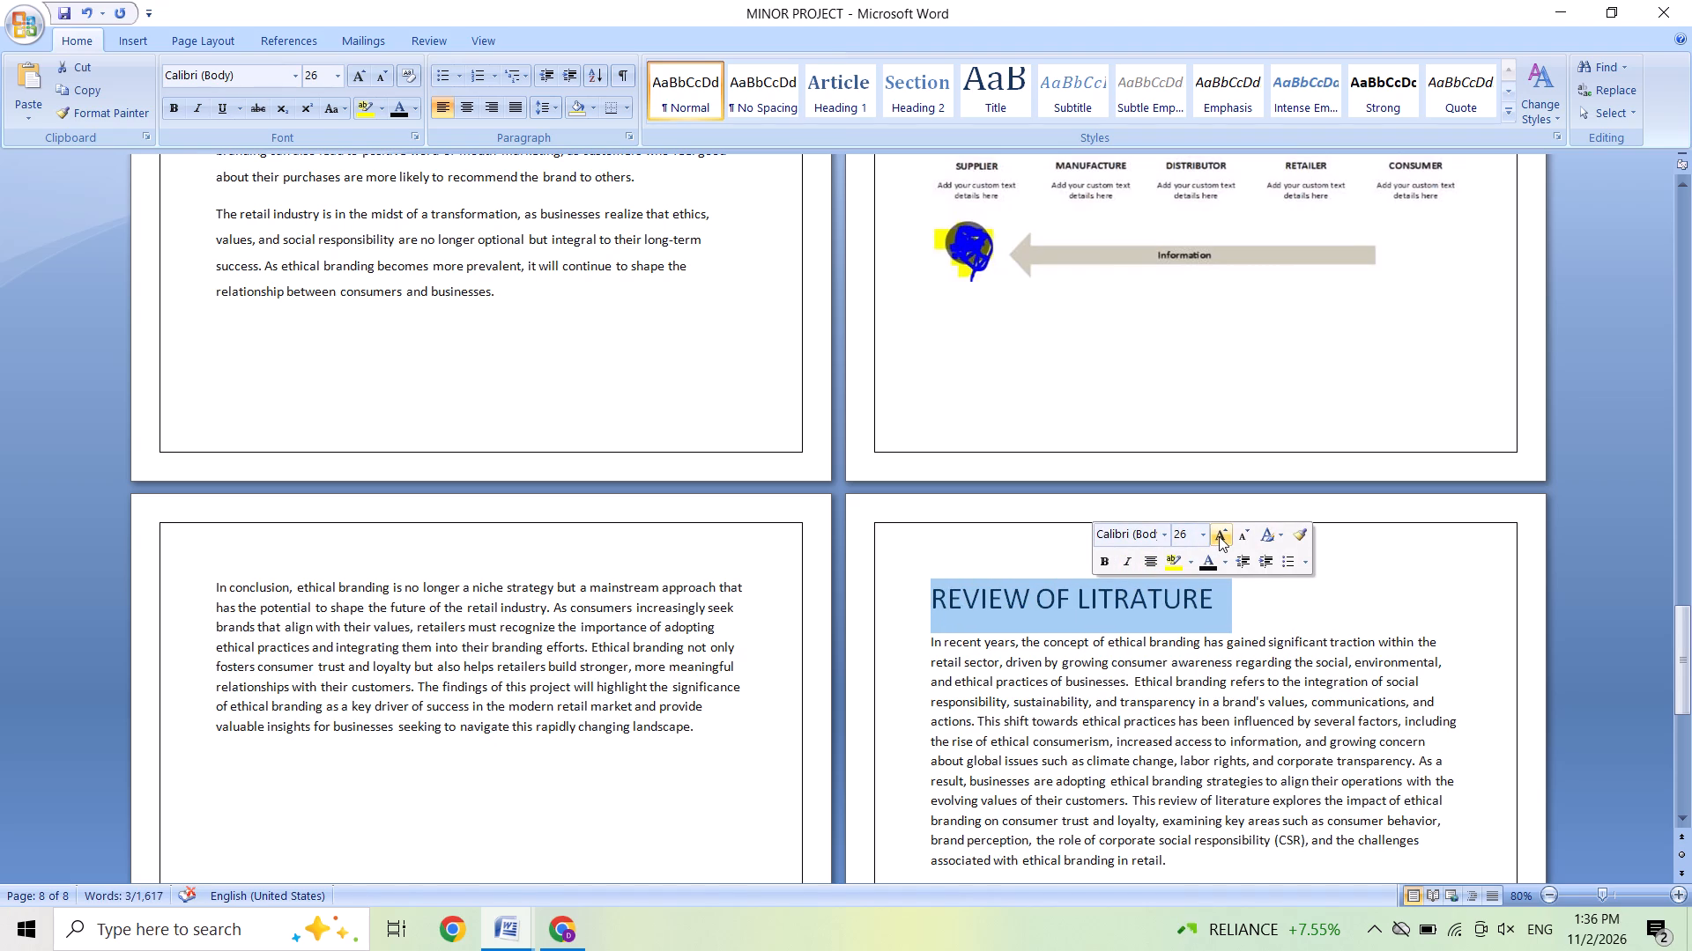
pyautogui.click(1219, 536)
pyautogui.click(1152, 566)
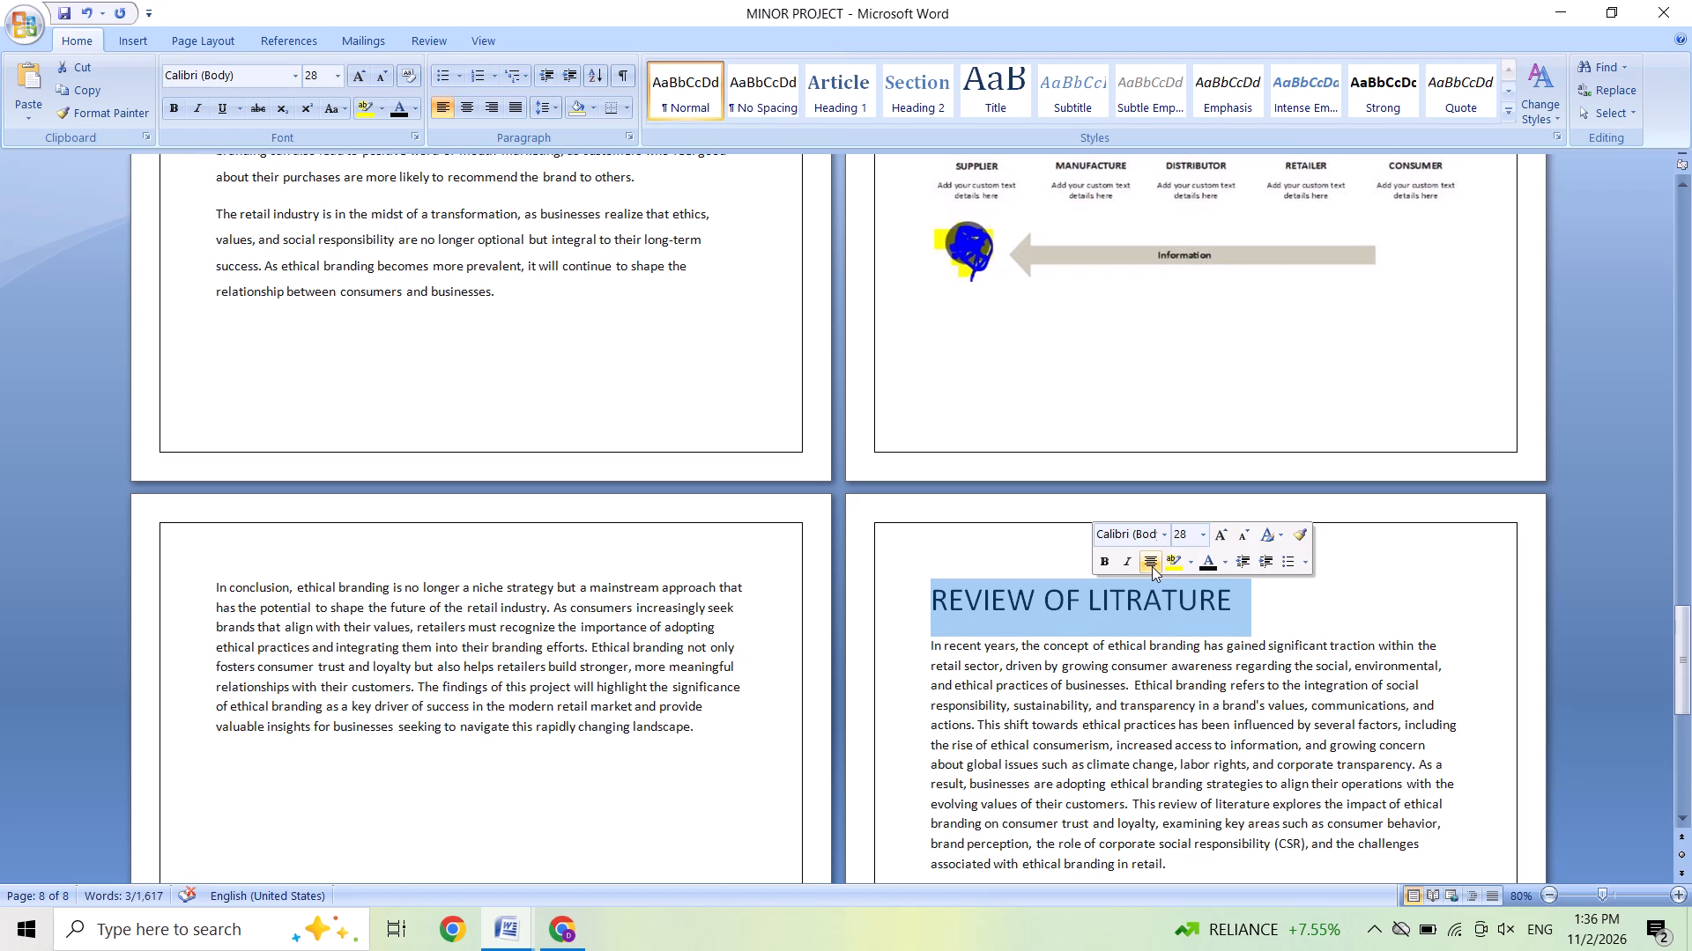
pyautogui.moveTo(1152, 566); pyautogui.dragTo(1157, 570)
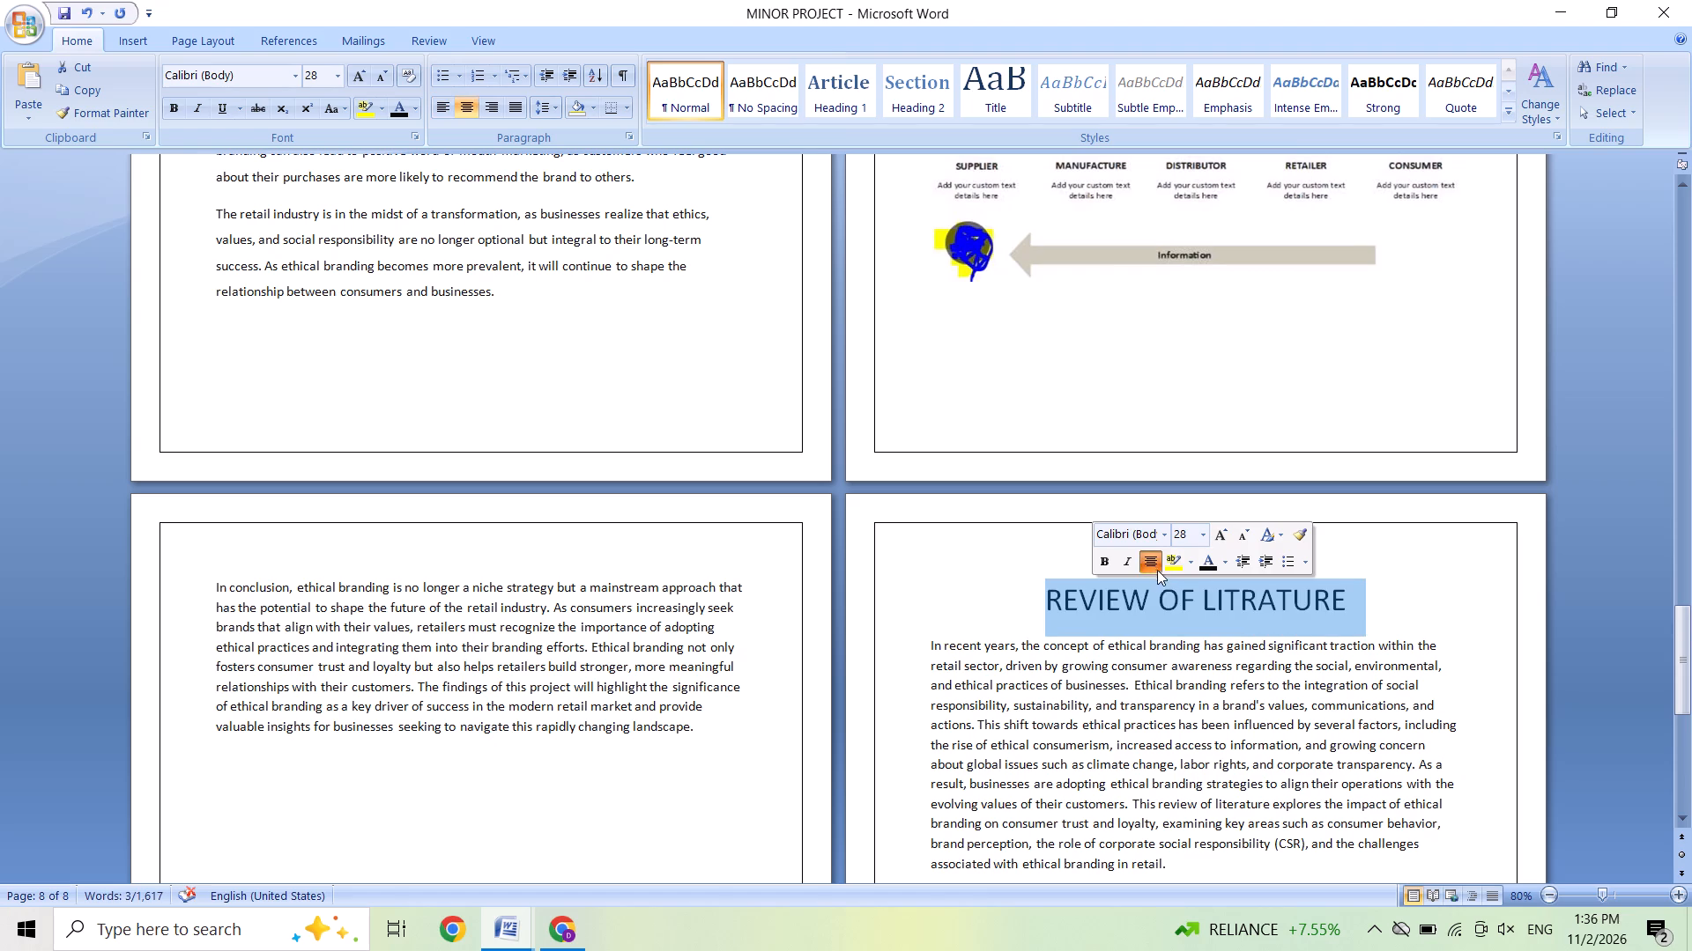
pyautogui.moveTo(1157, 570); pyautogui.dragTo(1202, 574)
pyautogui.moveTo(1202, 574); pyautogui.dragTo(760, 376)
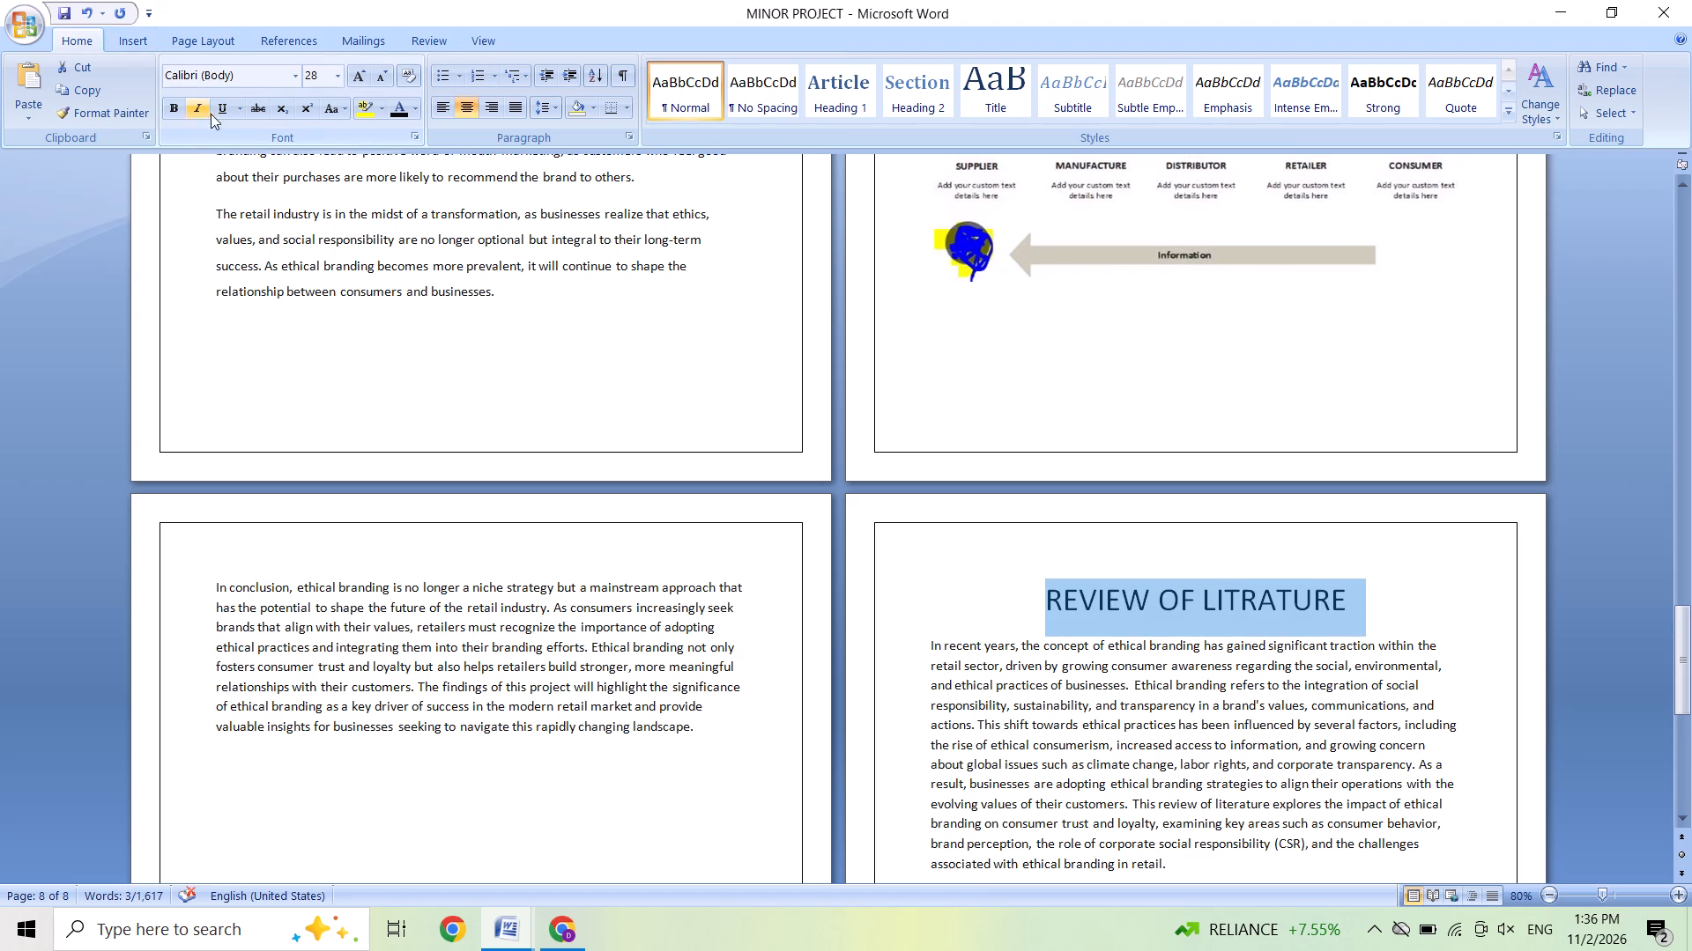
pyautogui.click(221, 116)
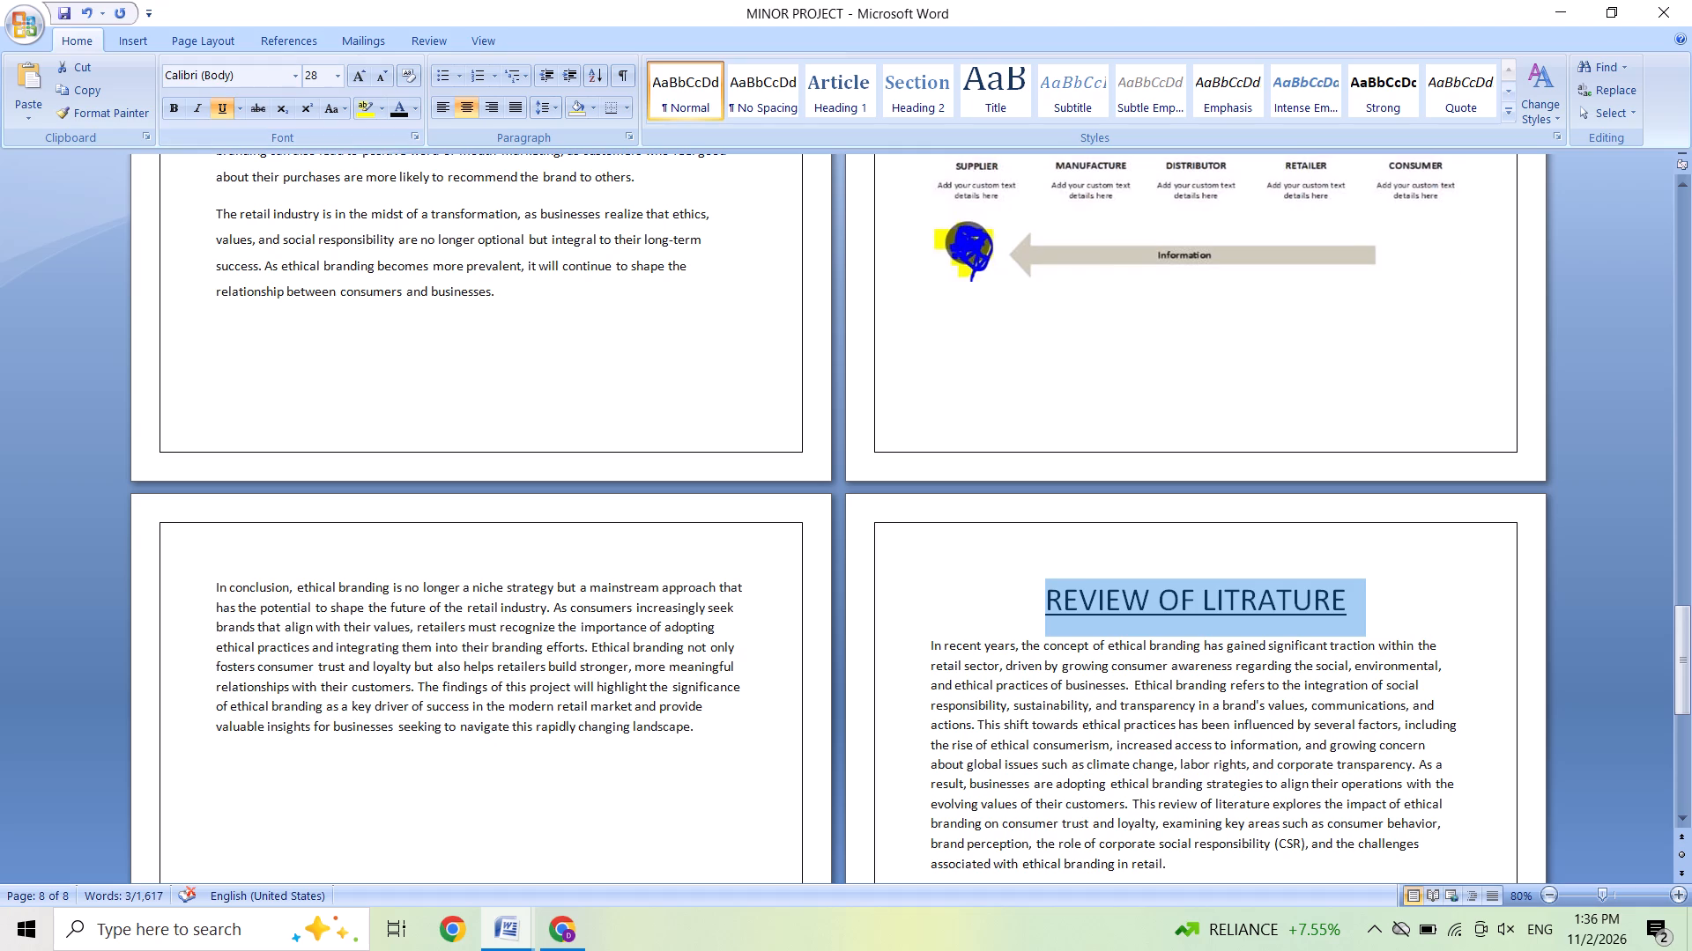
pyautogui.click(919, 541)
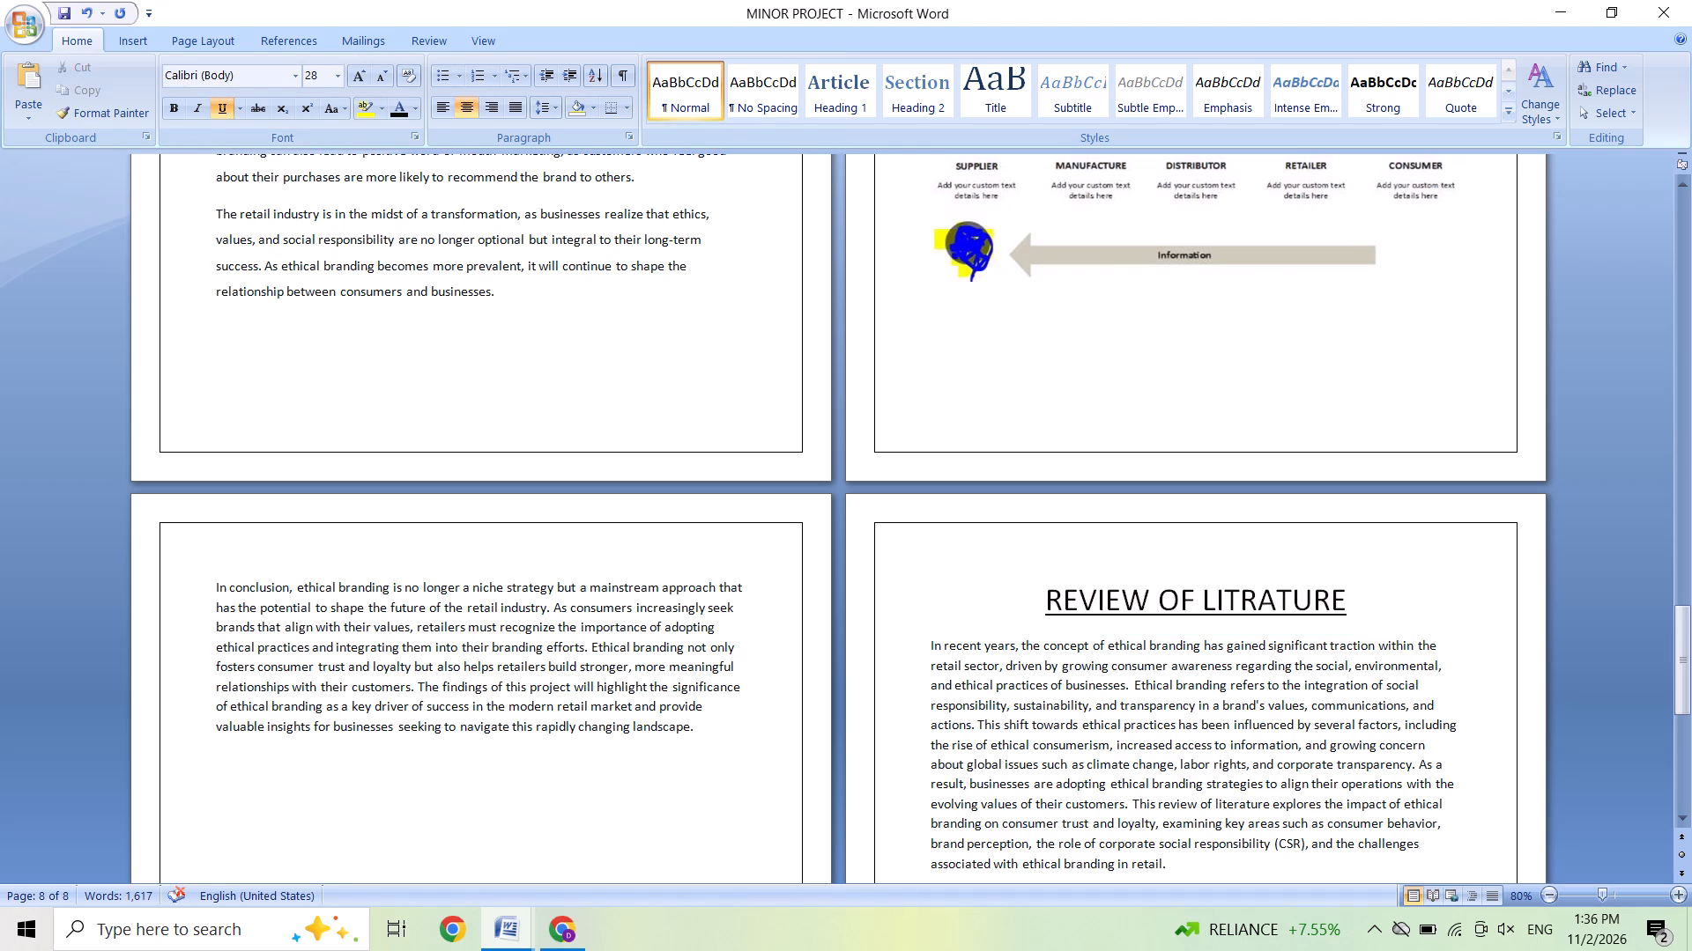
# Start a new paragraph, separated by an empty one, after the introductory paragraph ending "associated with ethical branding in retail.".
pyautogui.press('Down')
pyautogui.press('Down')
pyautogui.press('Down')
pyautogui.press('Down')
pyautogui.press('Down')
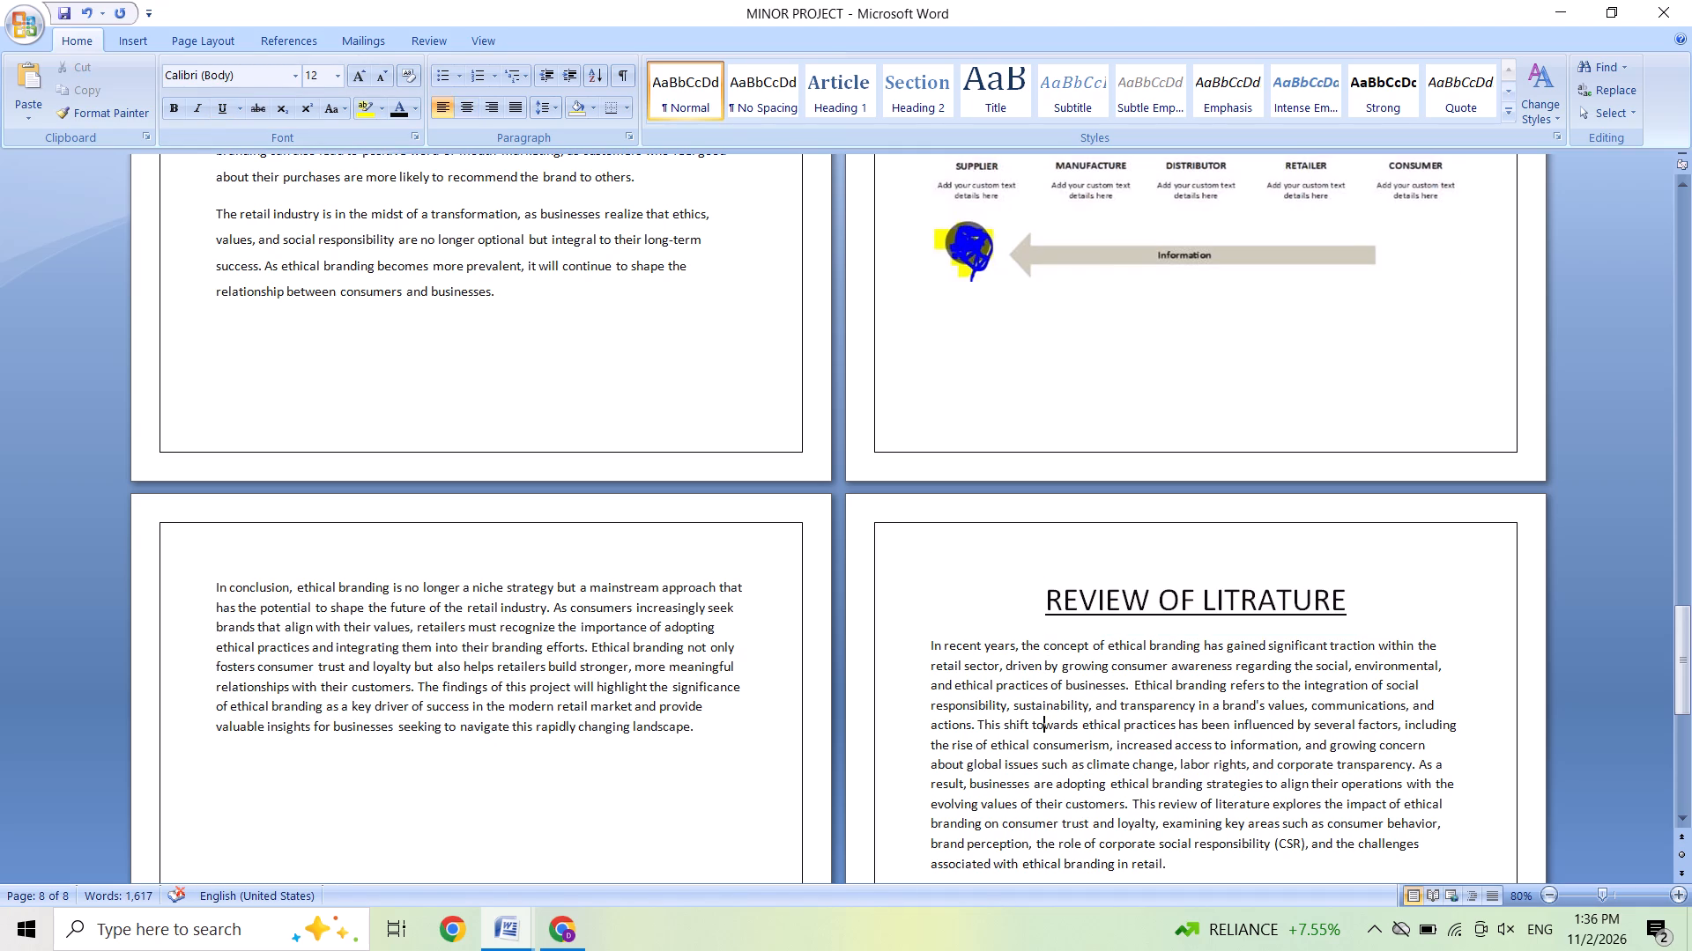
pyautogui.press('Down')
pyautogui.press('Down')
pyautogui.press('Down')
pyautogui.press('Down')
pyautogui.press('Down')
pyautogui.press('Down')
pyautogui.press('Down')
pyautogui.press('Down')
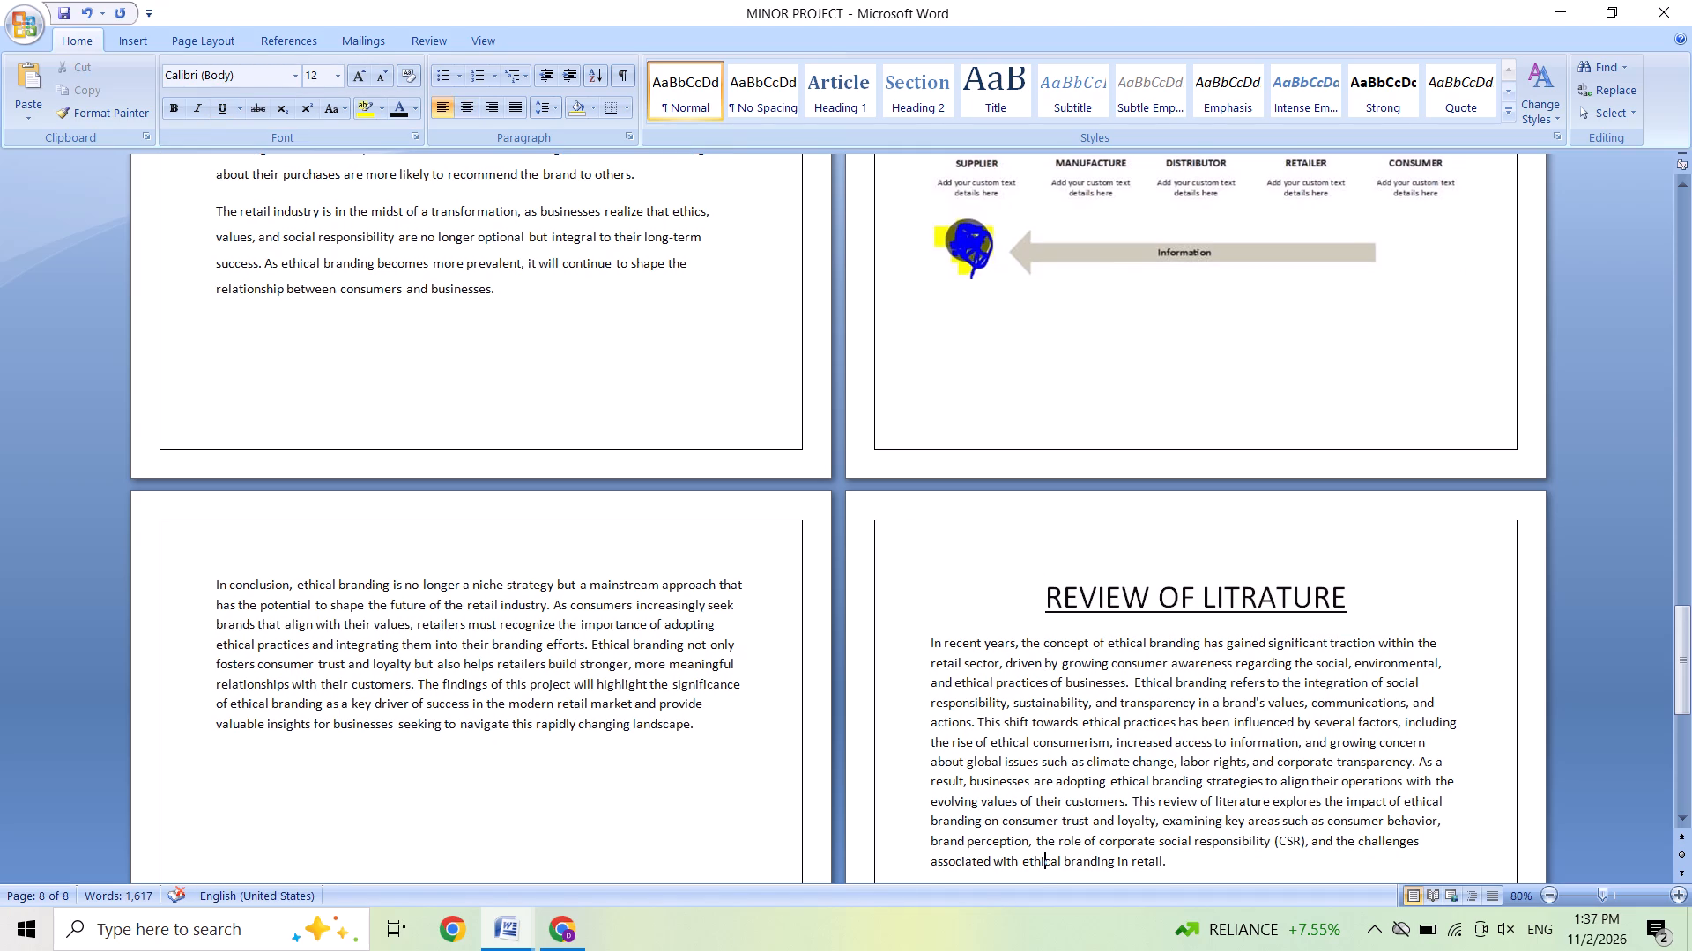
pyautogui.click(1176, 870)
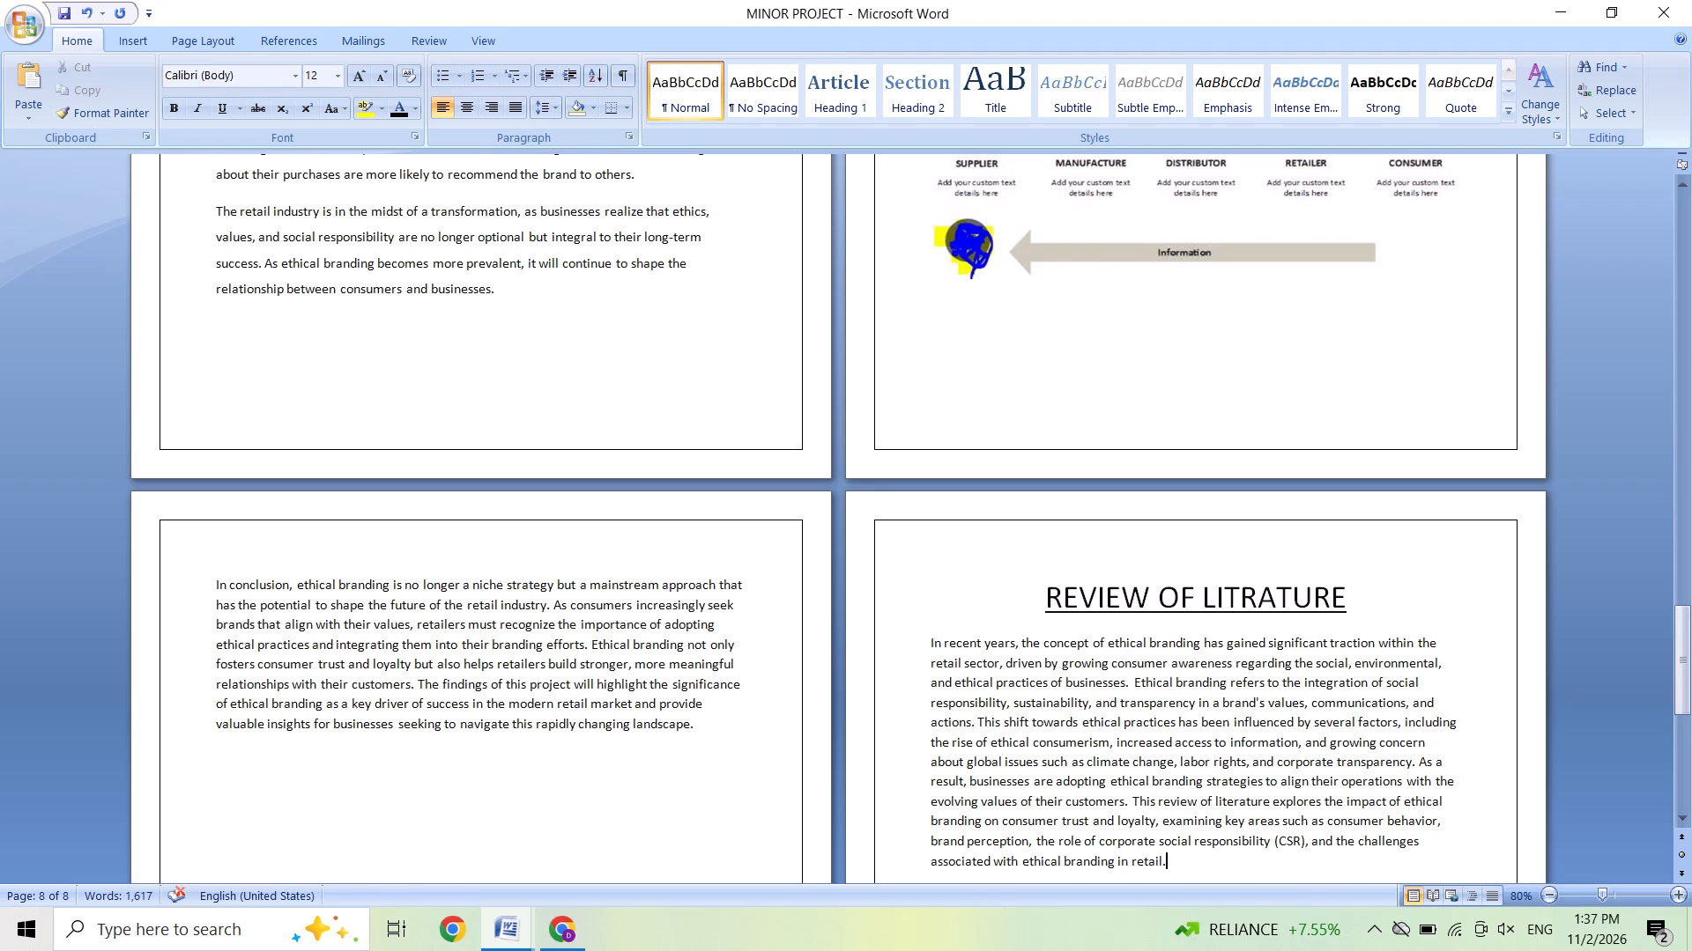
pyautogui.press('Return')
pyautogui.press('Return')
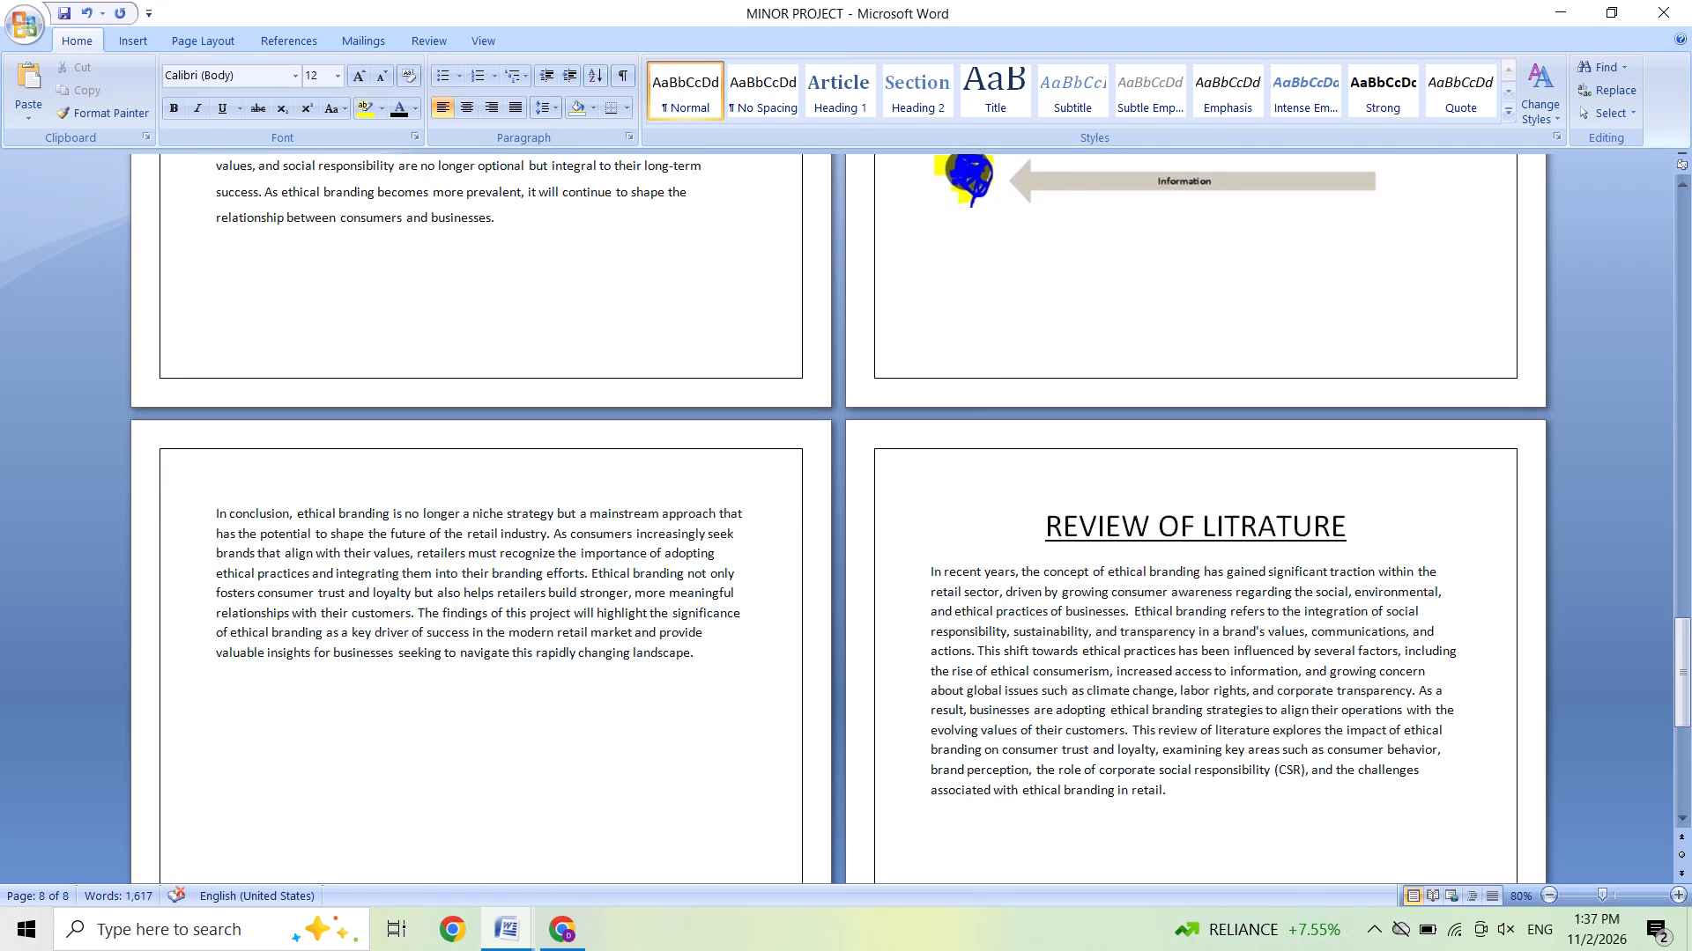
pyautogui.press('1')
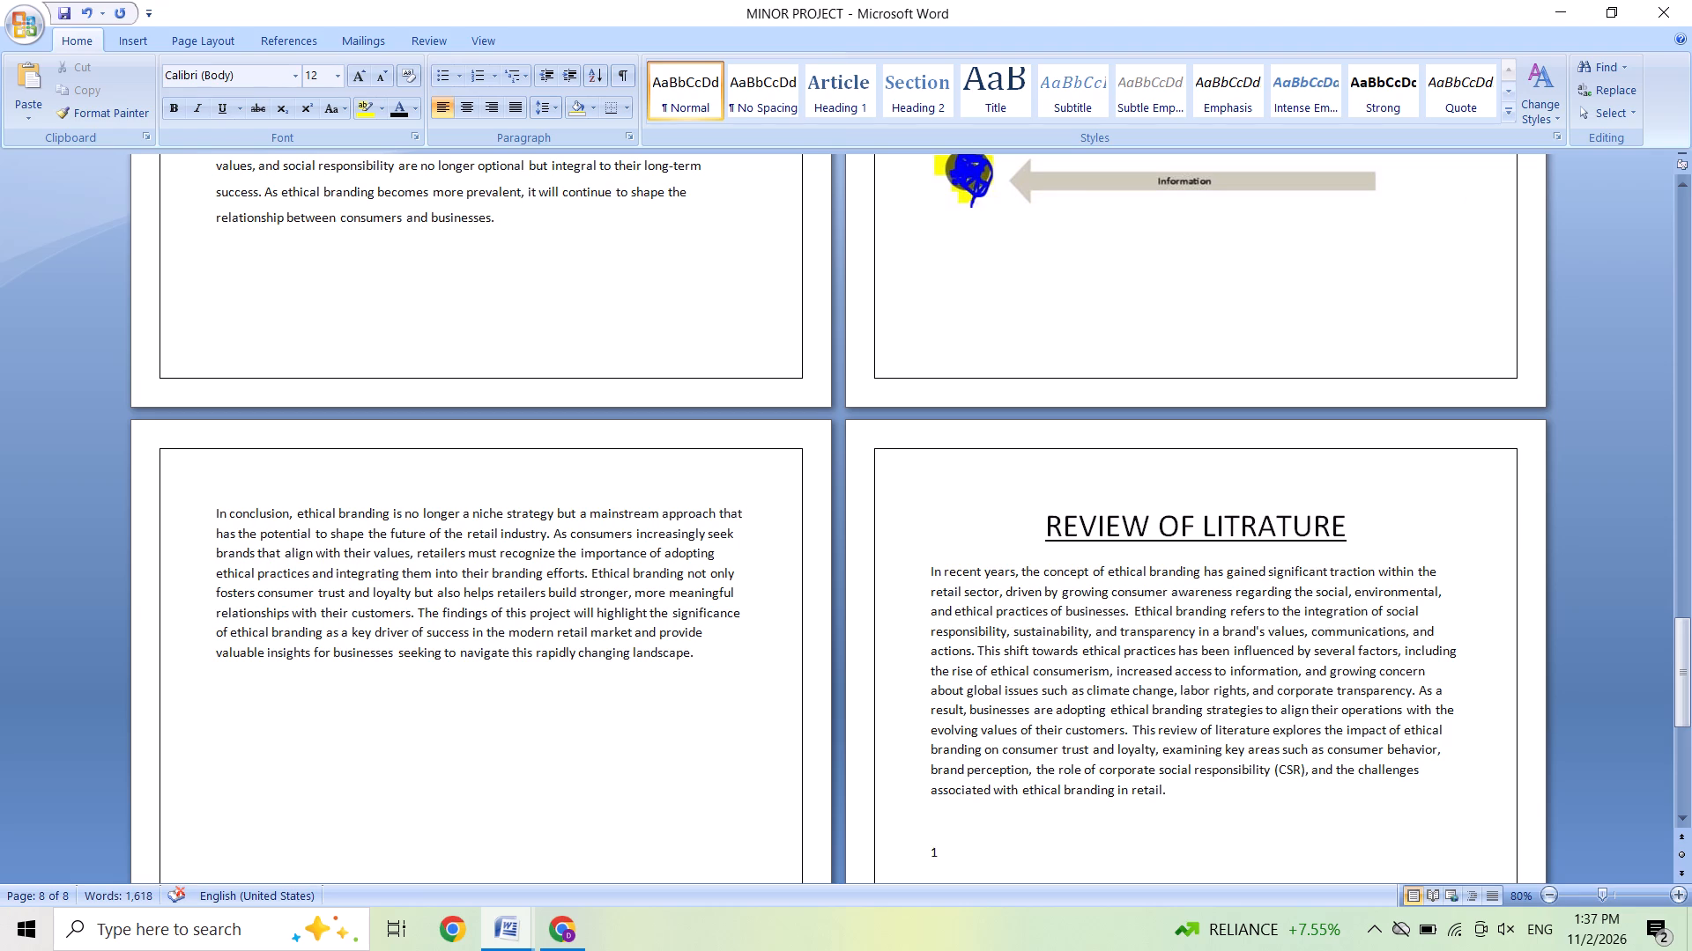
pyautogui.press('BackSpace')
# Begin a subheading at font size 20 with an indented, manually entered number "1." instead of an automatic list number.
pyautogui.doubleClick(360, 80)
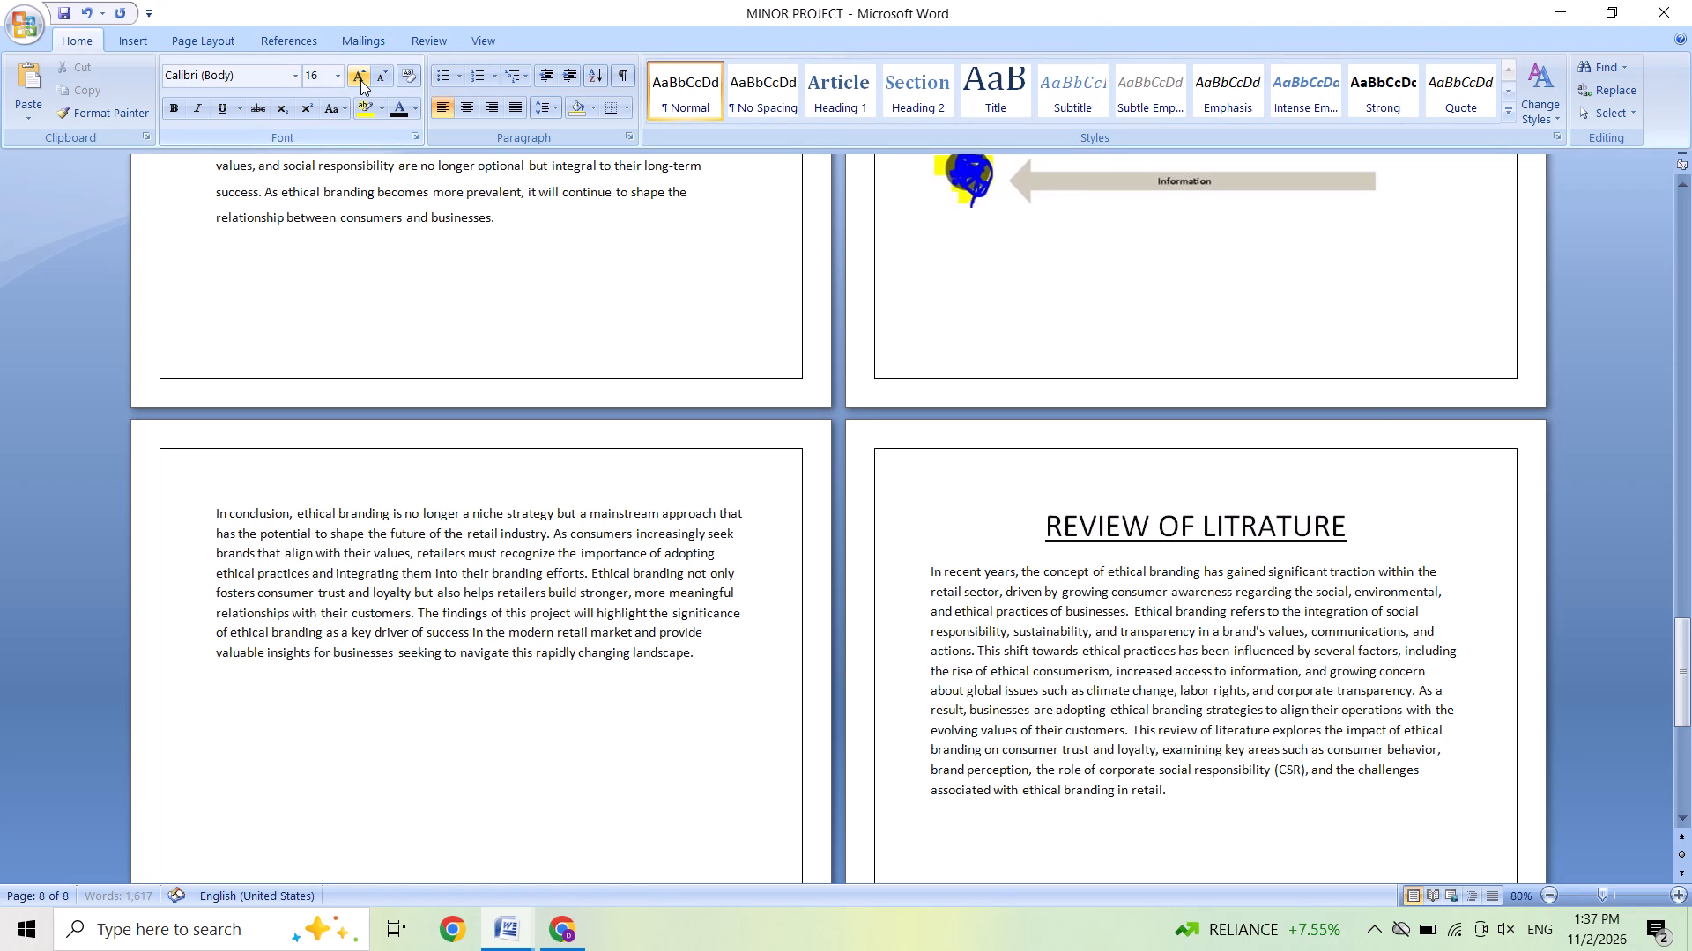
pyautogui.click(360, 80)
pyautogui.click(360, 80)
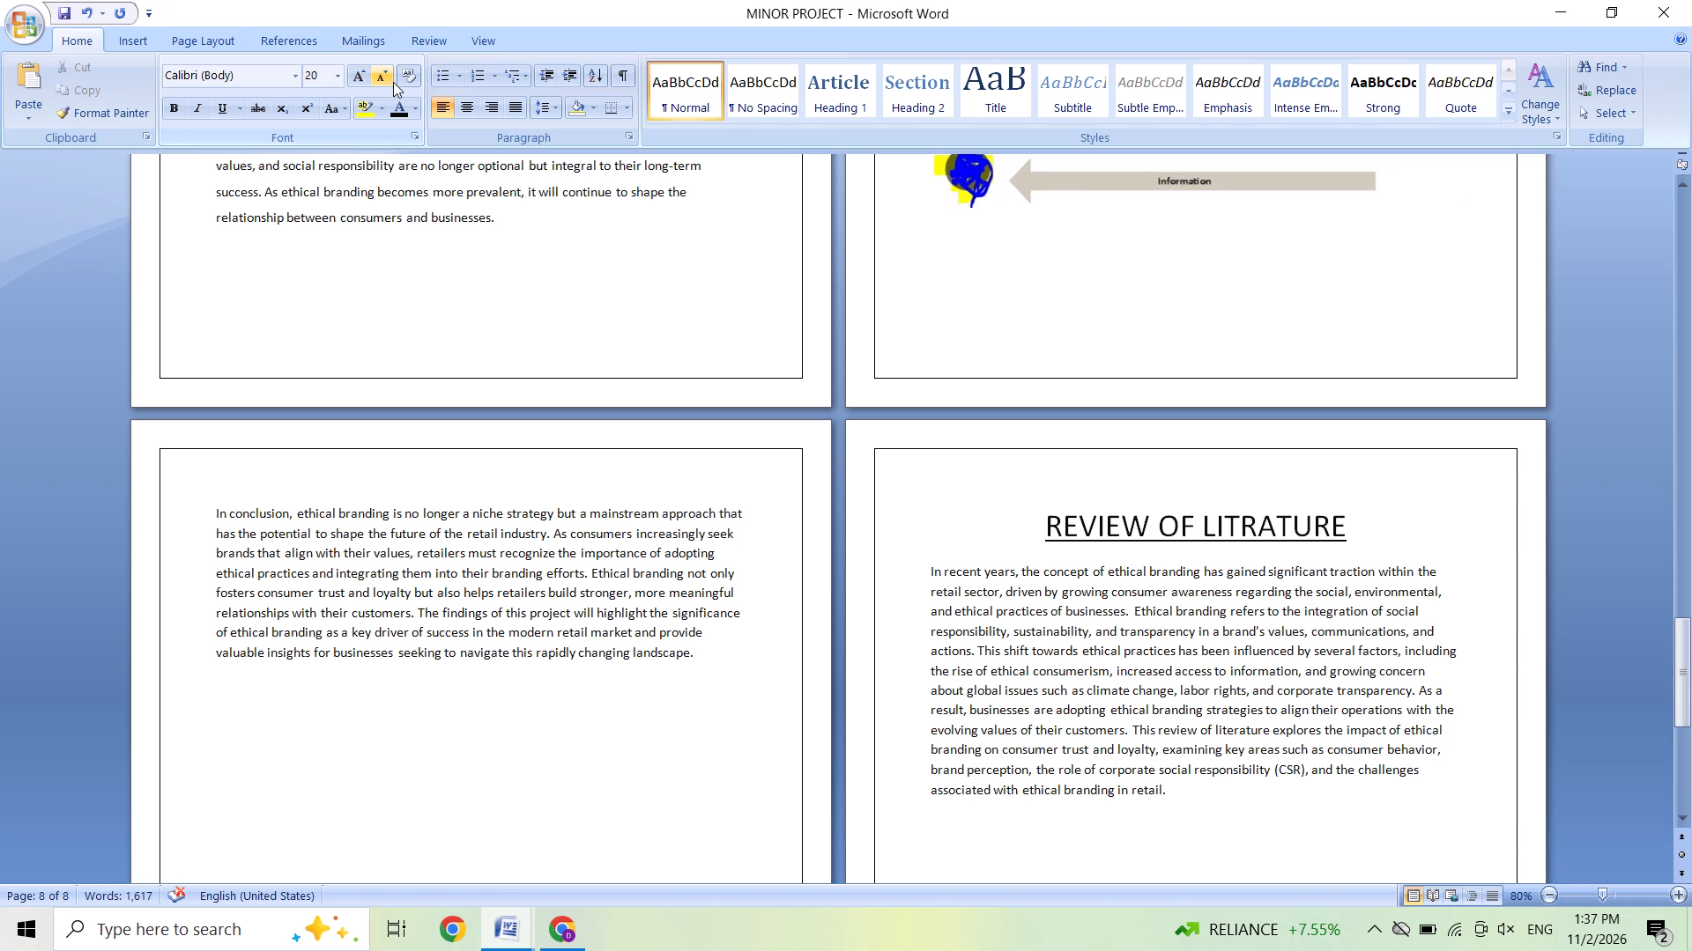
pyautogui.click(387, 81)
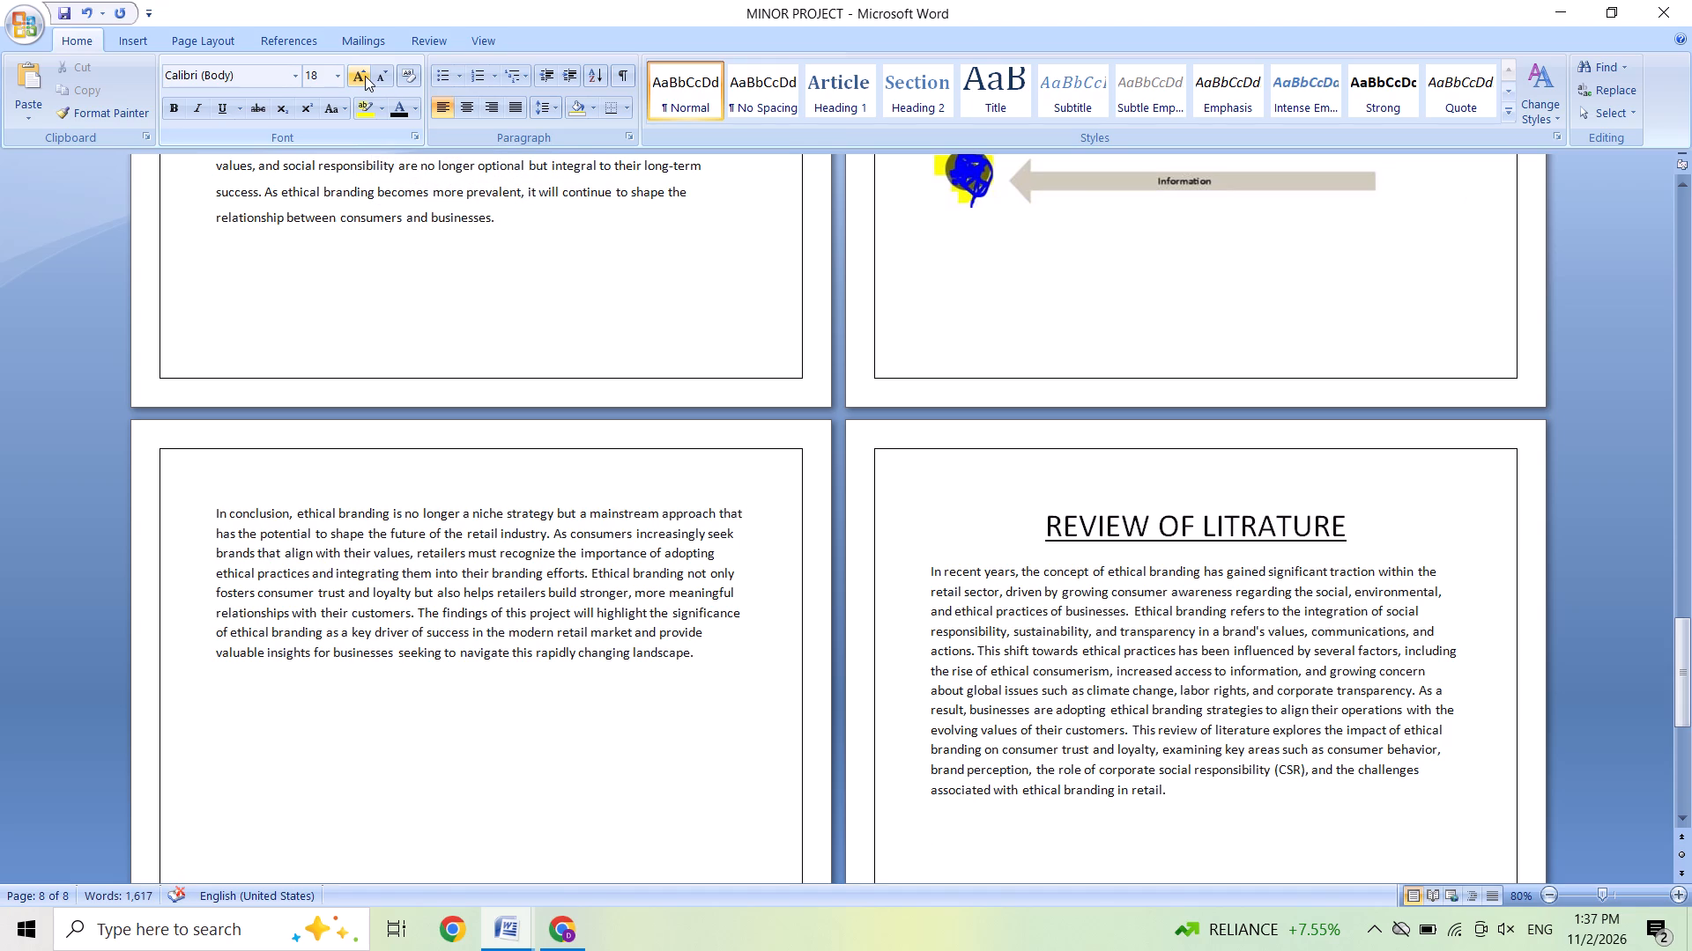
pyautogui.click(365, 76)
pyautogui.press('1')
pyautogui.press('.')
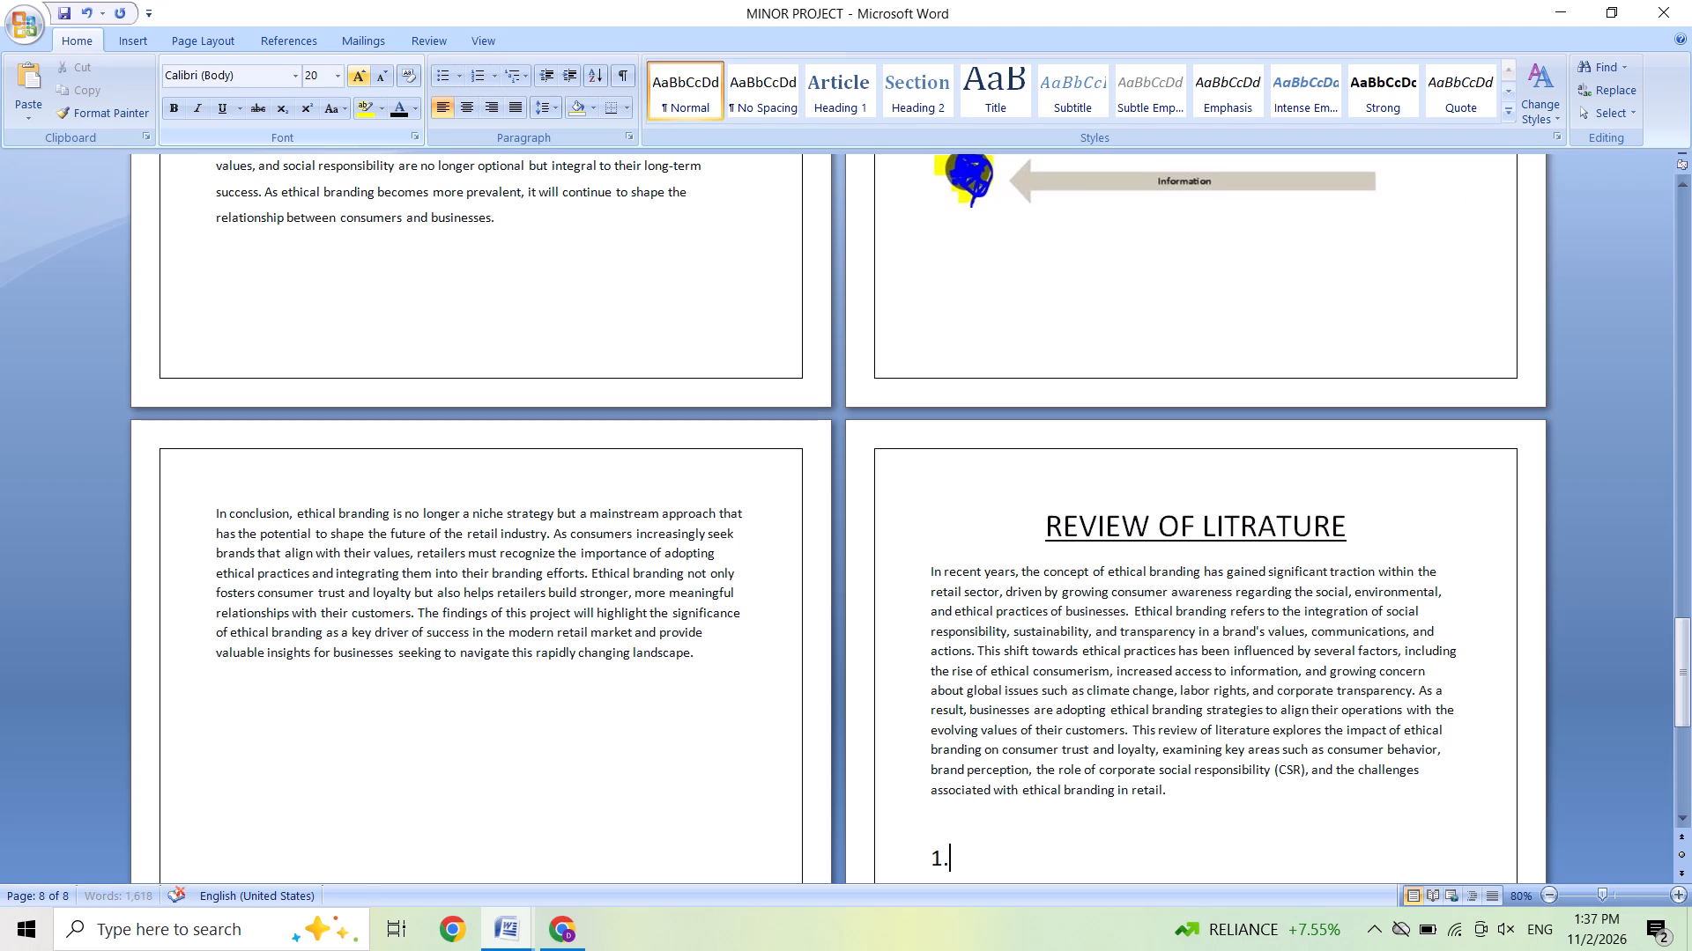
pyautogui.press('space')
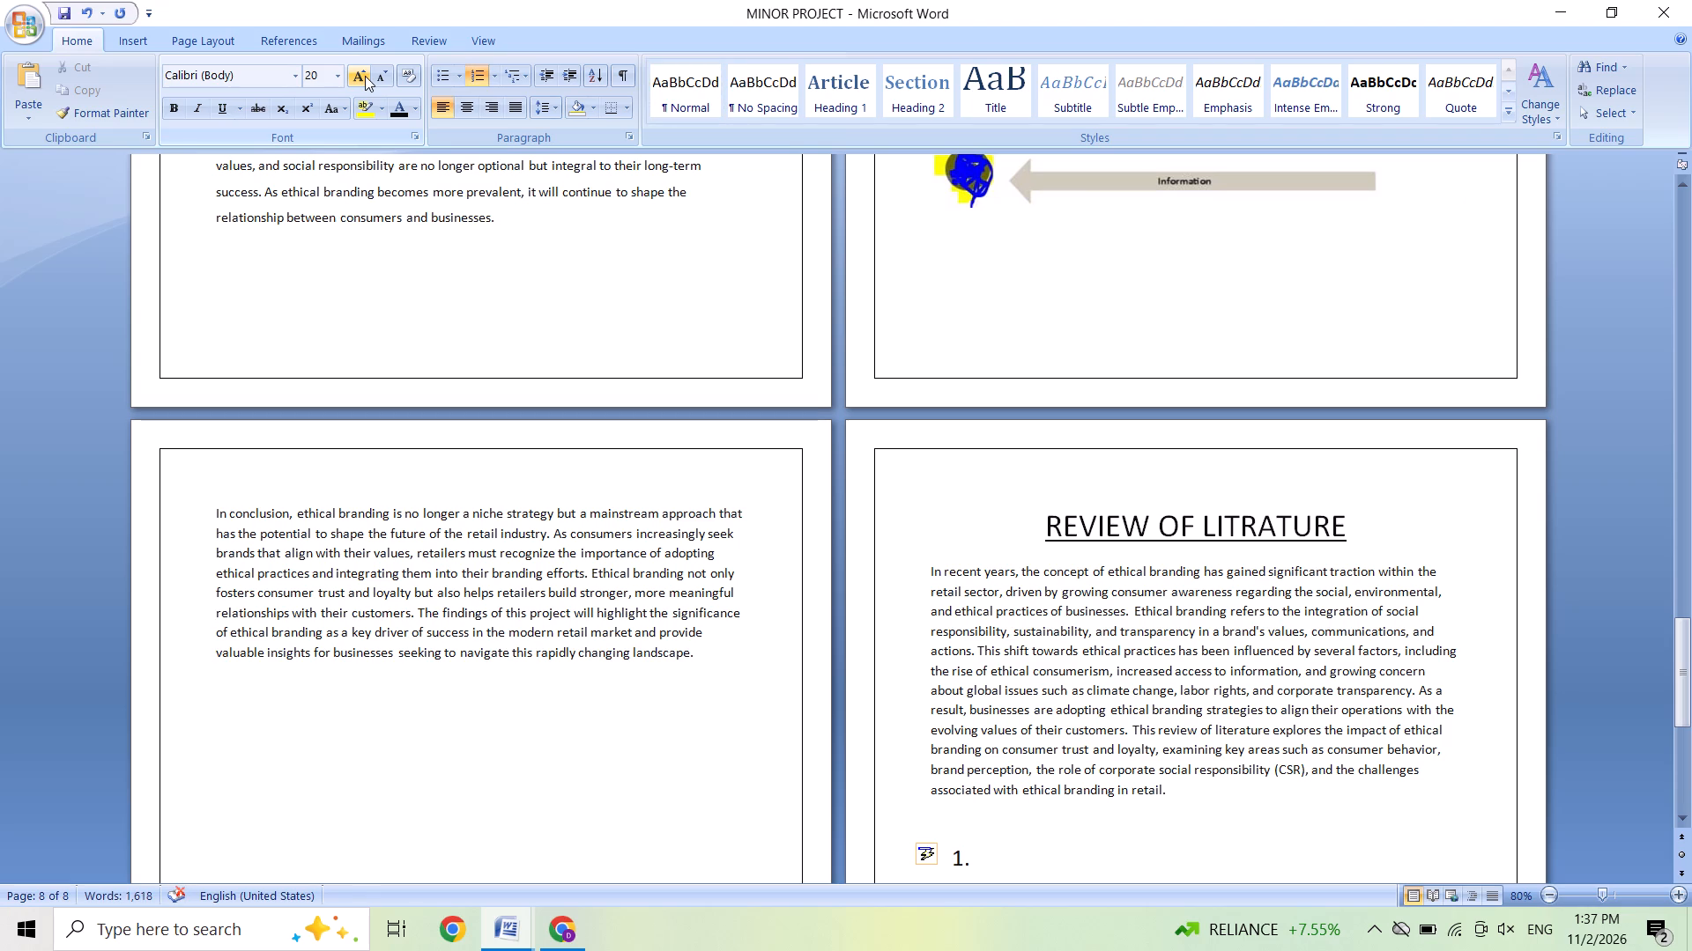
pyautogui.press('BackSpace')
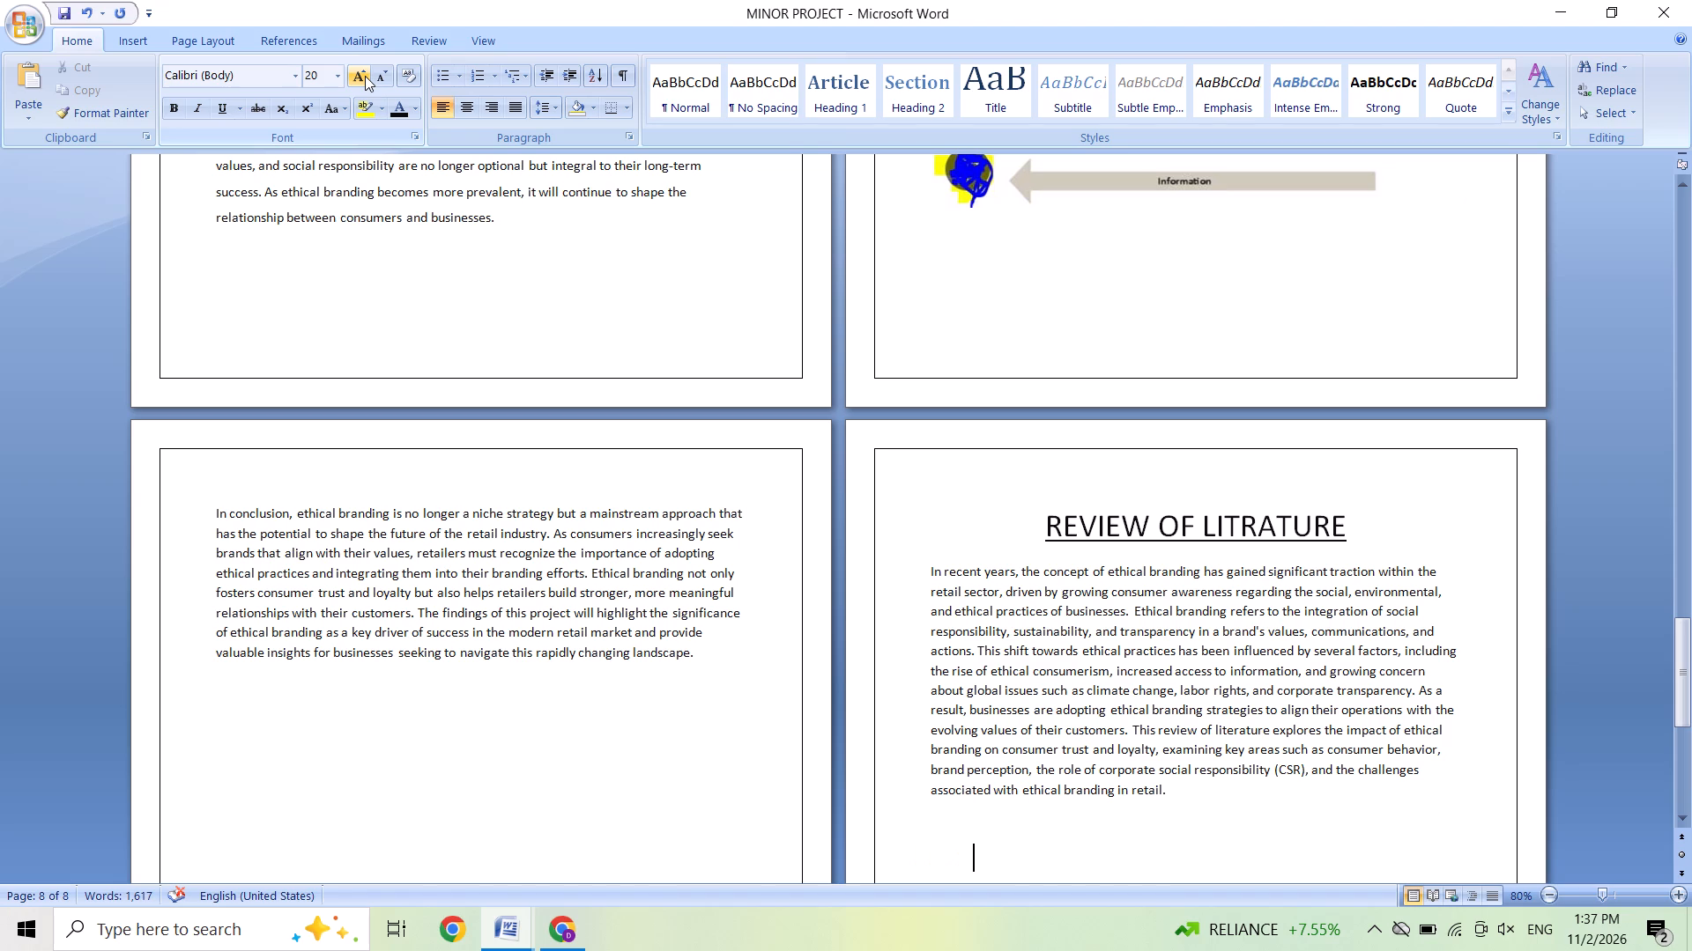
pyautogui.press('1')
pyautogui.press('.')
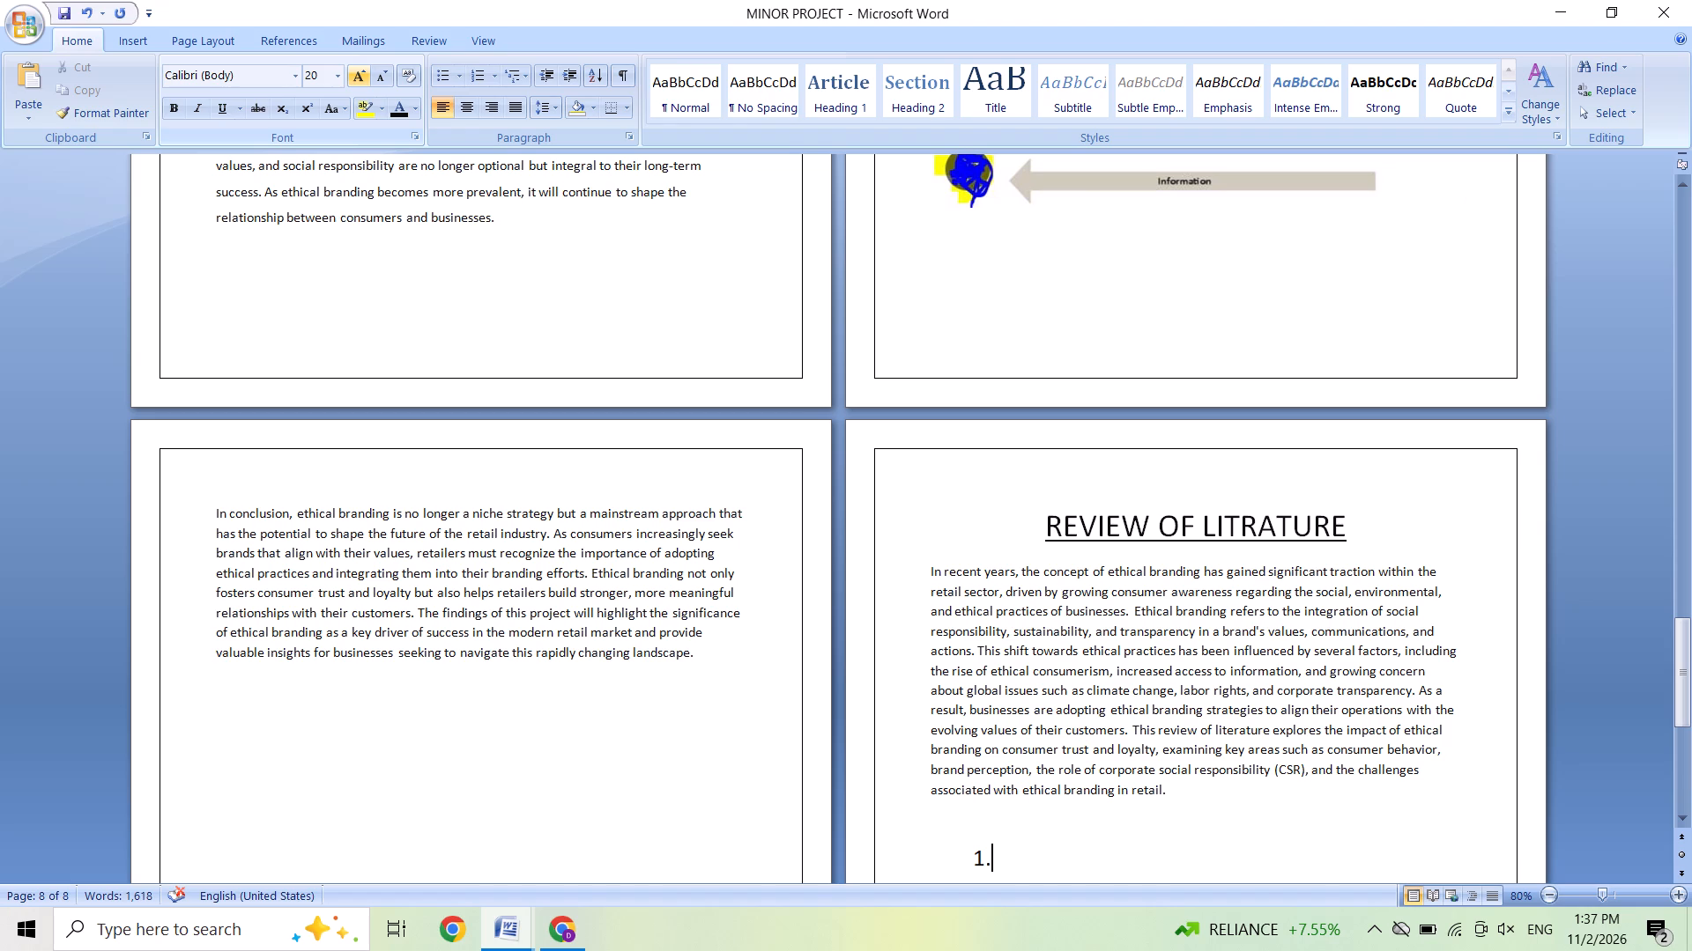
# Enter the subheading text "Ethical Branding" directly after the number "1." with no space between.
pyautogui.press('e')
pyautogui.press('t')
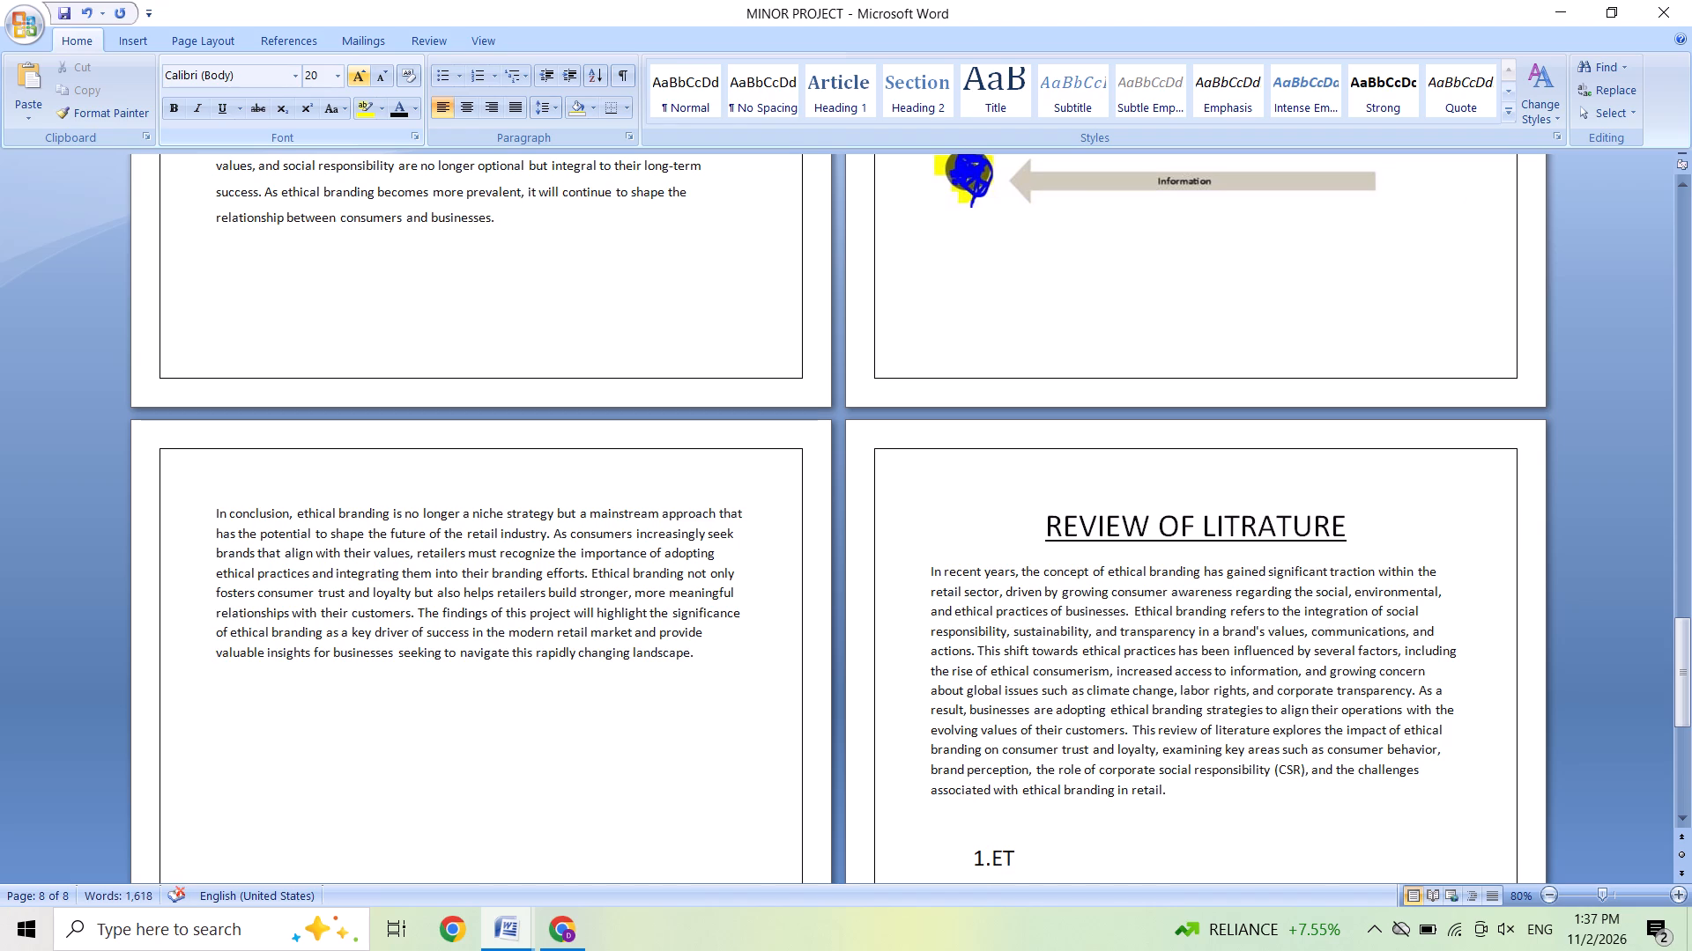
pyautogui.press('BackSpace')
pyautogui.press('t')
pyautogui.press('h')
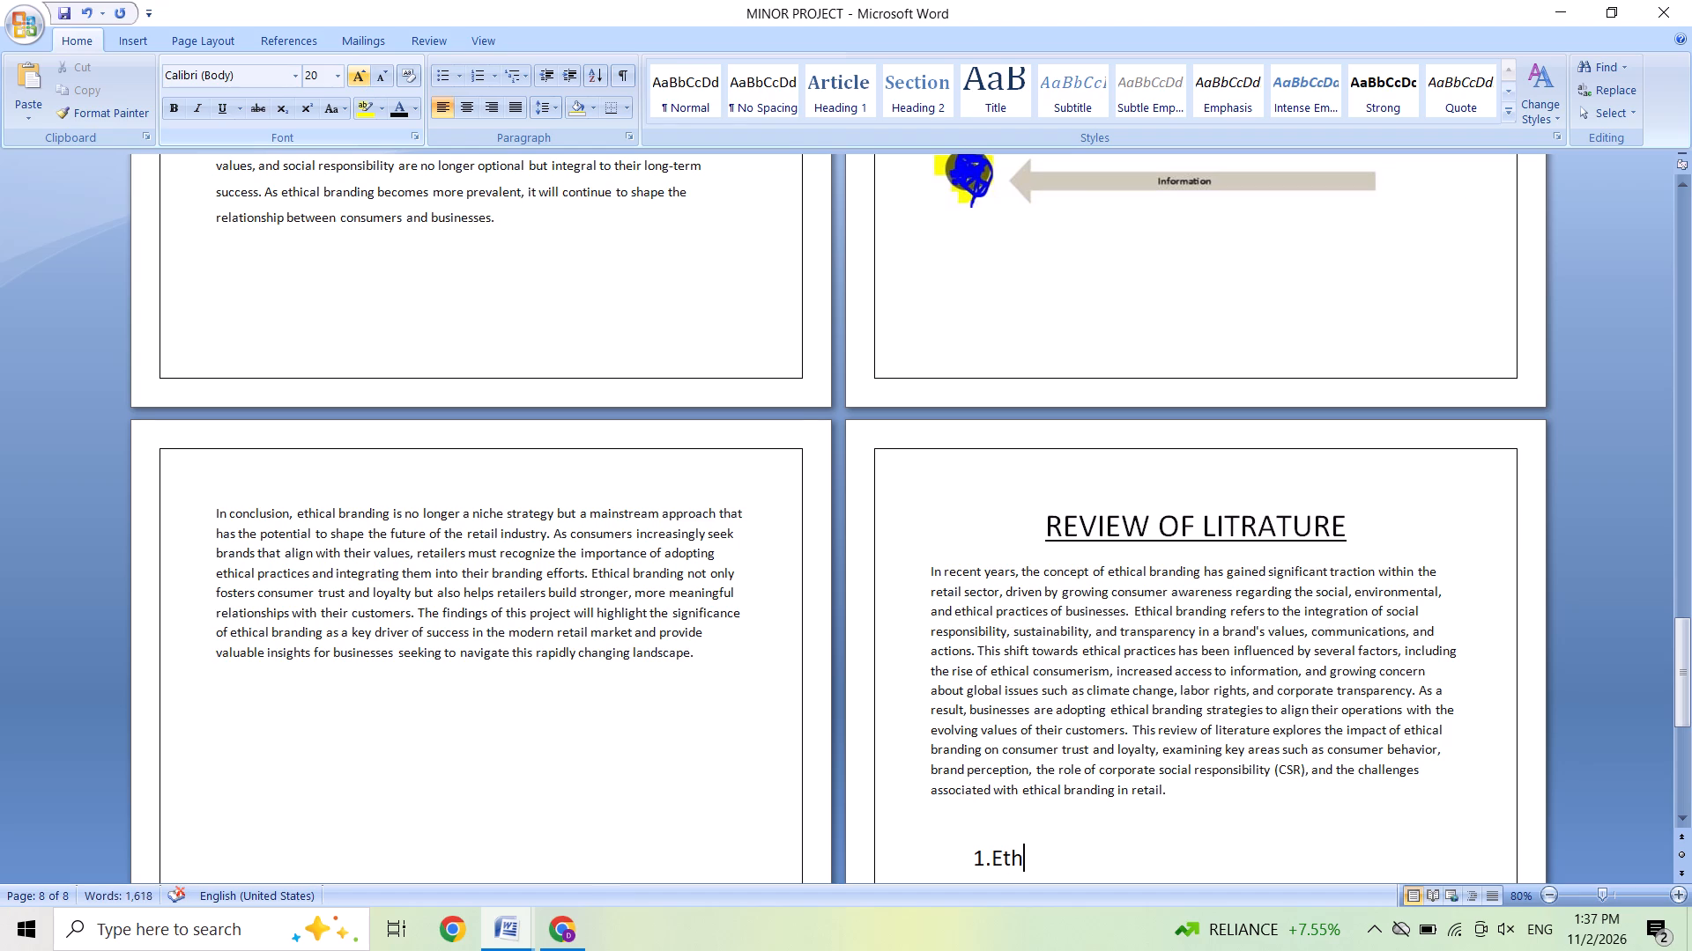
pyautogui.write('iv')
pyautogui.press('BackSpace')
pyautogui.write('cal')
pyautogui.press('space')
pyautogui.press('b')
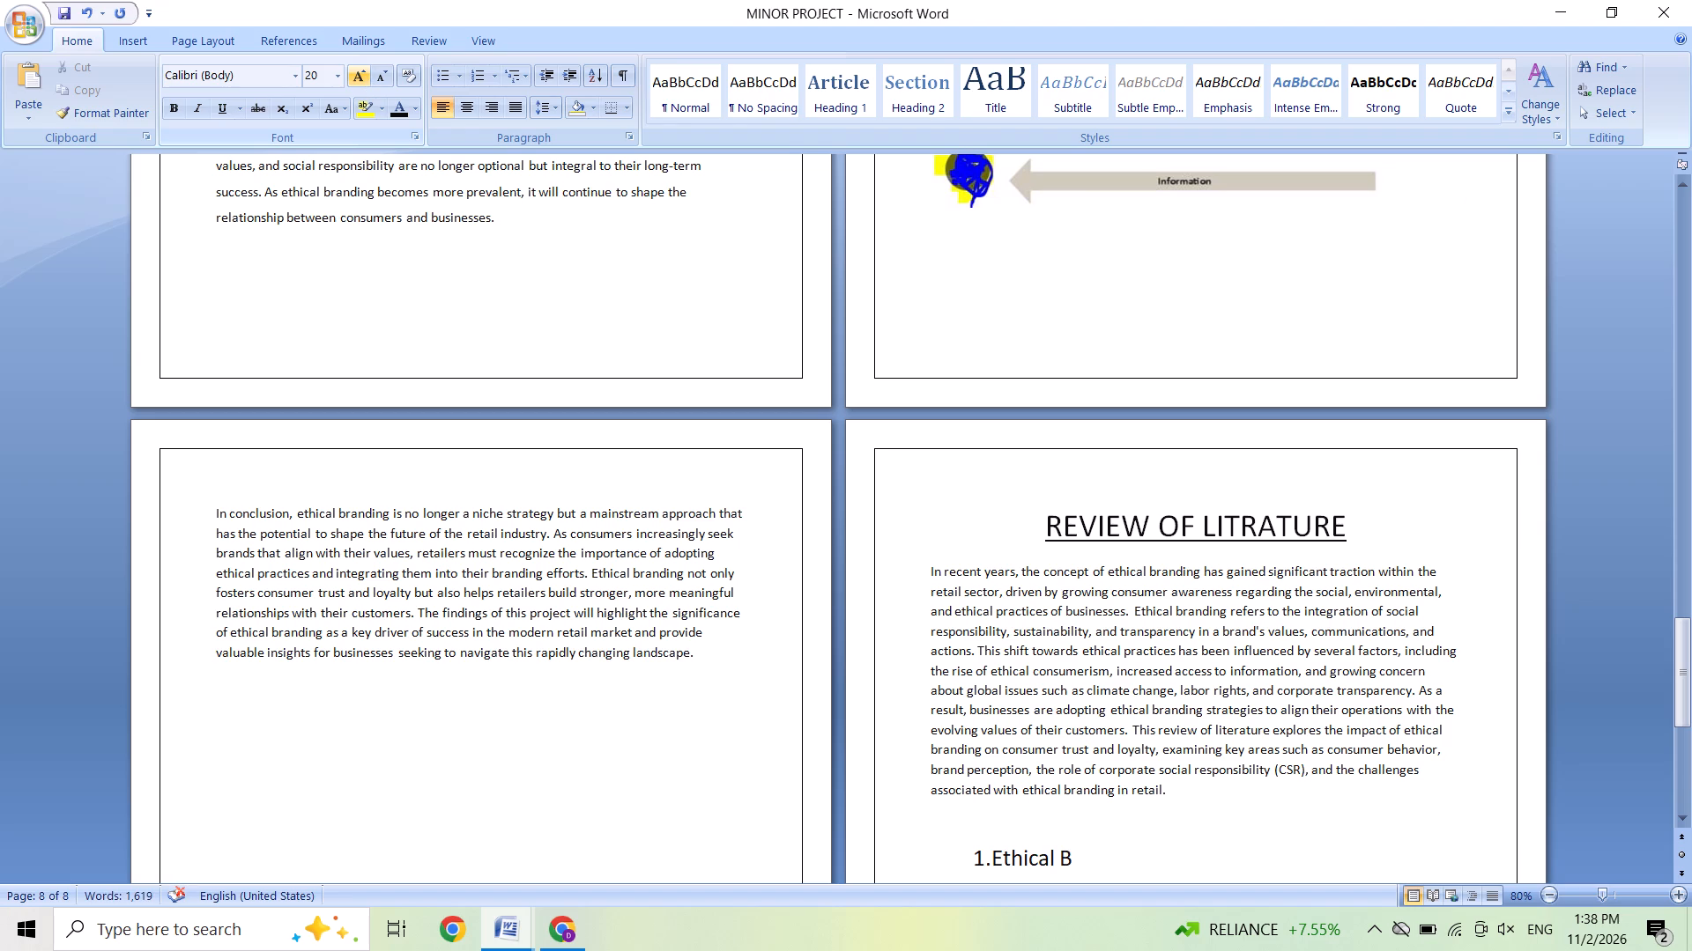
pyautogui.write('rand')
pyautogui.press('i')
pyautogui.write('ng')
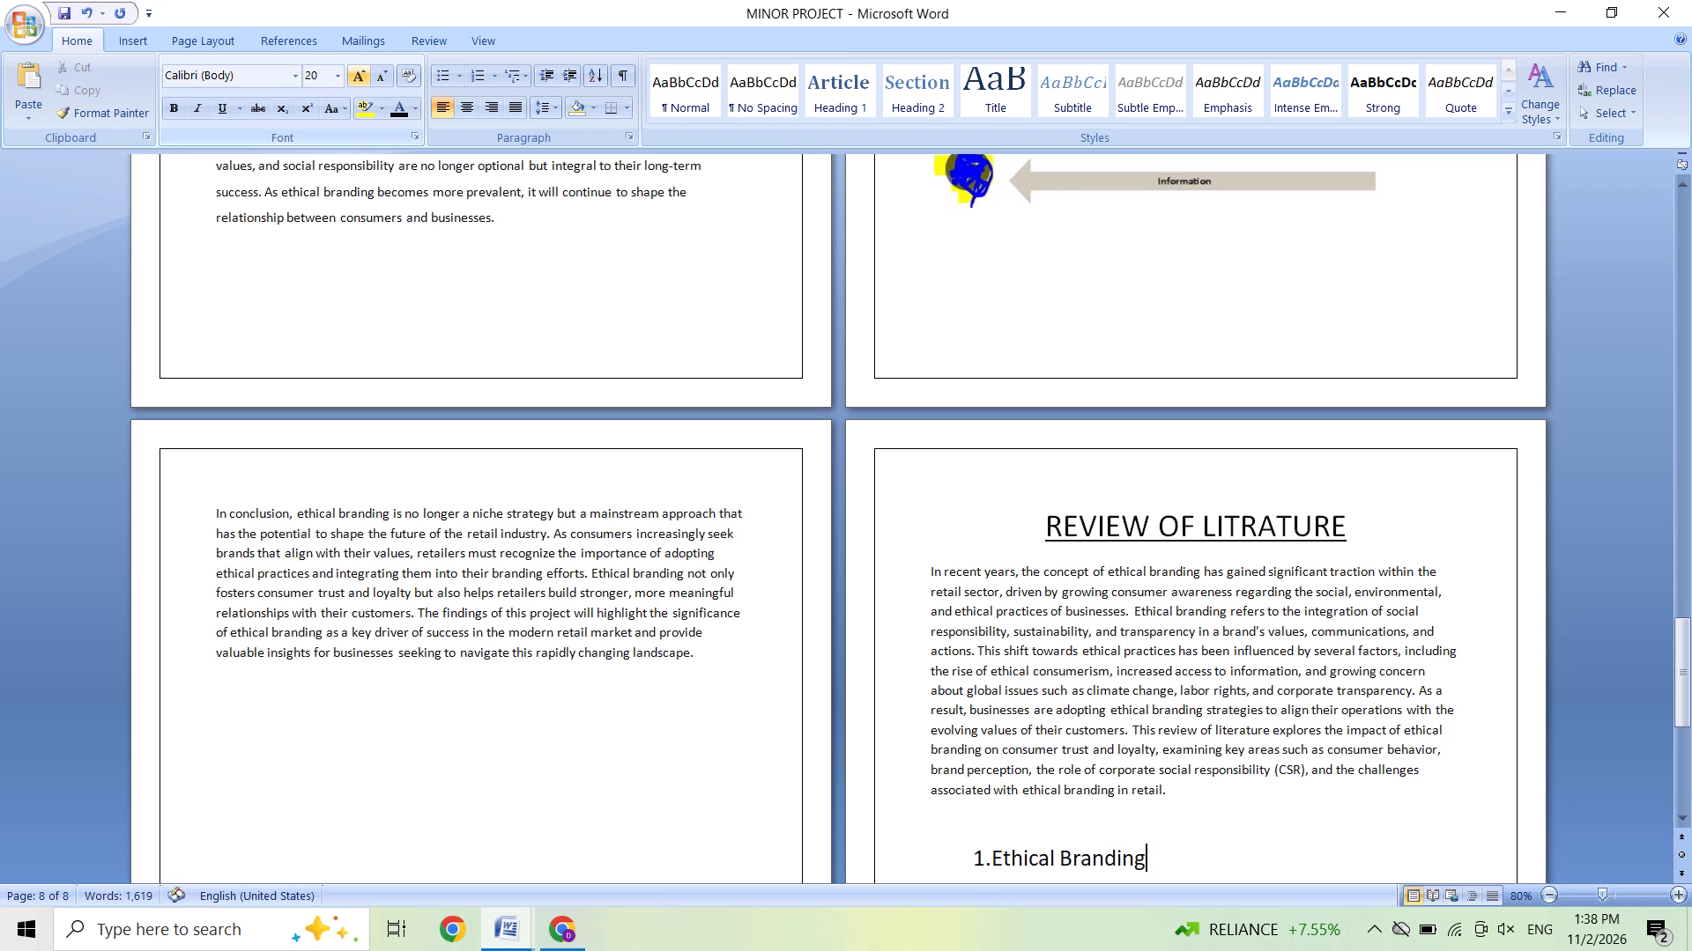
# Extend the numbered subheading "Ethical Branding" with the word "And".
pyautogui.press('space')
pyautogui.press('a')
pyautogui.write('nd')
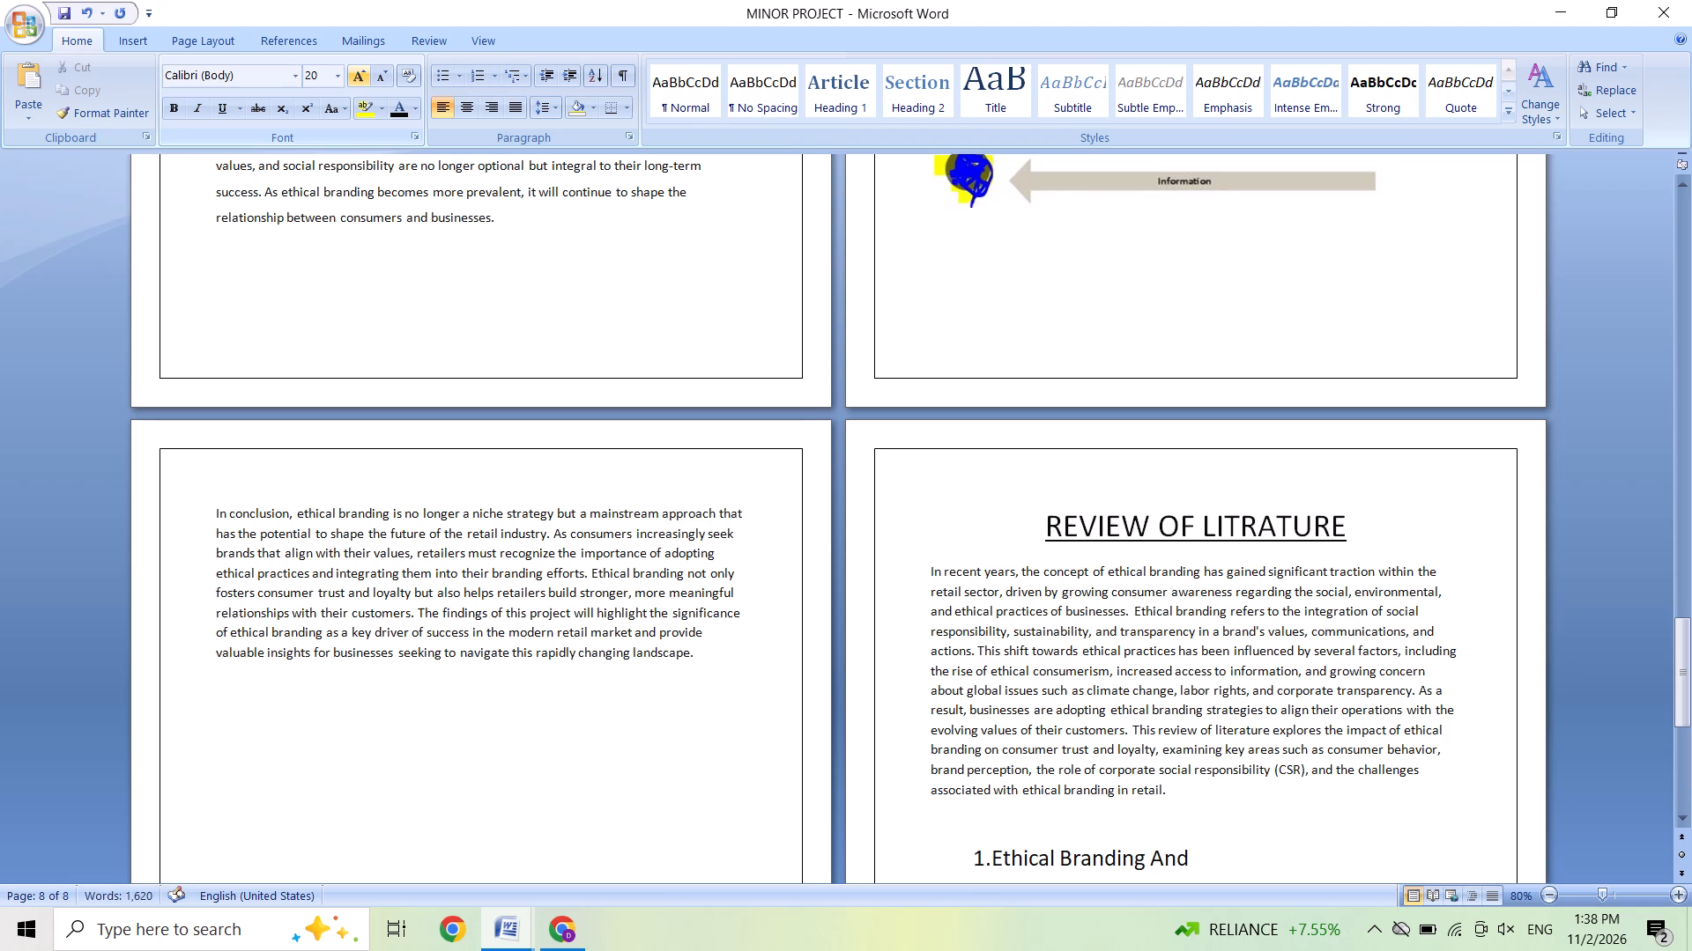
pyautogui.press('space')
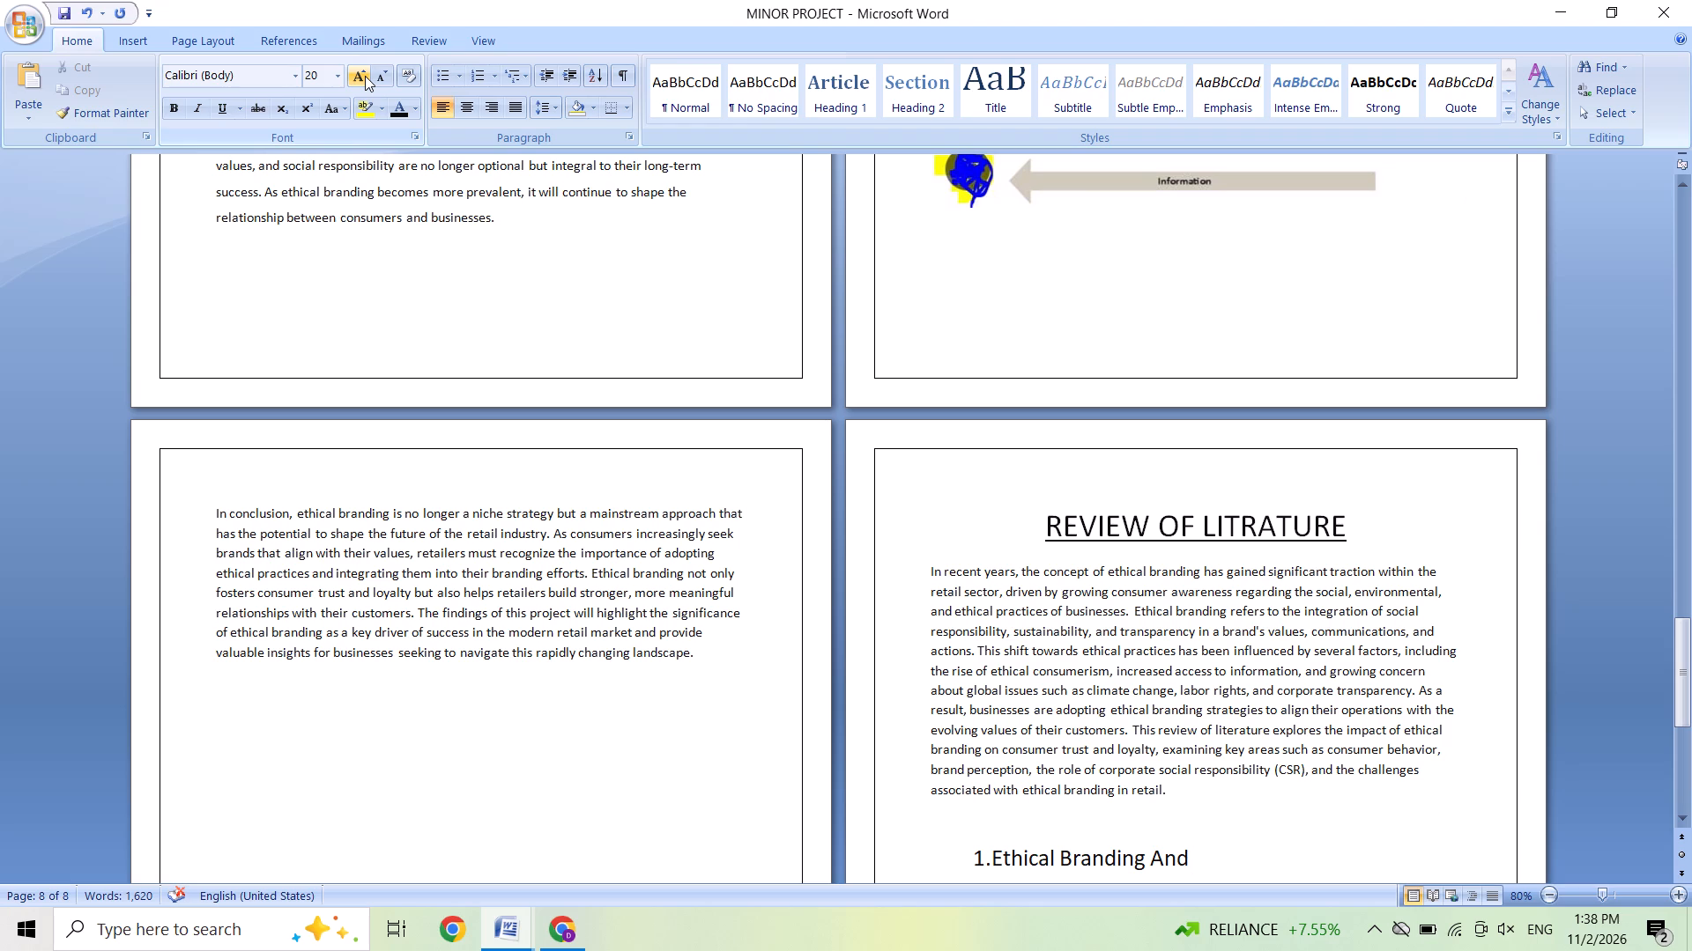
# Set the line spacing of the numbered "Ethical Branding And" subheading to 1.5.
pyautogui.click(552, 104)
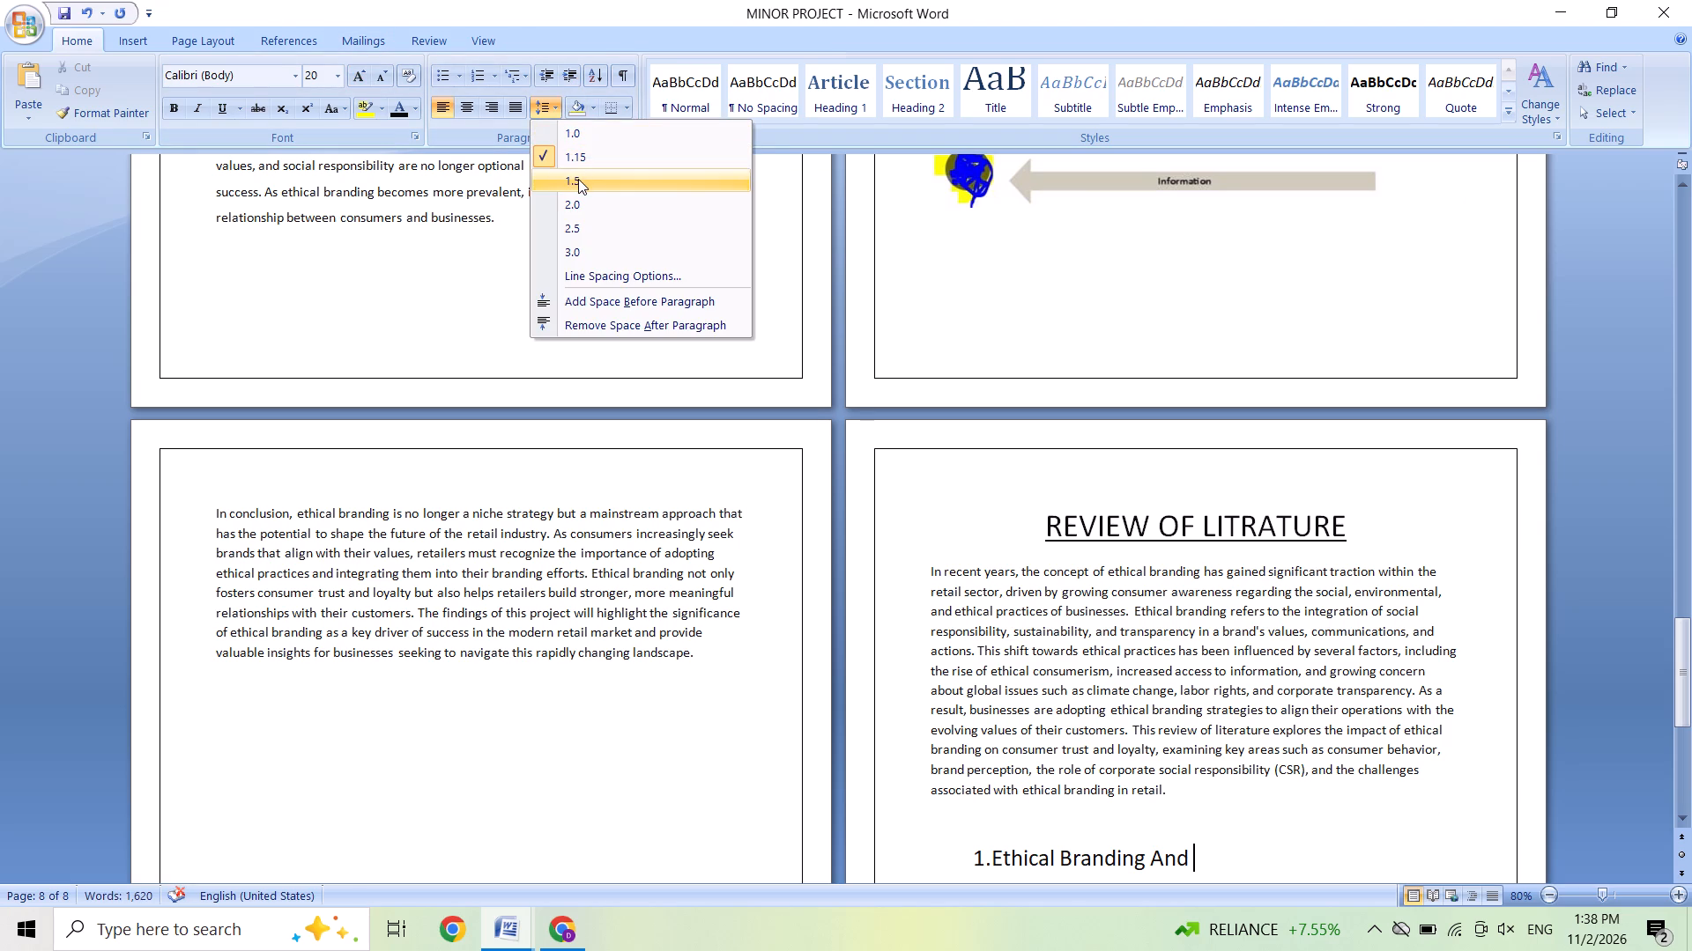
pyautogui.click(578, 179)
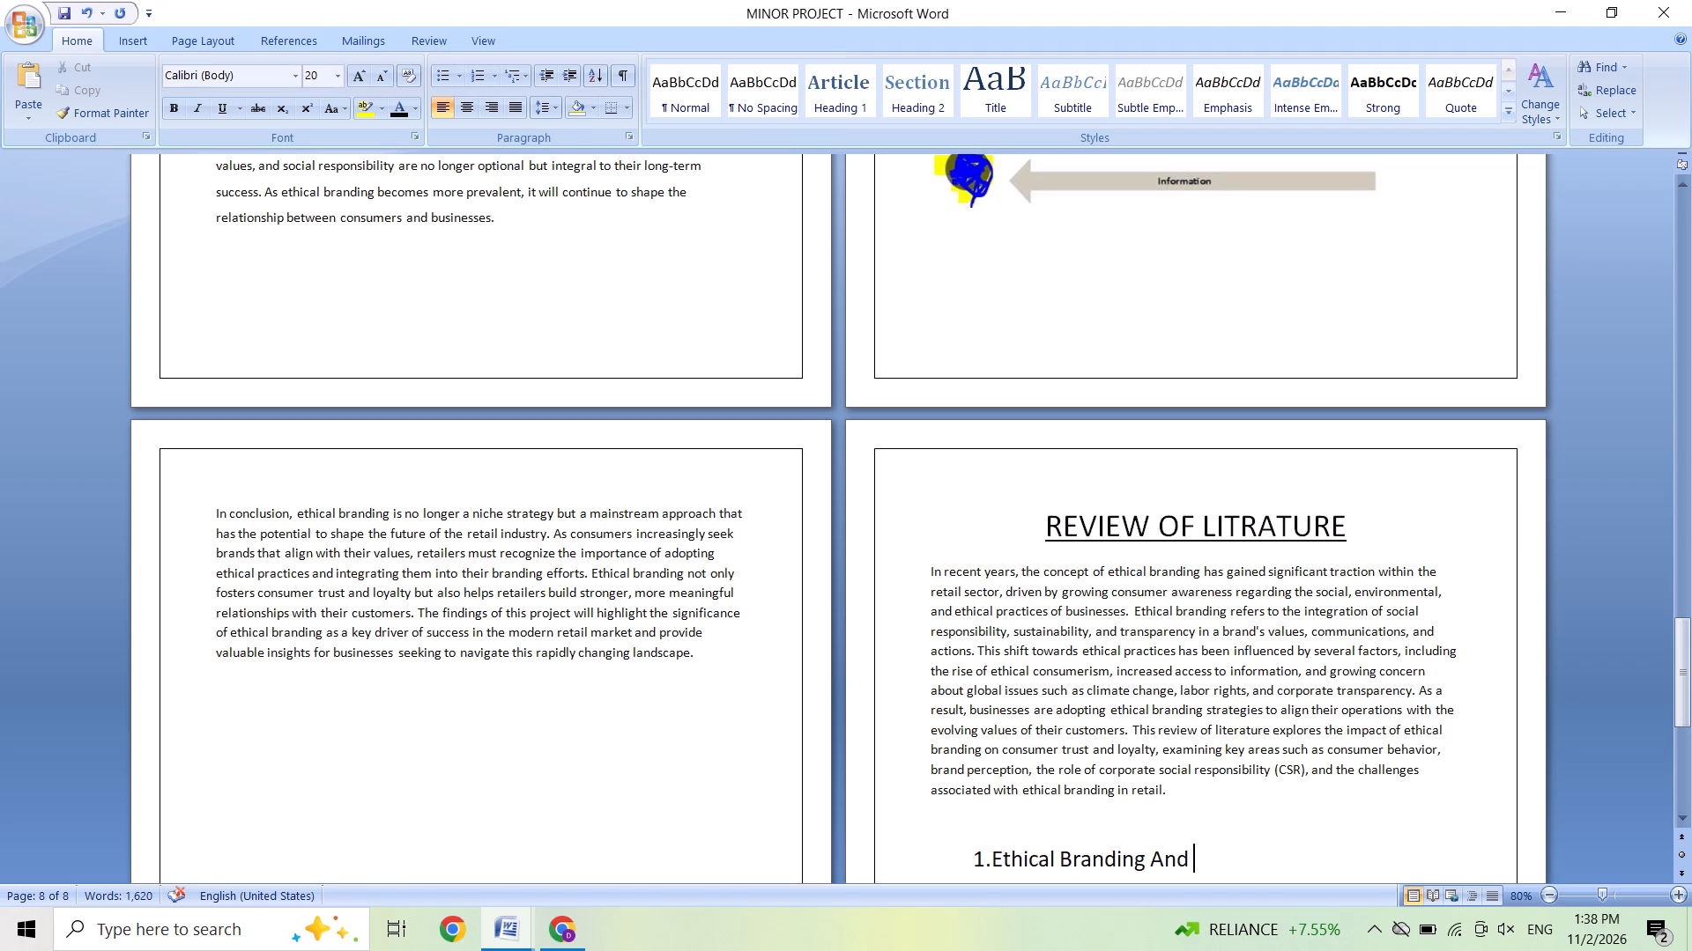
# Set the line spacing of the introductory paragraph under "REVIEW OF LITRATURE" and the empty paragraph after it to 1.5.
pyautogui.moveTo(932, 568); pyautogui.dragTo(1192, 816)
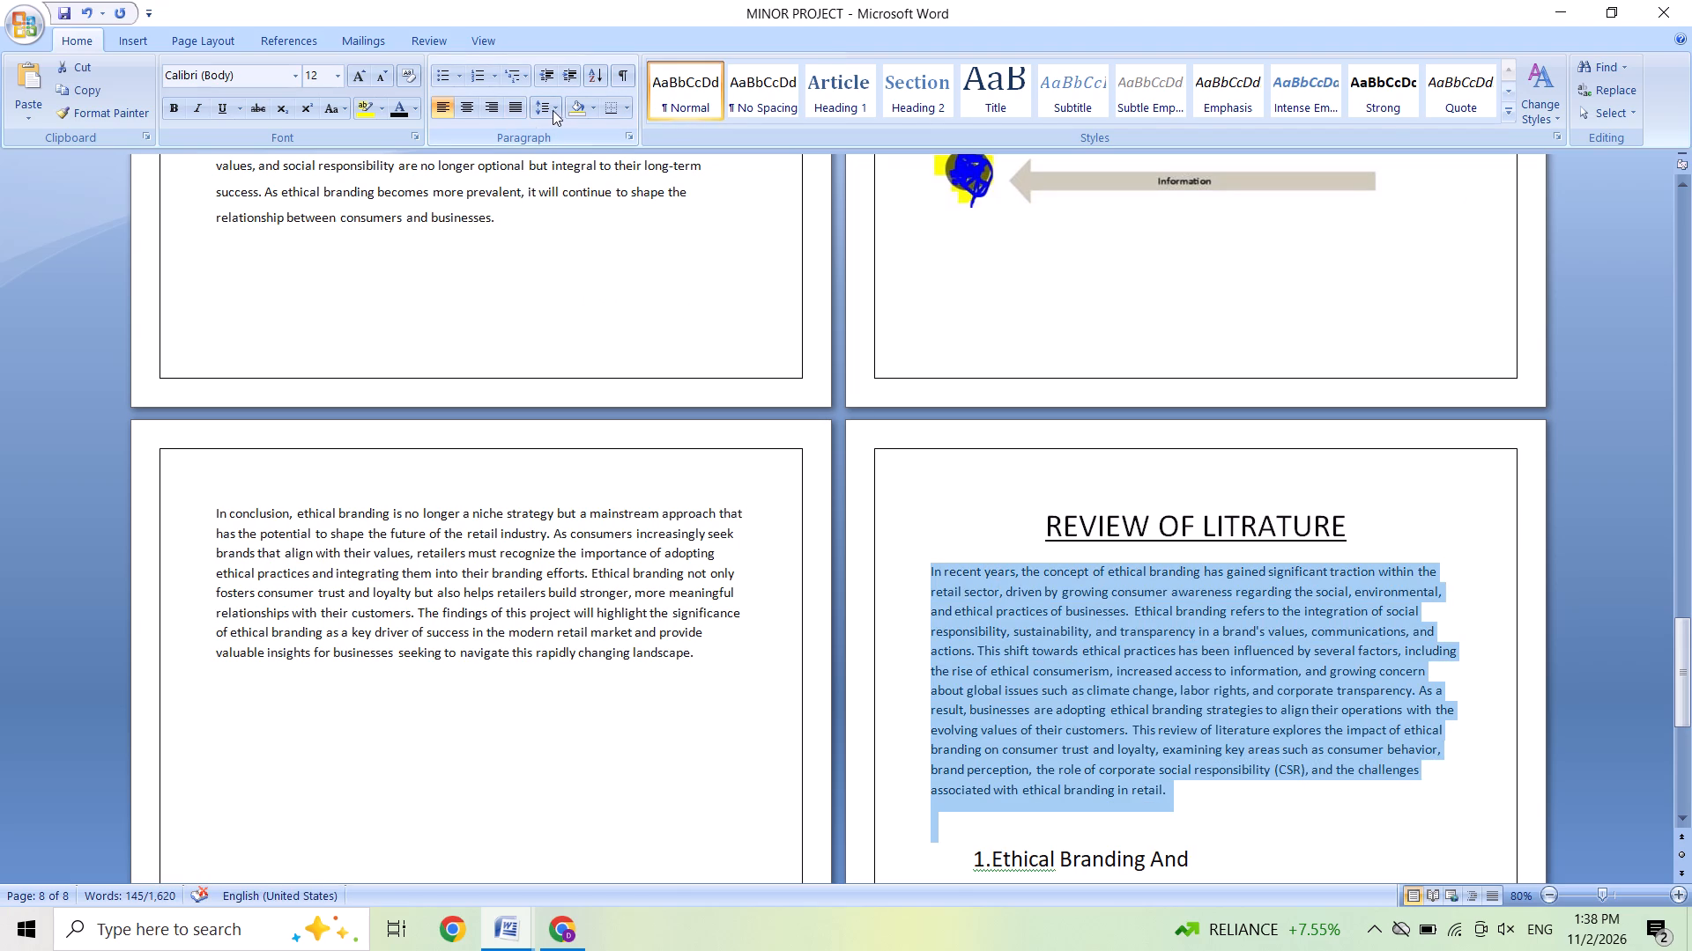
pyautogui.click(556, 110)
pyautogui.click(586, 178)
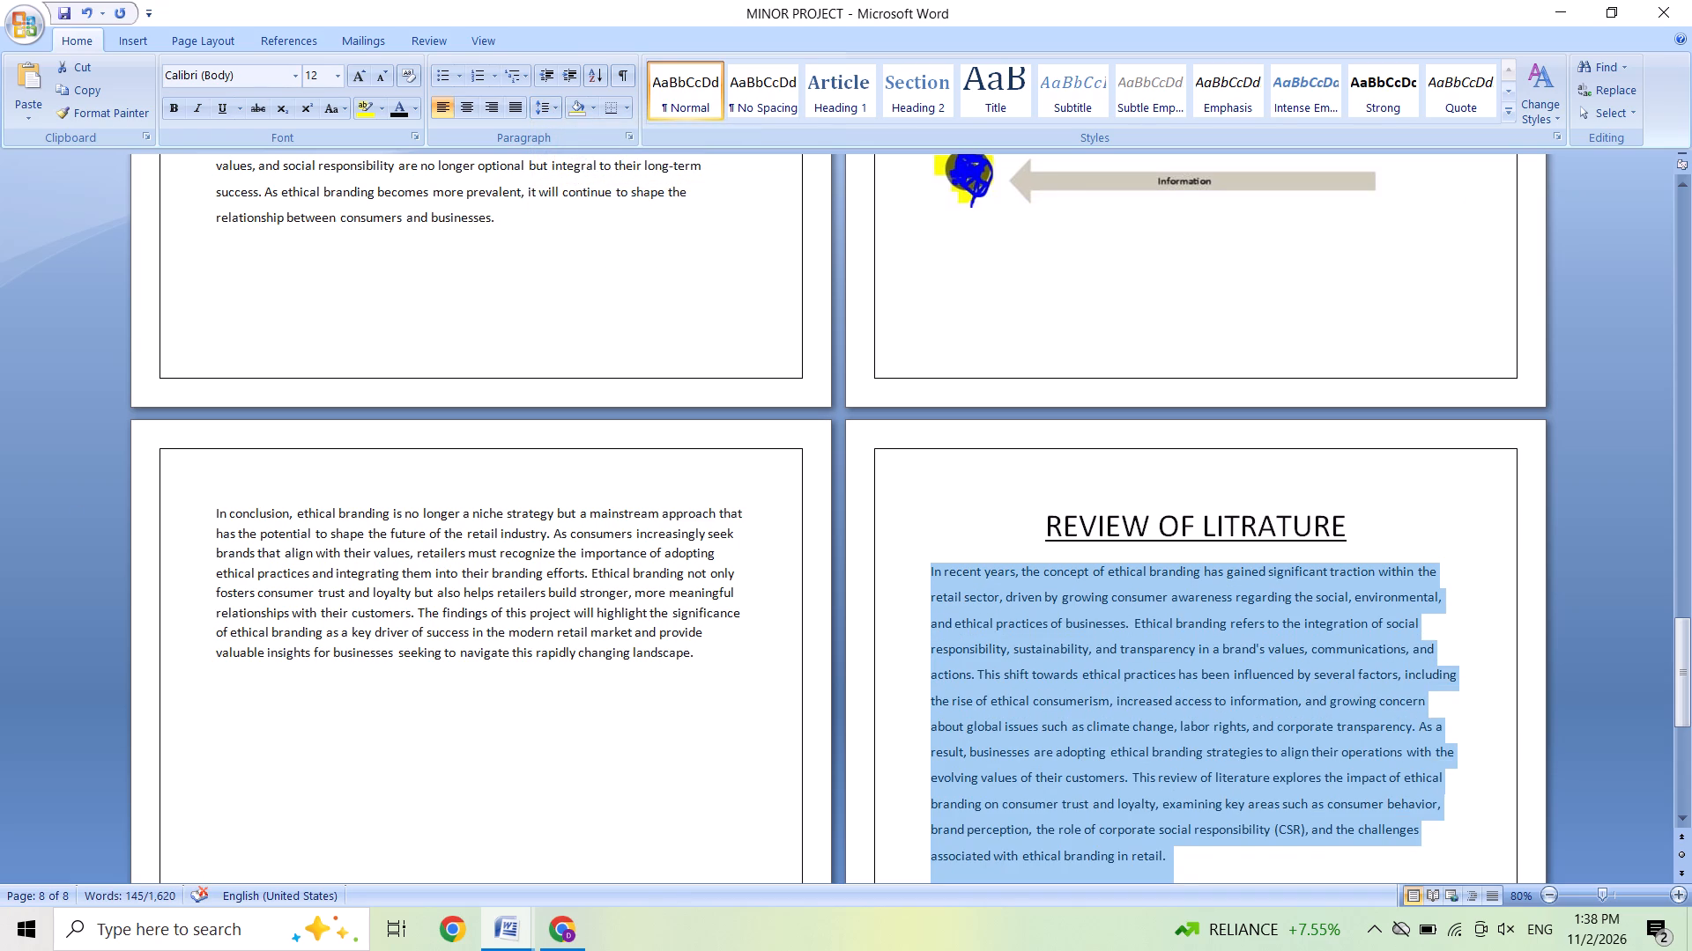
# Set the line spacing of the paragraph beginning "In conclusion, ethical branding" to 1.5.
pyautogui.moveTo(211, 515); pyautogui.dragTo(718, 664)
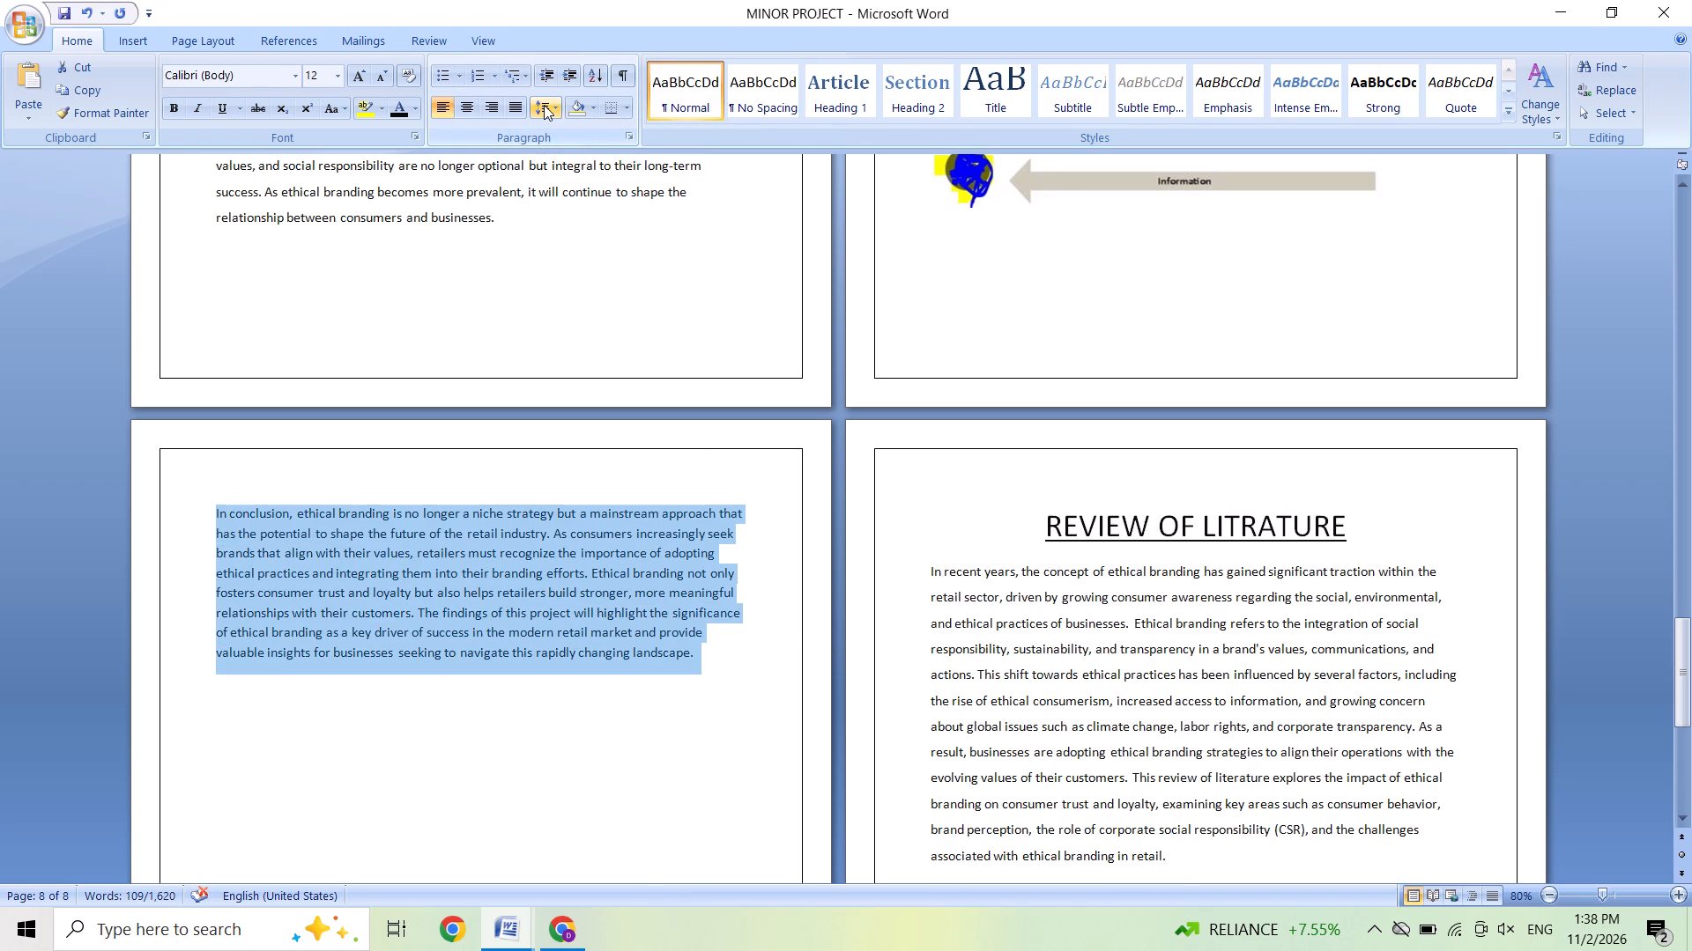
pyautogui.click(554, 108)
pyautogui.click(577, 180)
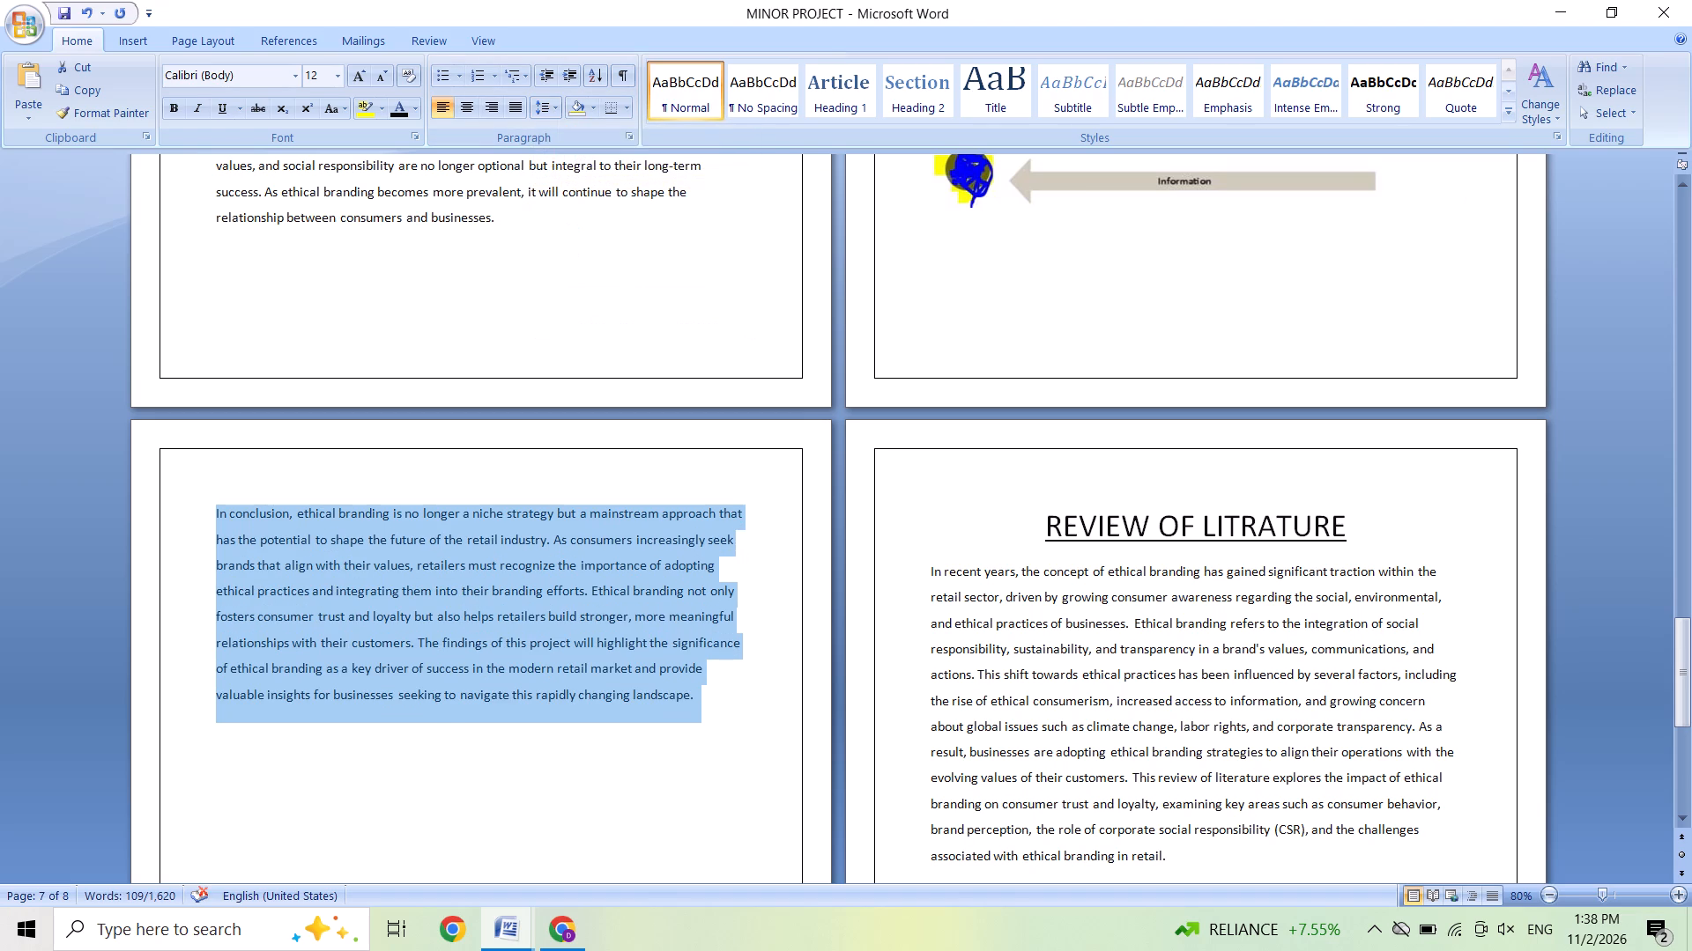
# Review the text layout from the conclusion paragraph back to the earlier ethical branding paragraphs and down again to the conclusion.
pyautogui.press('Up')
pyautogui.press('Up')
pyautogui.press('Up')
pyautogui.press('Up')
pyautogui.press('Up')
pyautogui.press('Up')
pyautogui.press('Up')
pyautogui.press('Up')
pyautogui.press('Up')
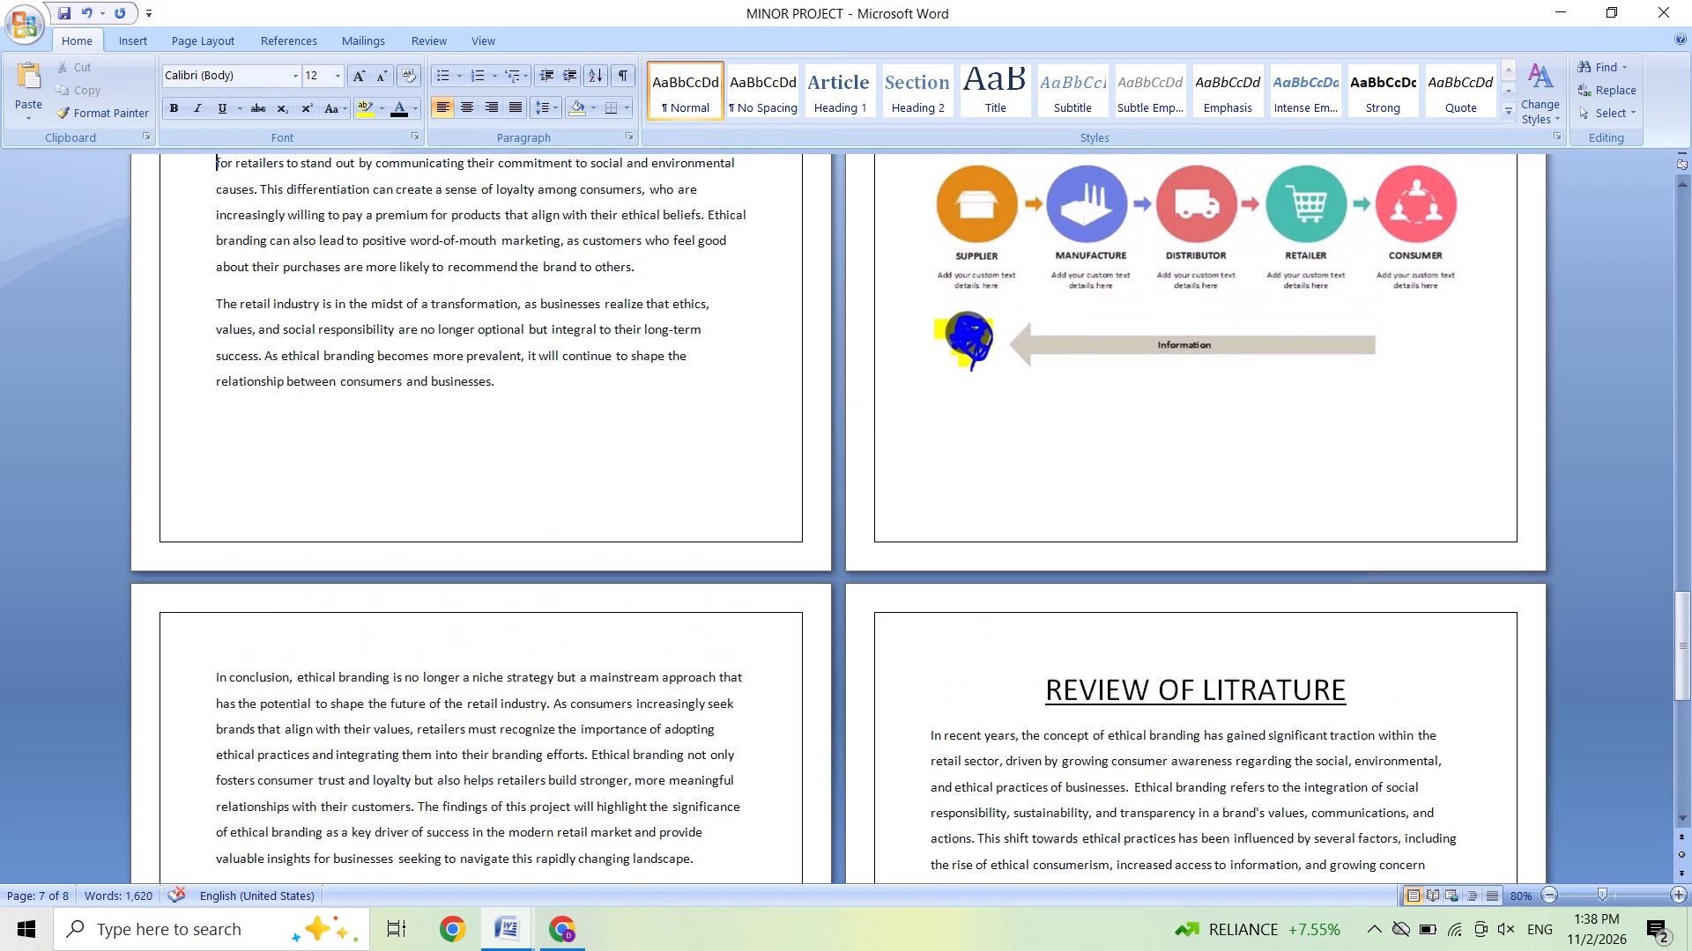
pyautogui.press('Up')
pyautogui.press('Down')
pyautogui.press('Down')
pyautogui.press('Down')
pyautogui.press('Down')
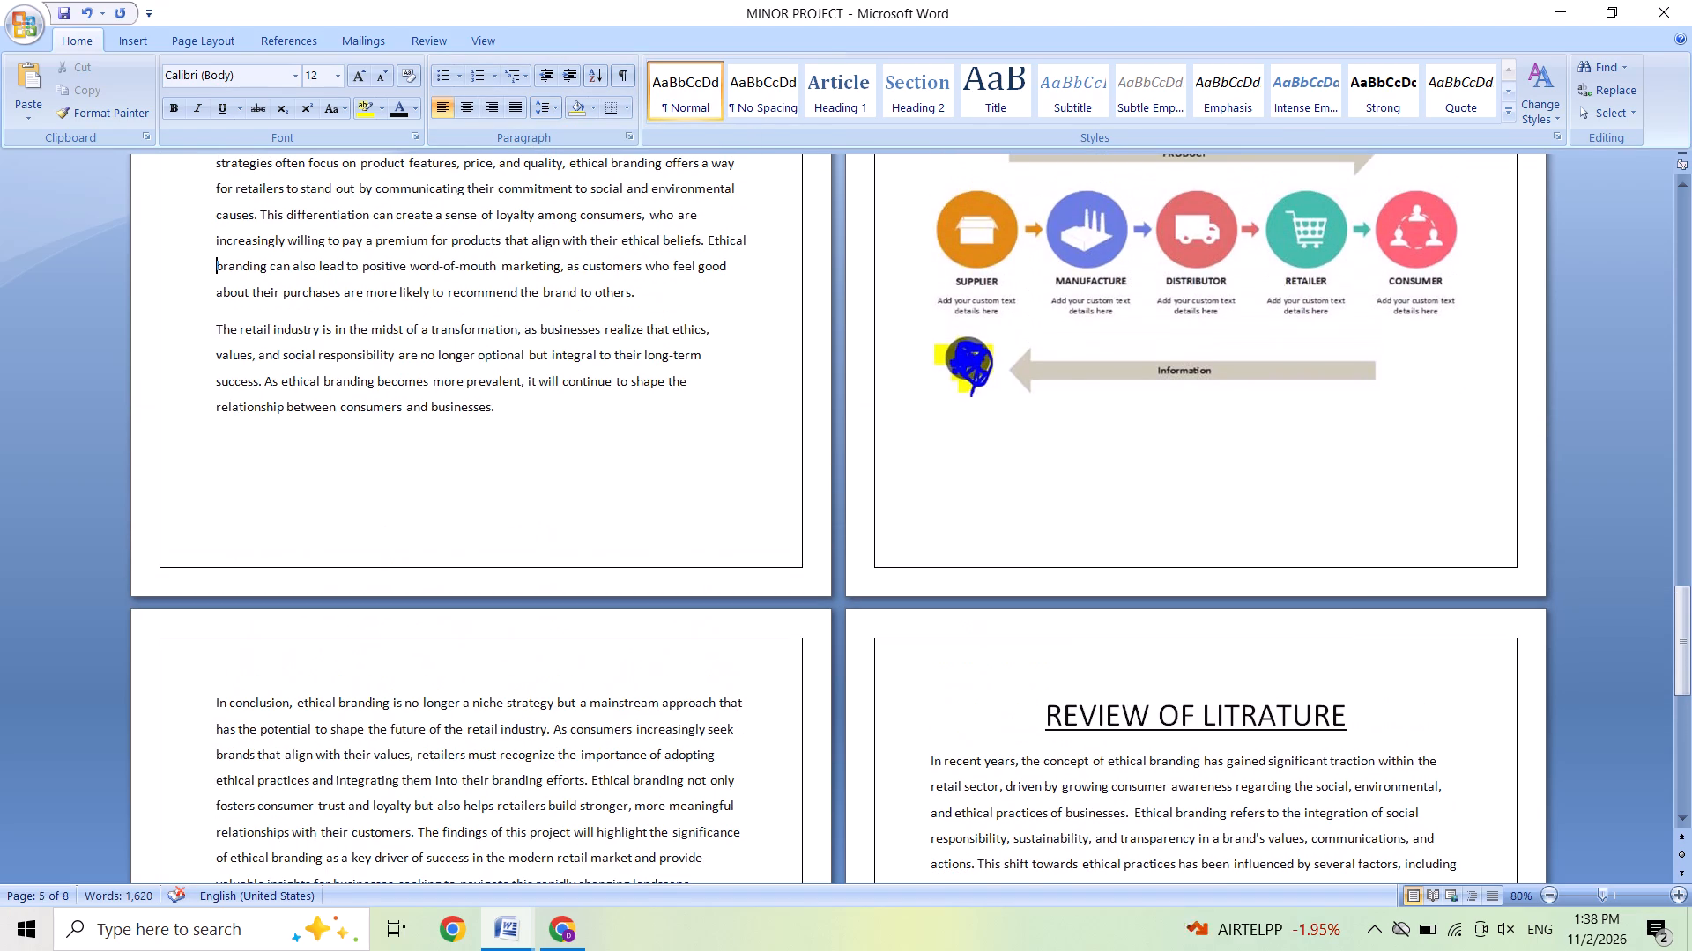
pyautogui.press('Down')
pyautogui.press('Down')
pyautogui.press('Down')
pyautogui.press('Down')
pyautogui.press('Down')
pyautogui.press('Down')
pyautogui.press('Down')
pyautogui.press('Down')
pyautogui.press('Down')
pyautogui.press('Down')
pyautogui.press('Down')
pyautogui.press('Down')
pyautogui.press('Down')
pyautogui.press('Down')
pyautogui.press('Down')
pyautogui.press('Down')
pyautogui.press('Down')
pyautogui.press('Down')
pyautogui.press('Down')
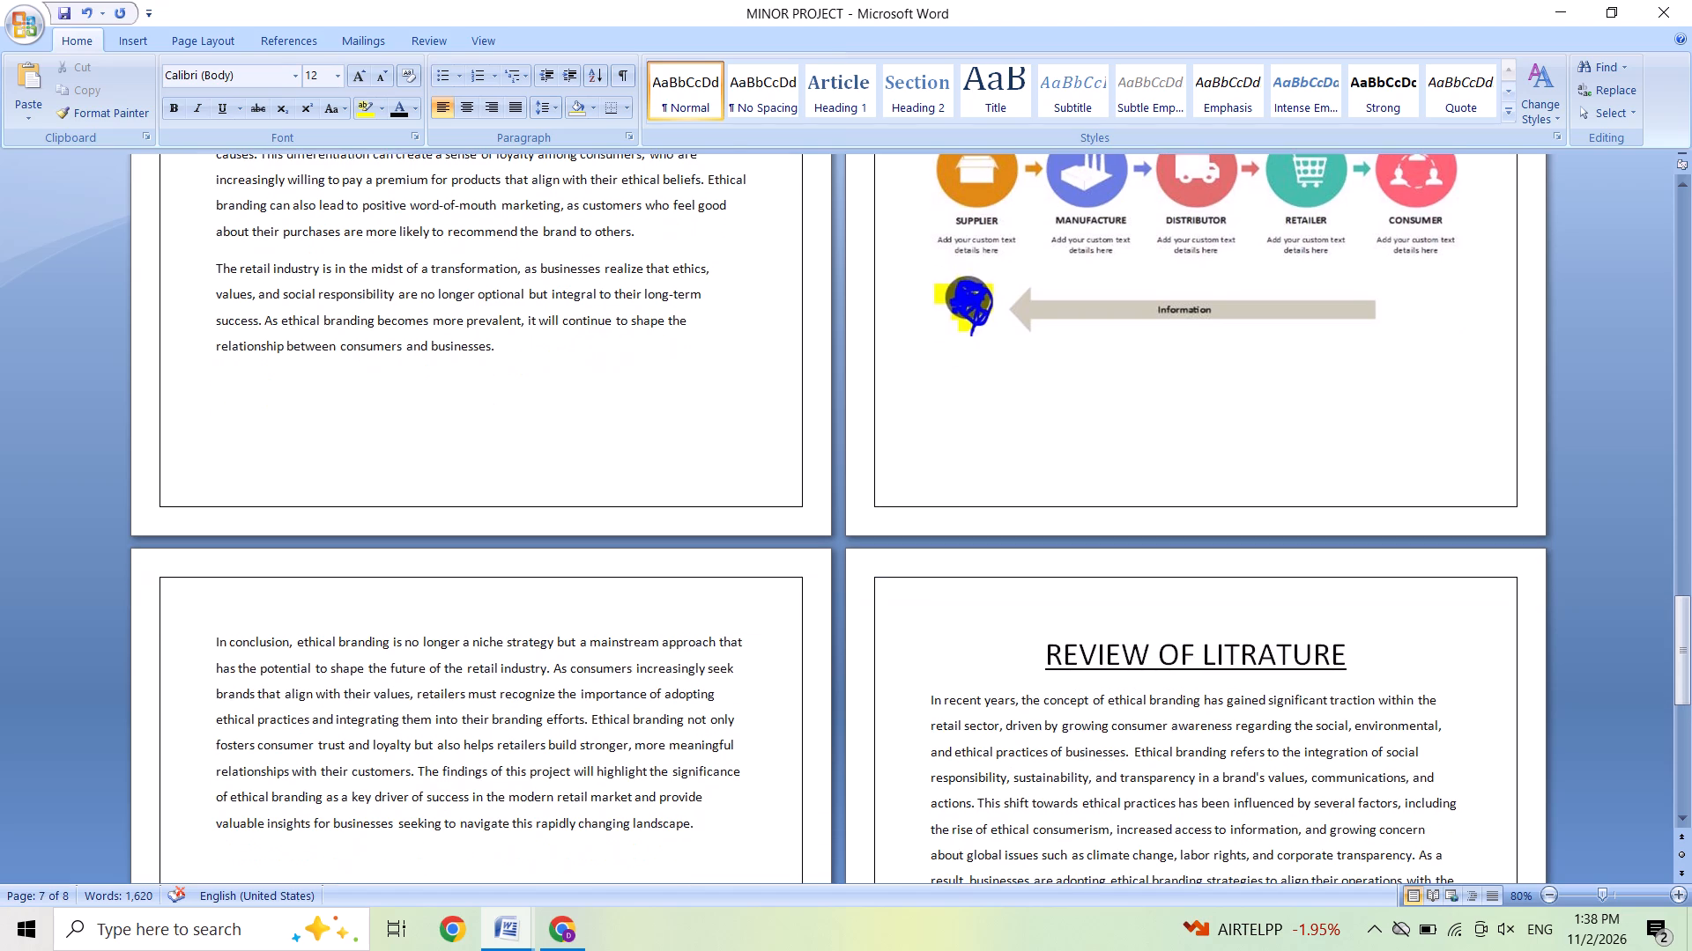
pyautogui.press('Down')
pyautogui.press('Down')
pyautogui.press('Down')
pyautogui.press('Down')
pyautogui.press('Down')
pyautogui.press('Down')
pyautogui.press('Down')
pyautogui.press('Down')
pyautogui.press('Down')
pyautogui.press('Down')
pyautogui.press('Down')
pyautogui.press('Down')
pyautogui.press('Down')
pyautogui.press('Down')
pyautogui.press('Down')
pyautogui.press('Down')
pyautogui.press('Down')
pyautogui.press('Down')
pyautogui.press('Down')
pyautogui.press('Down')
pyautogui.press('Down')
pyautogui.press('Down')
pyautogui.press('Down')
pyautogui.press('Down')
pyautogui.press('Down')
pyautogui.press('Down')
pyautogui.press('Down')
pyautogui.press('Down')
pyautogui.press('Down')
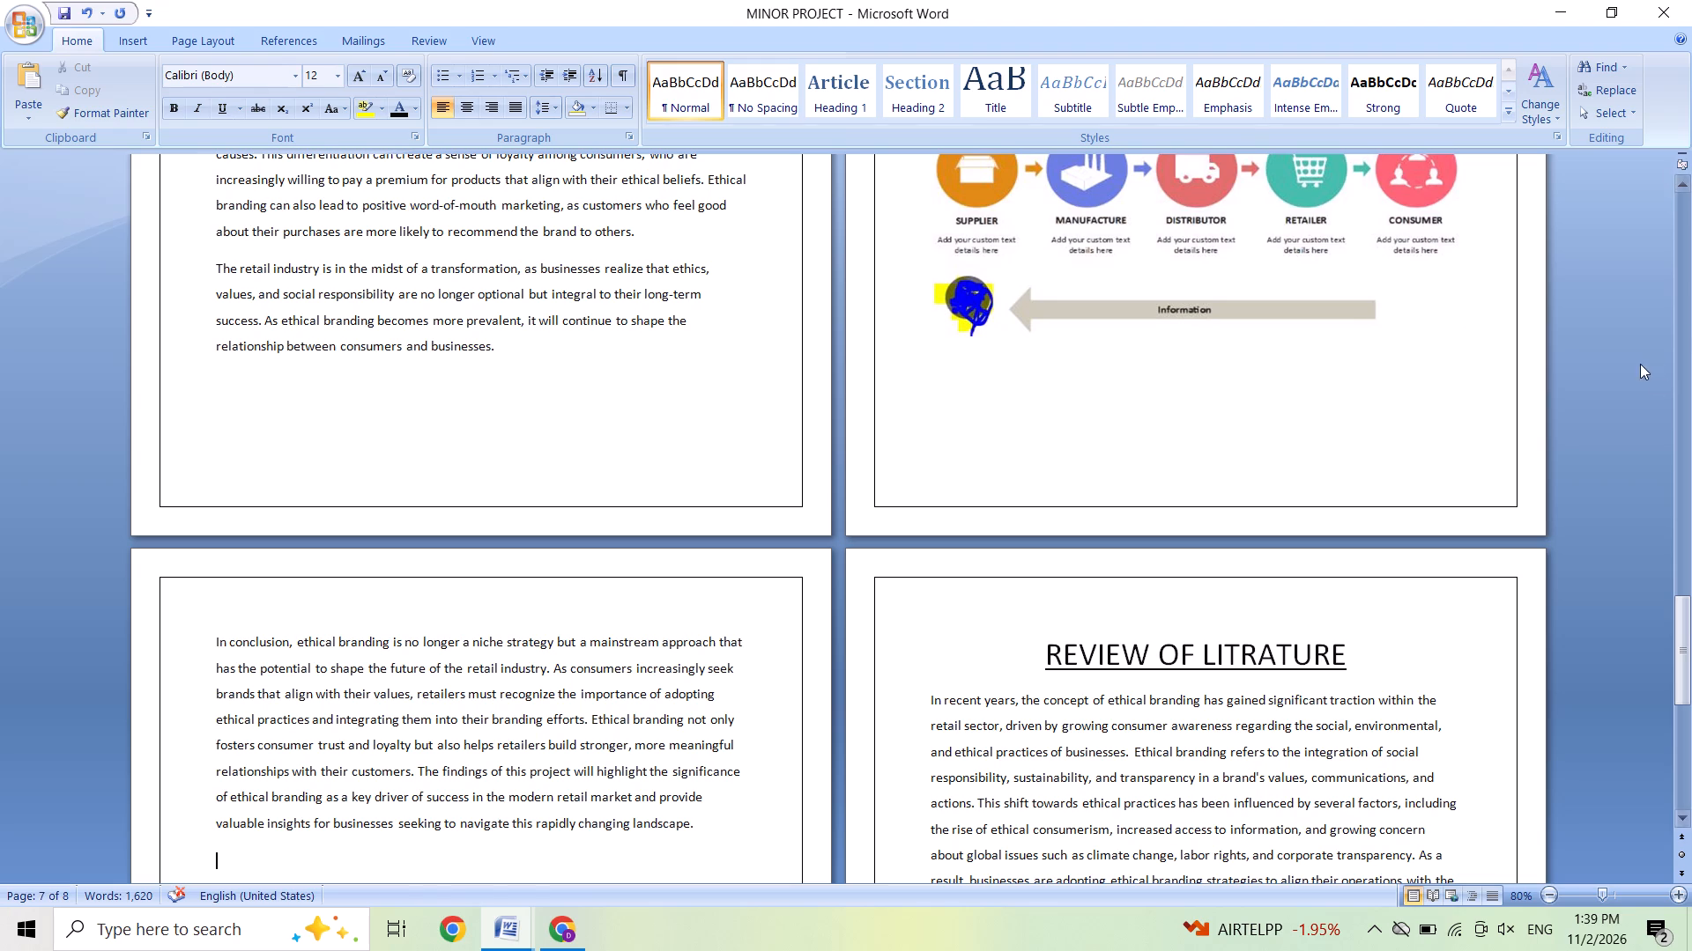
# Delete the subheading text "Ethical Branding And" below the literature review introduction, keeping only the number "1.".
pyautogui.tripleClick(1685, 816)
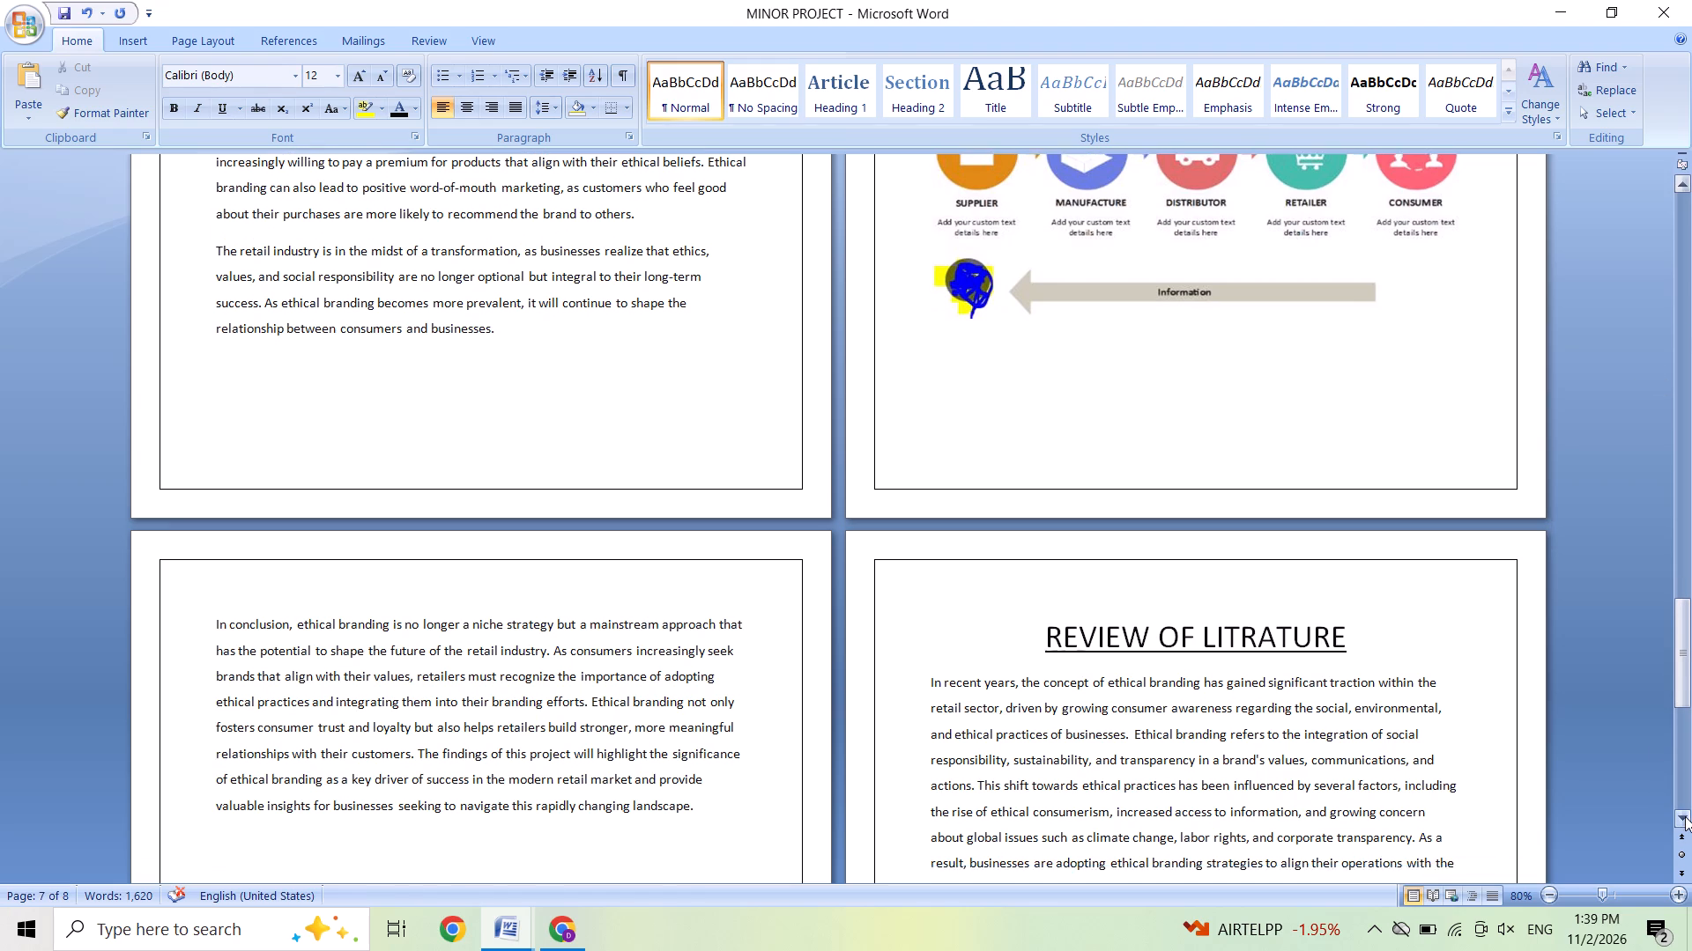
pyautogui.tripleClick(1685, 816)
pyautogui.tripleClick(1685, 816)
pyautogui.tripleClick(1685, 816)
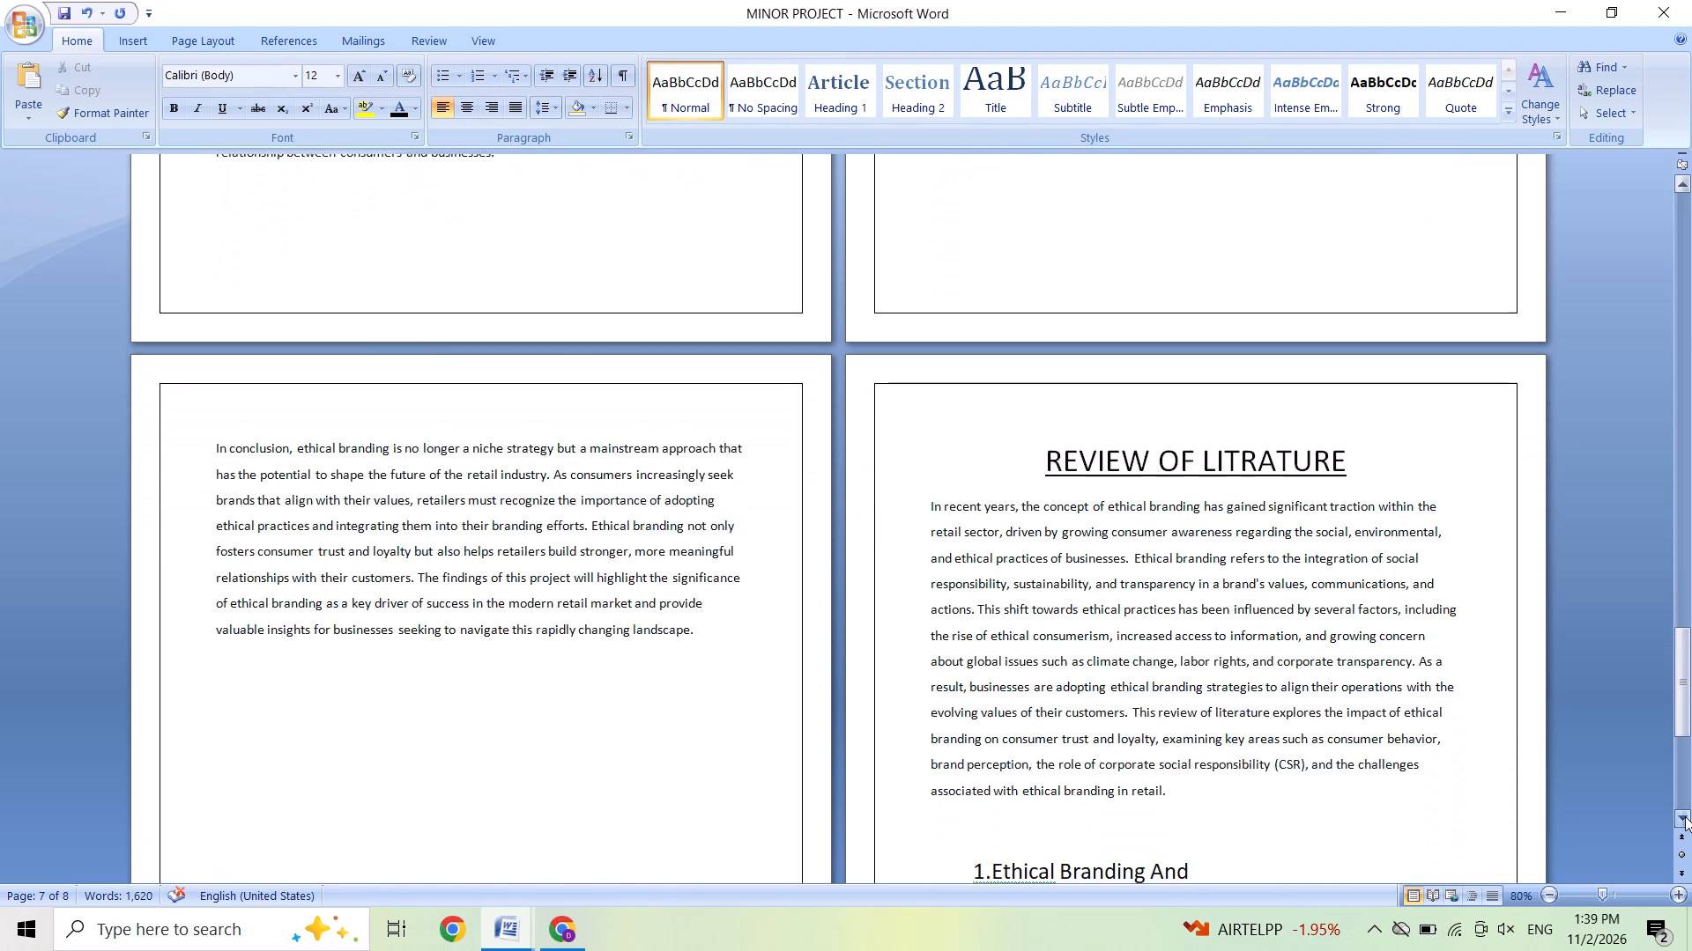
pyautogui.tripleClick(1685, 816)
pyautogui.doubleClick(1685, 816)
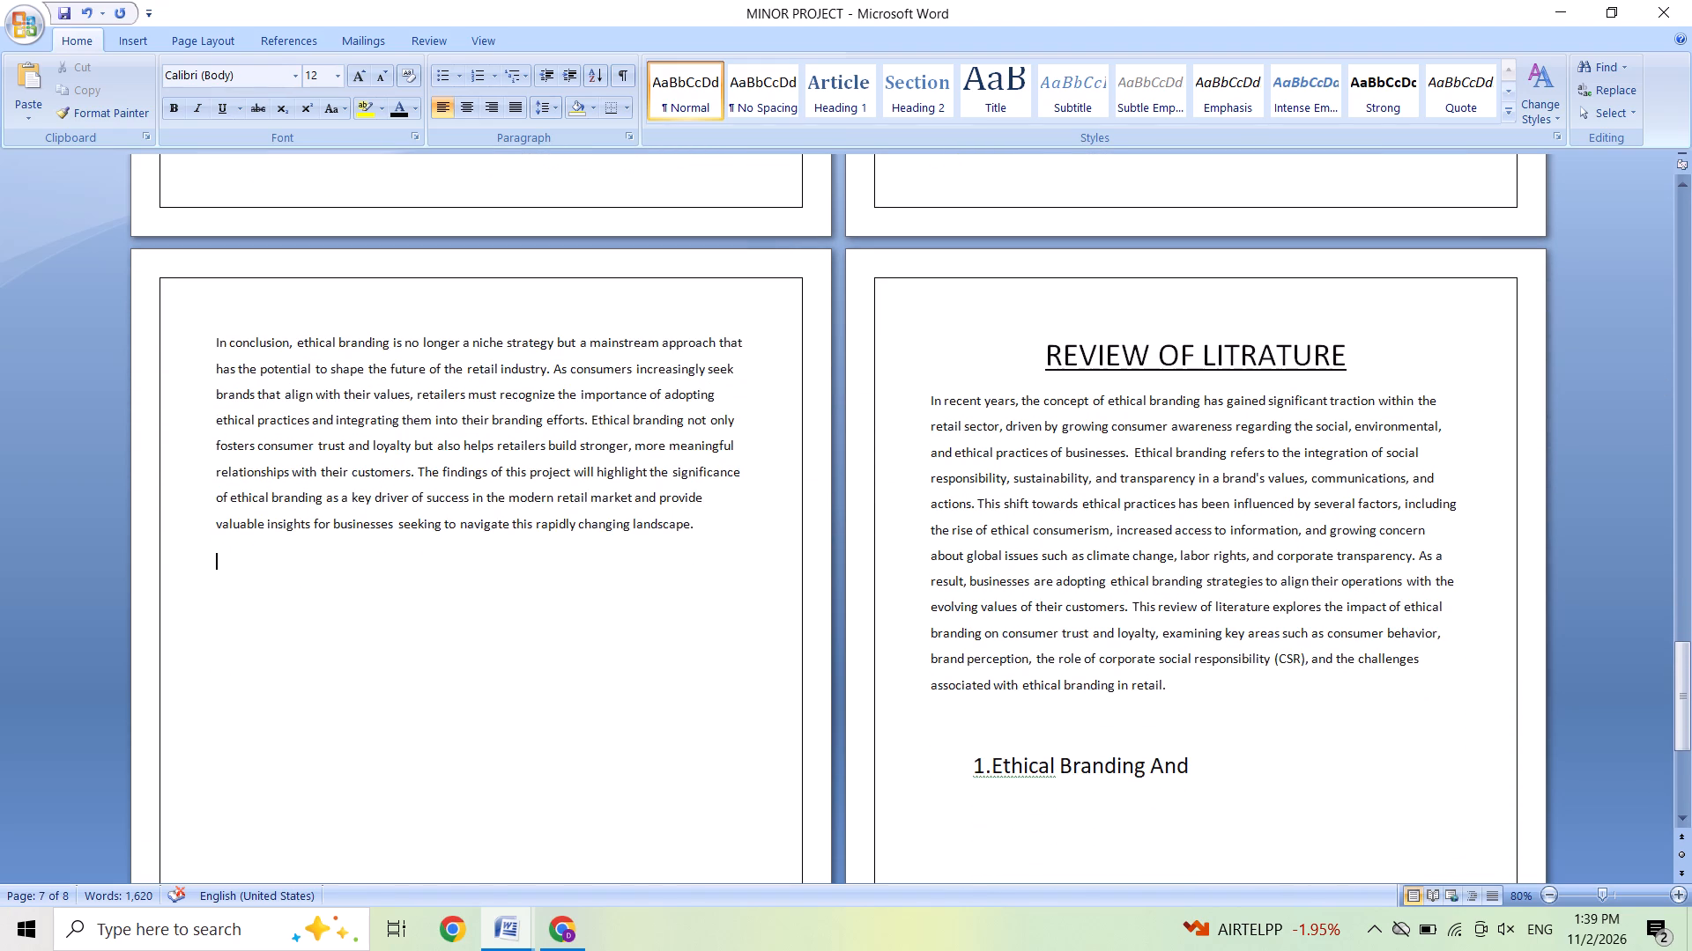
pyautogui.click(1189, 768)
pyautogui.press('BackSpace')
pyautogui.press('BackSpace')
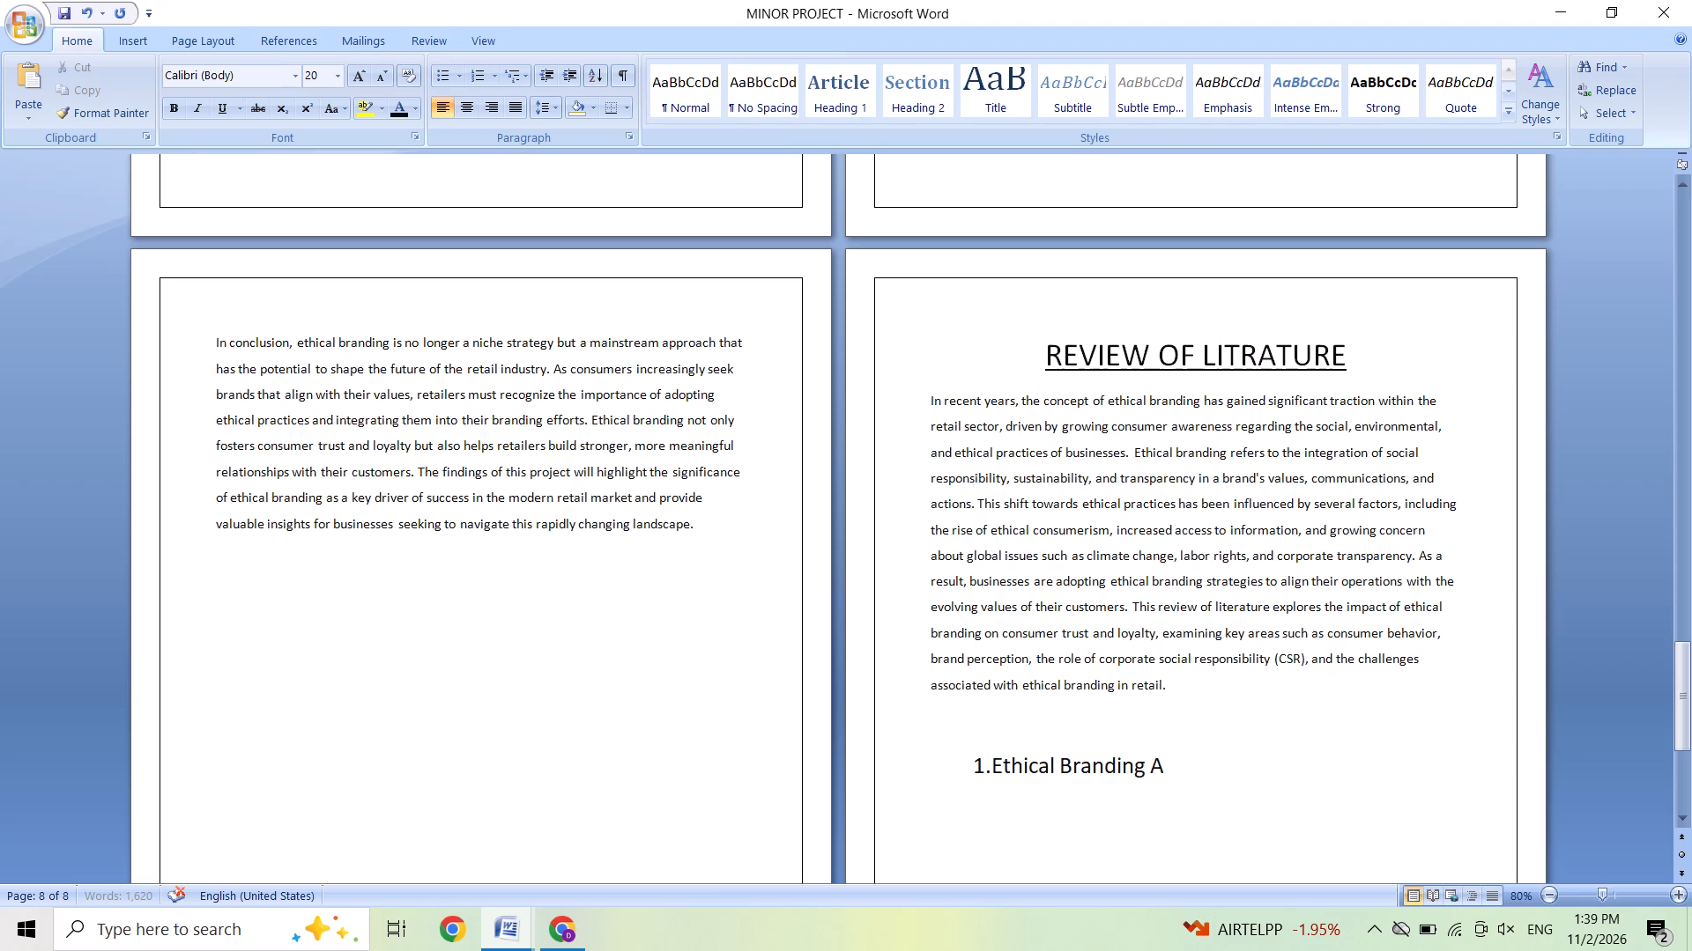
pyautogui.press('BackSpace')
pyautogui.press('BackSpace')
pyautogui.press('BackSpace')
pyautogui.press('BackSpace')
pyautogui.press('BackSpace')
pyautogui.press('BackSpace')
pyautogui.press('BackSpace')
pyautogui.press('BackSpace')
pyautogui.press('BackSpace')
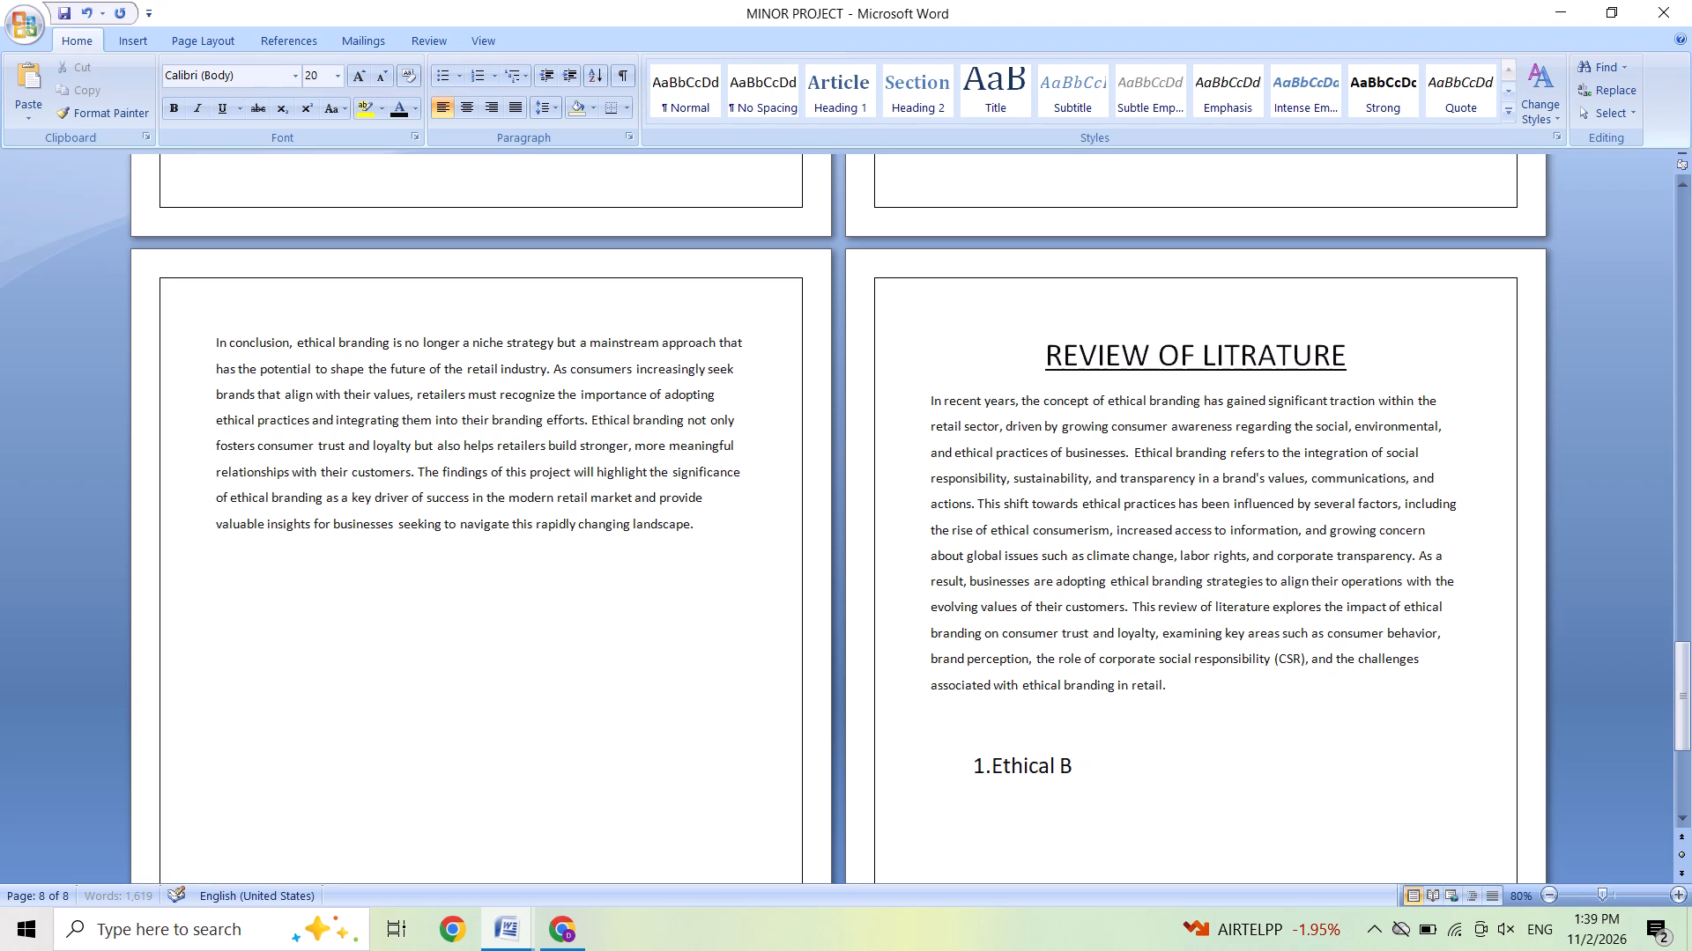
pyautogui.press('BackSpace')
pyautogui.press('BackSpace')
pyautogui.press('BackSpace')
pyautogui.press('BackSpace')
pyautogui.press('BackSpace')
pyautogui.press('BackSpace')
pyautogui.press('BackSpace')
pyautogui.press('BackSpace')
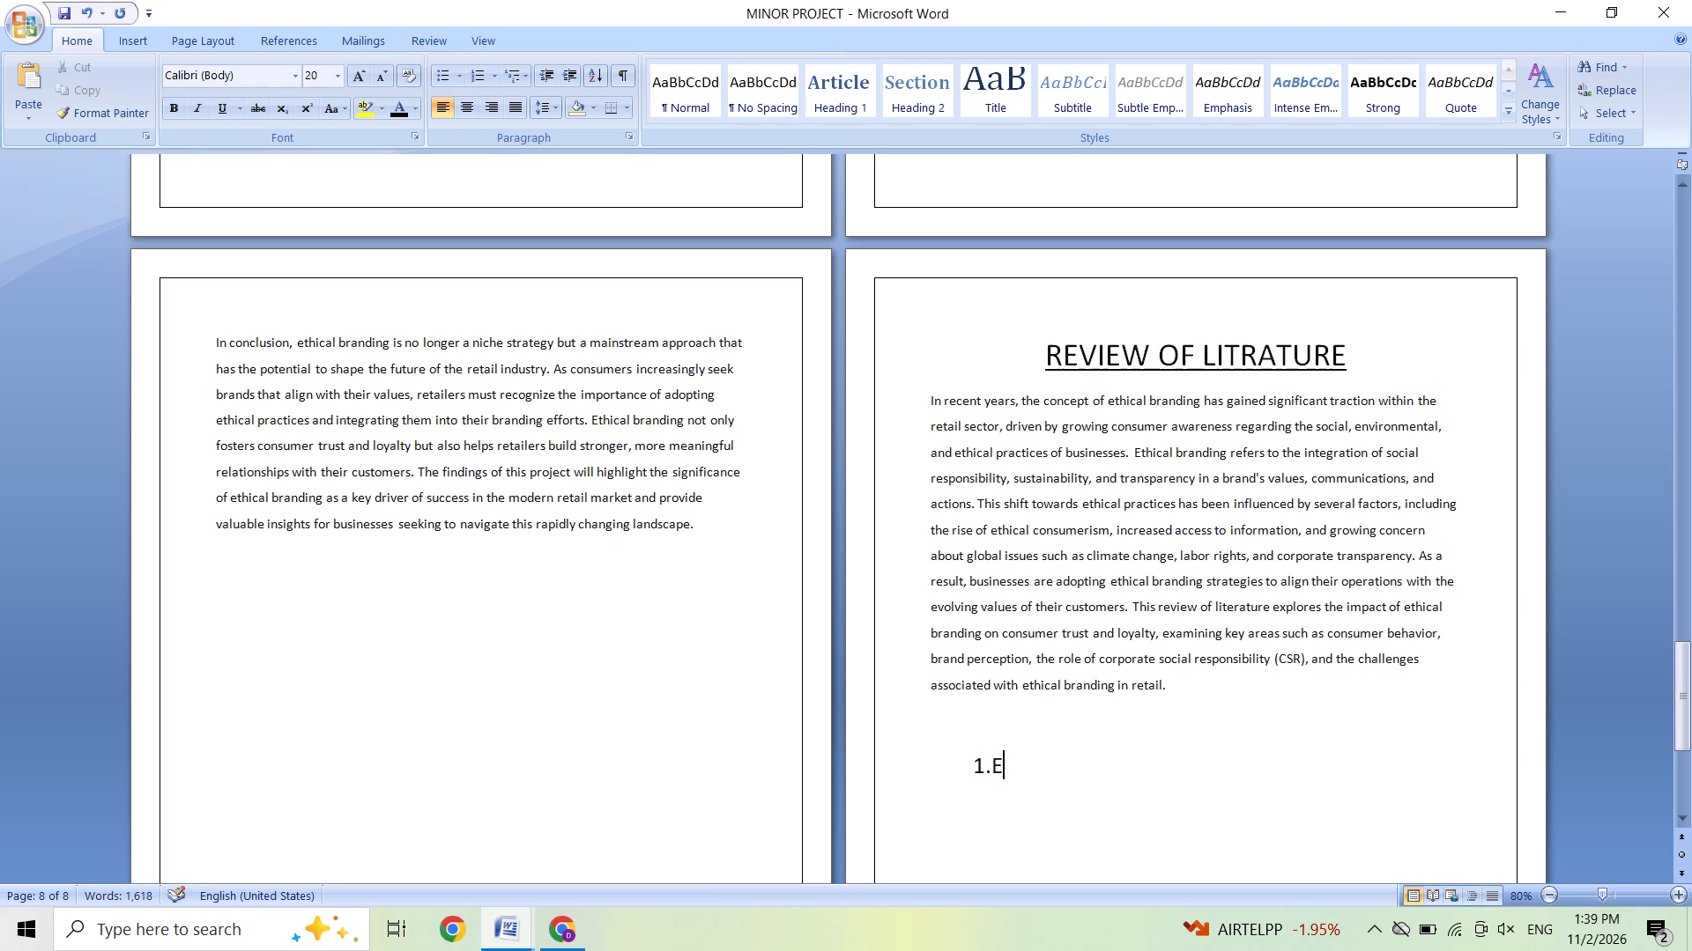
pyautogui.press('BackSpace')
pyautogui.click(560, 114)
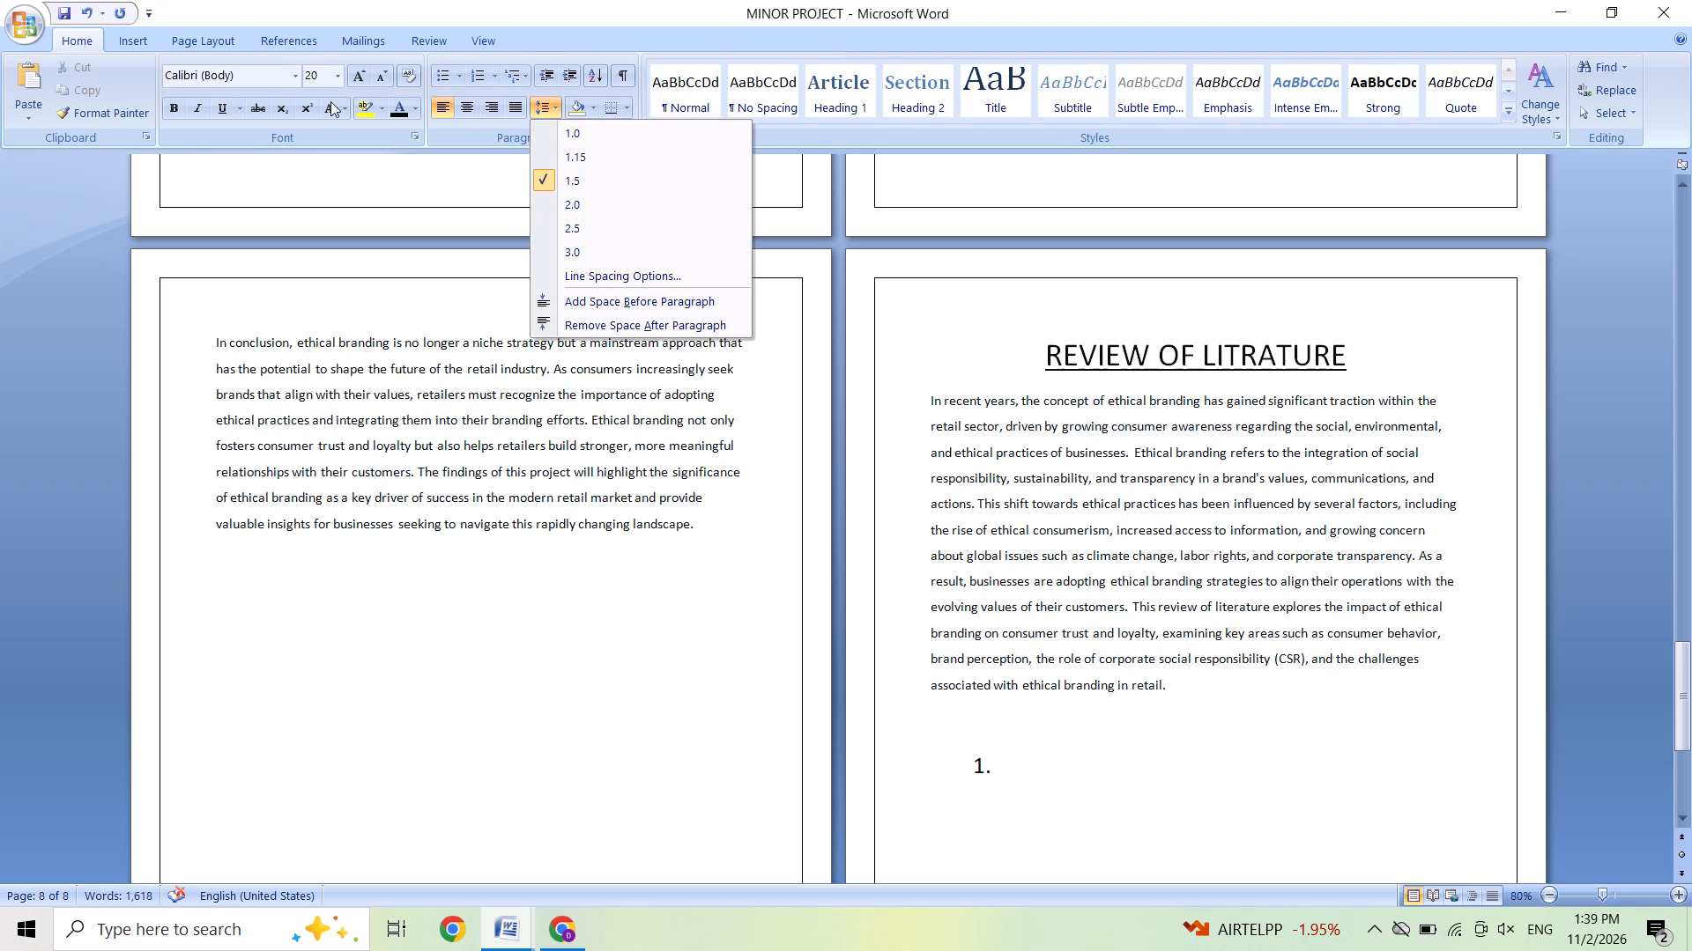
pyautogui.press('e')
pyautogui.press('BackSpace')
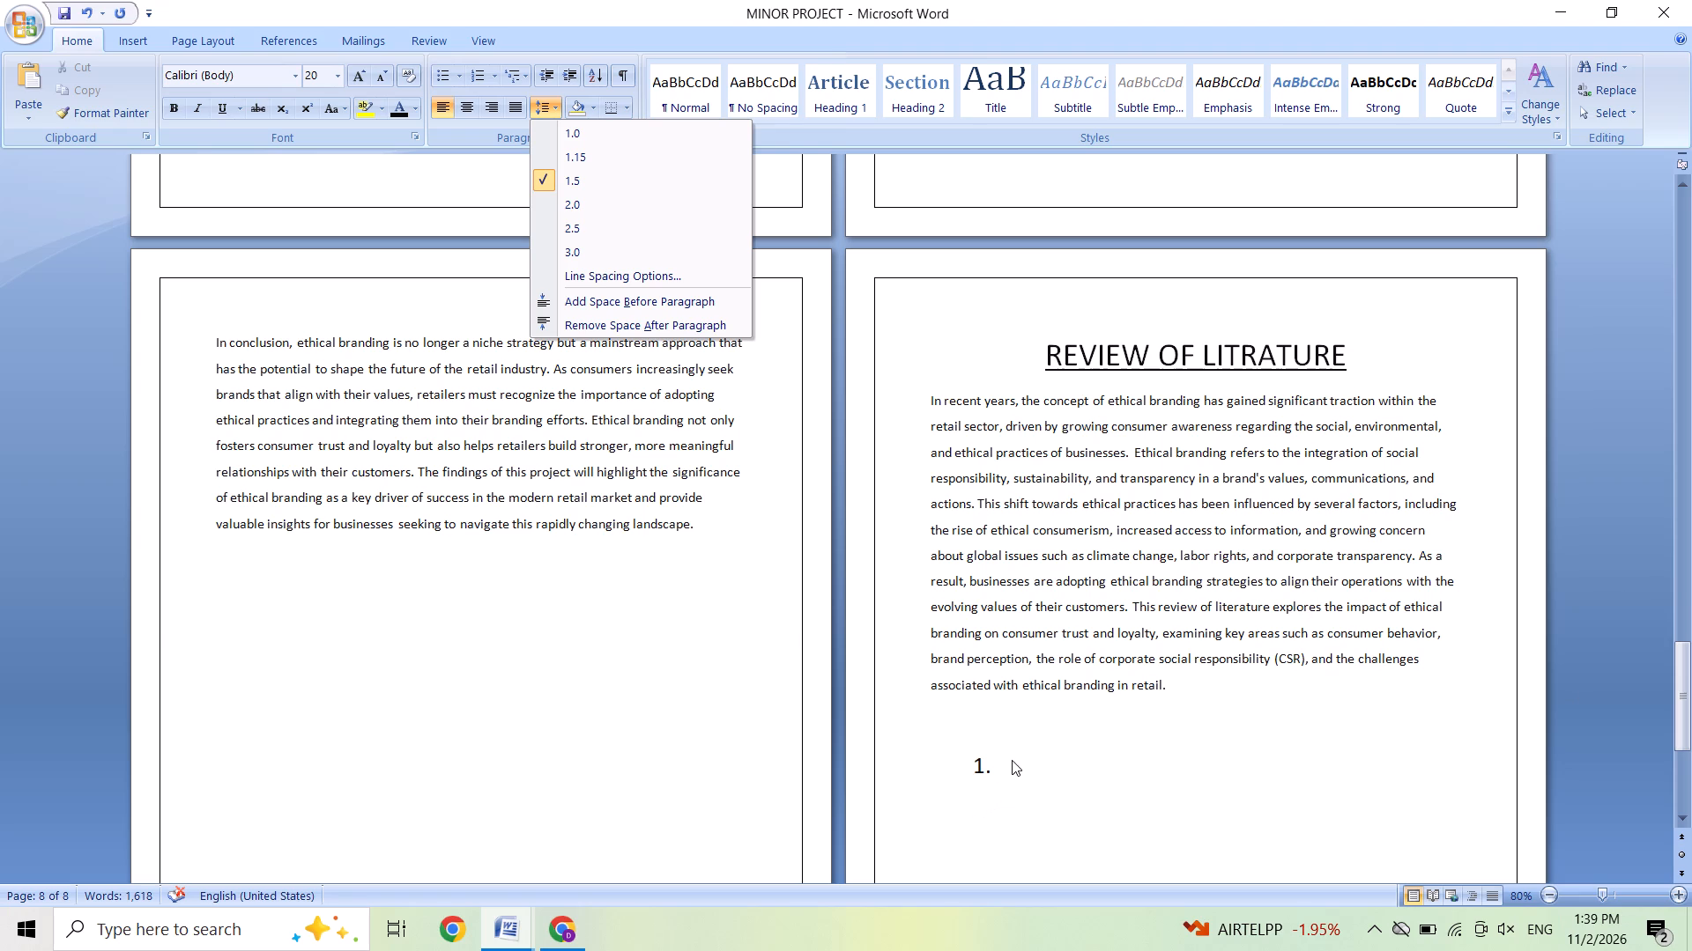
# Enter "Ethical Branding And Consumer Trust" as the text of subheading number 1 below the literature review introduction.
pyautogui.doubleClick(1012, 760)
pyautogui.press('e')
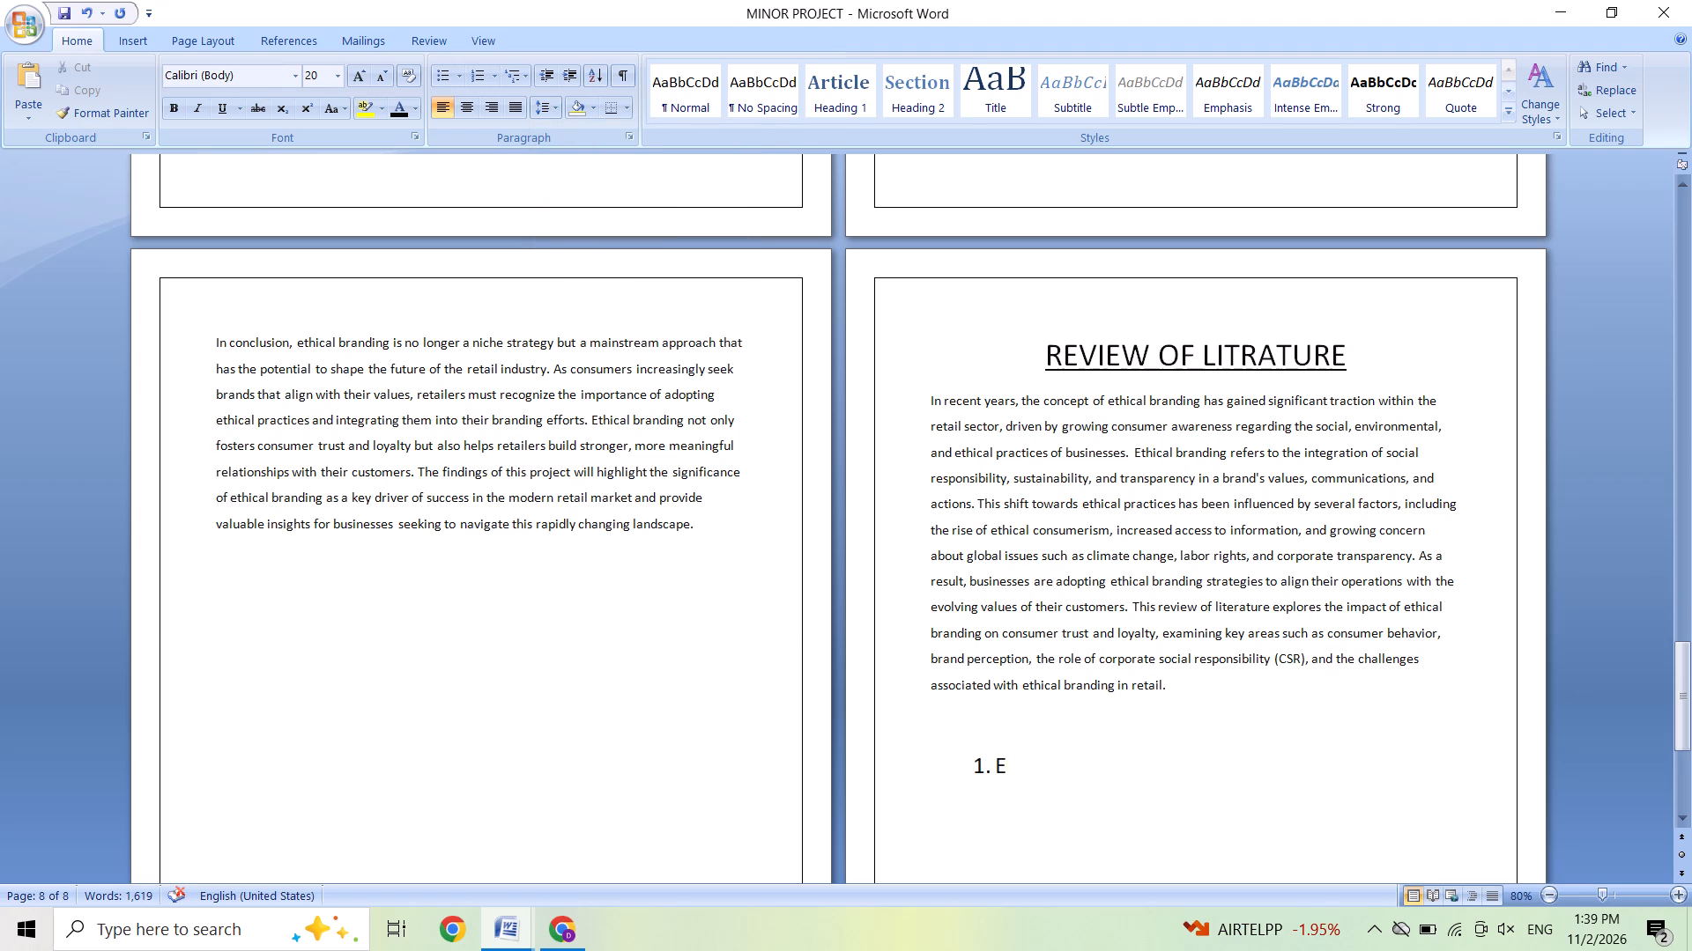
pyautogui.press('h')
pyautogui.press('BackSpace')
pyautogui.write('thi')
pyautogui.press('c')
pyautogui.write('al')
pyautogui.press('space')
pyautogui.press('b')
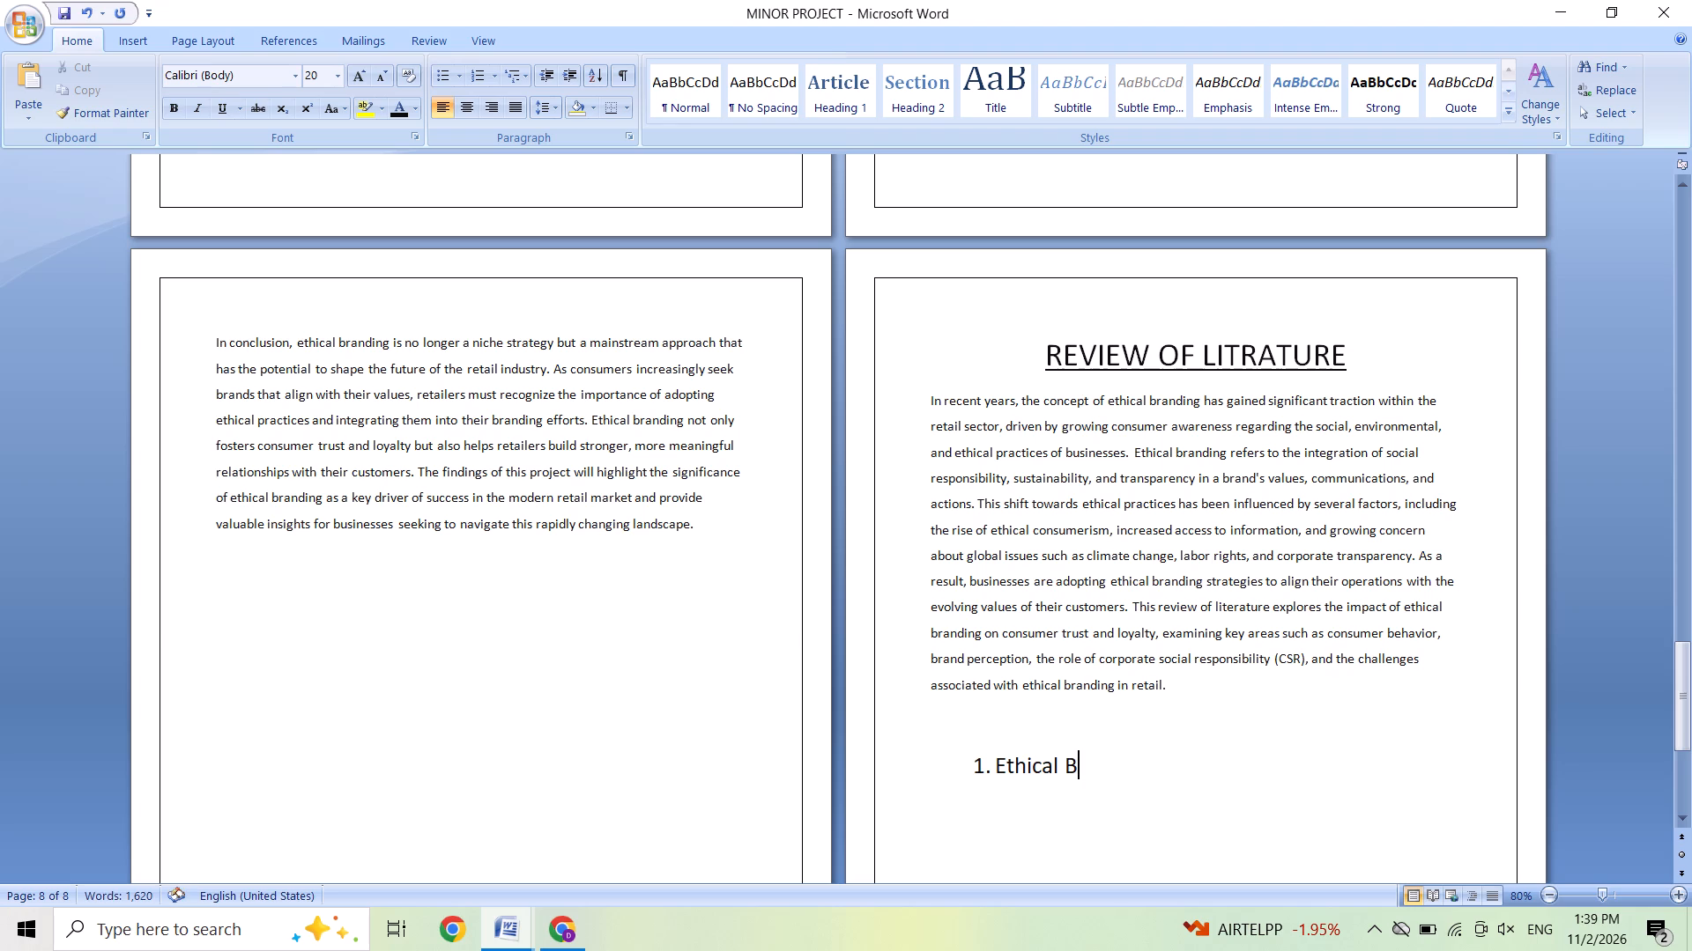
pyautogui.write('ra')
pyautogui.write('nd')
pyautogui.write('ing')
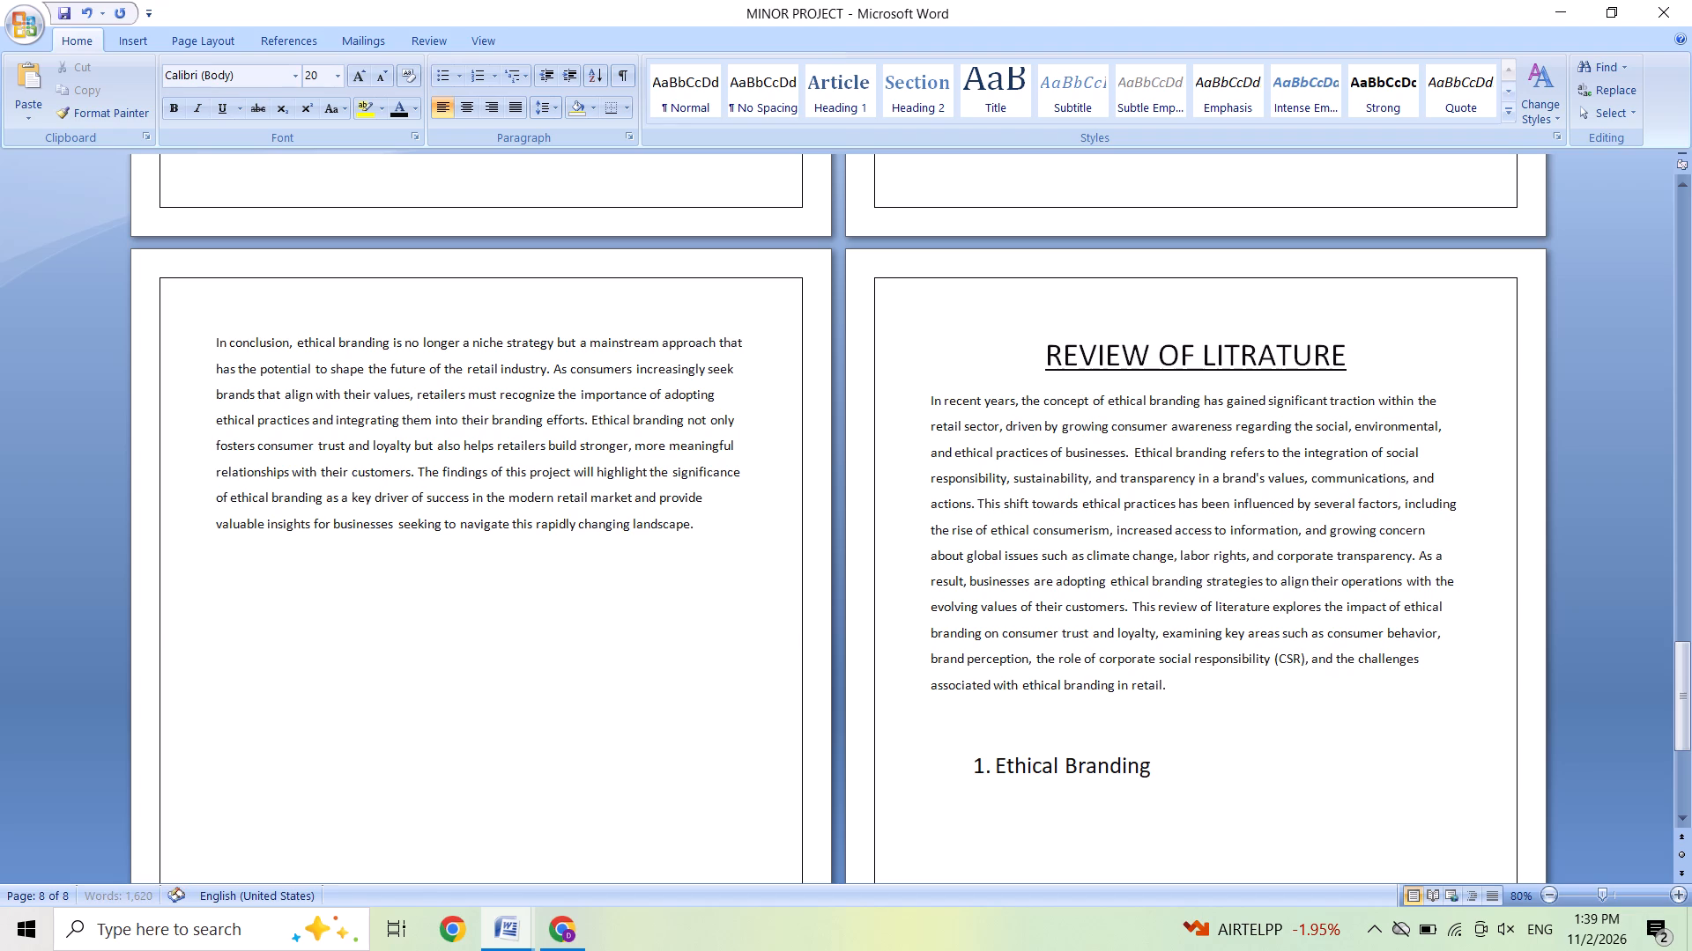
pyautogui.press('space')
pyautogui.press('a')
pyautogui.press('n')
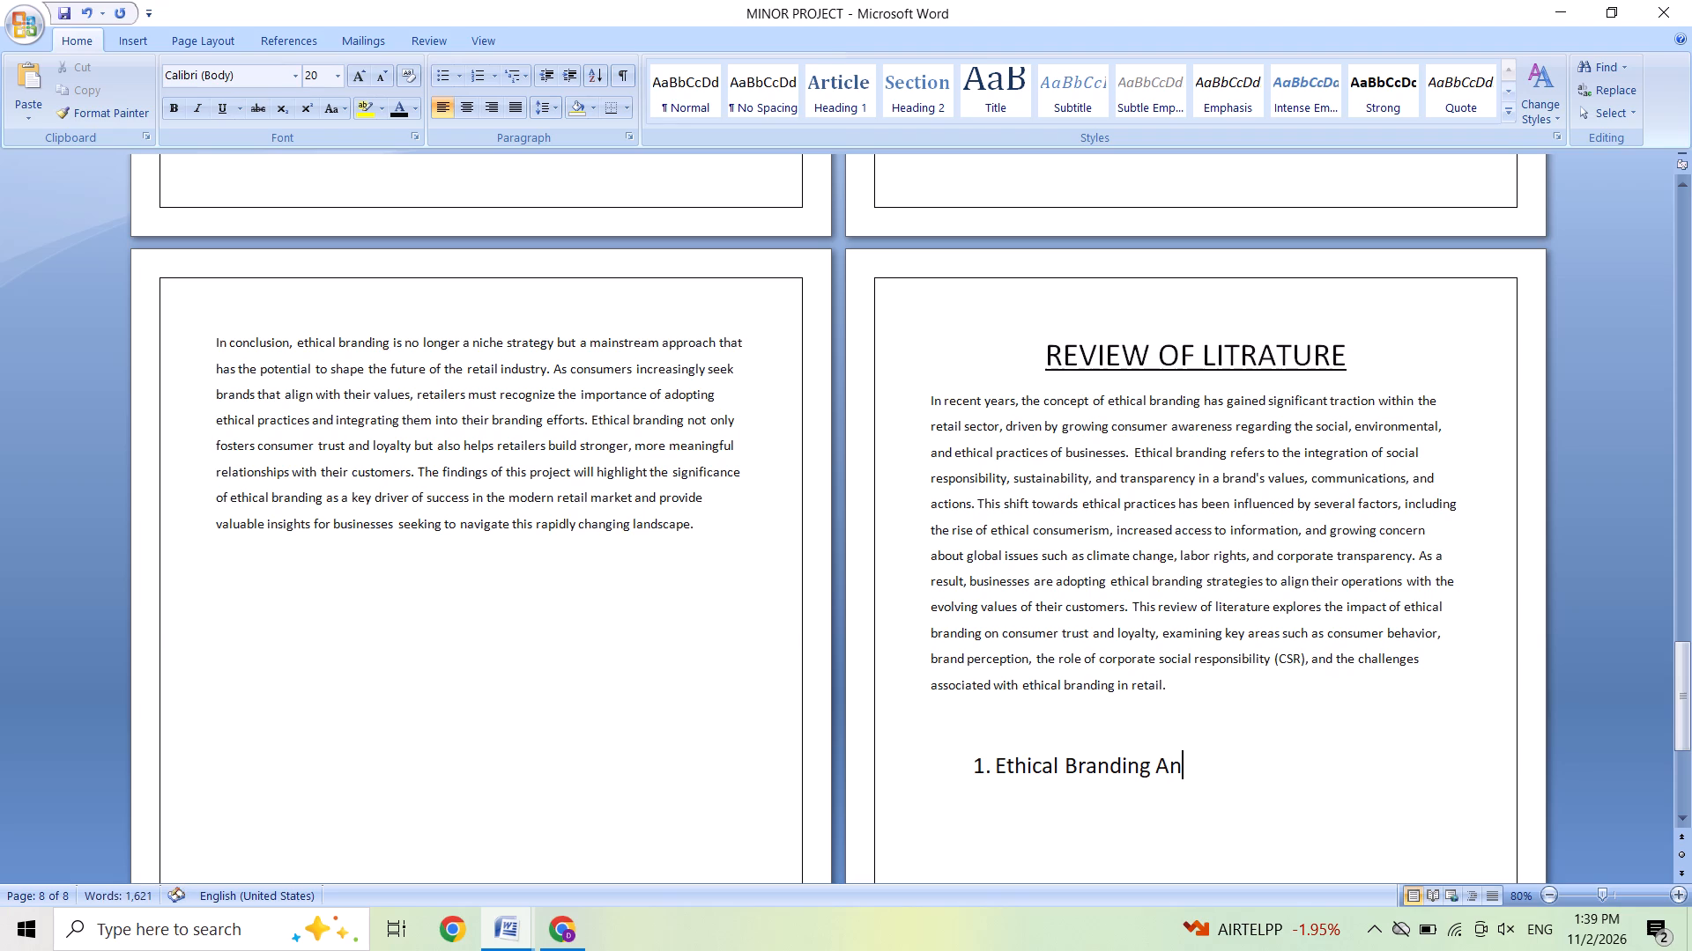
pyautogui.write('d')
pyautogui.press('space')
pyautogui.press('c')
pyautogui.write('on')
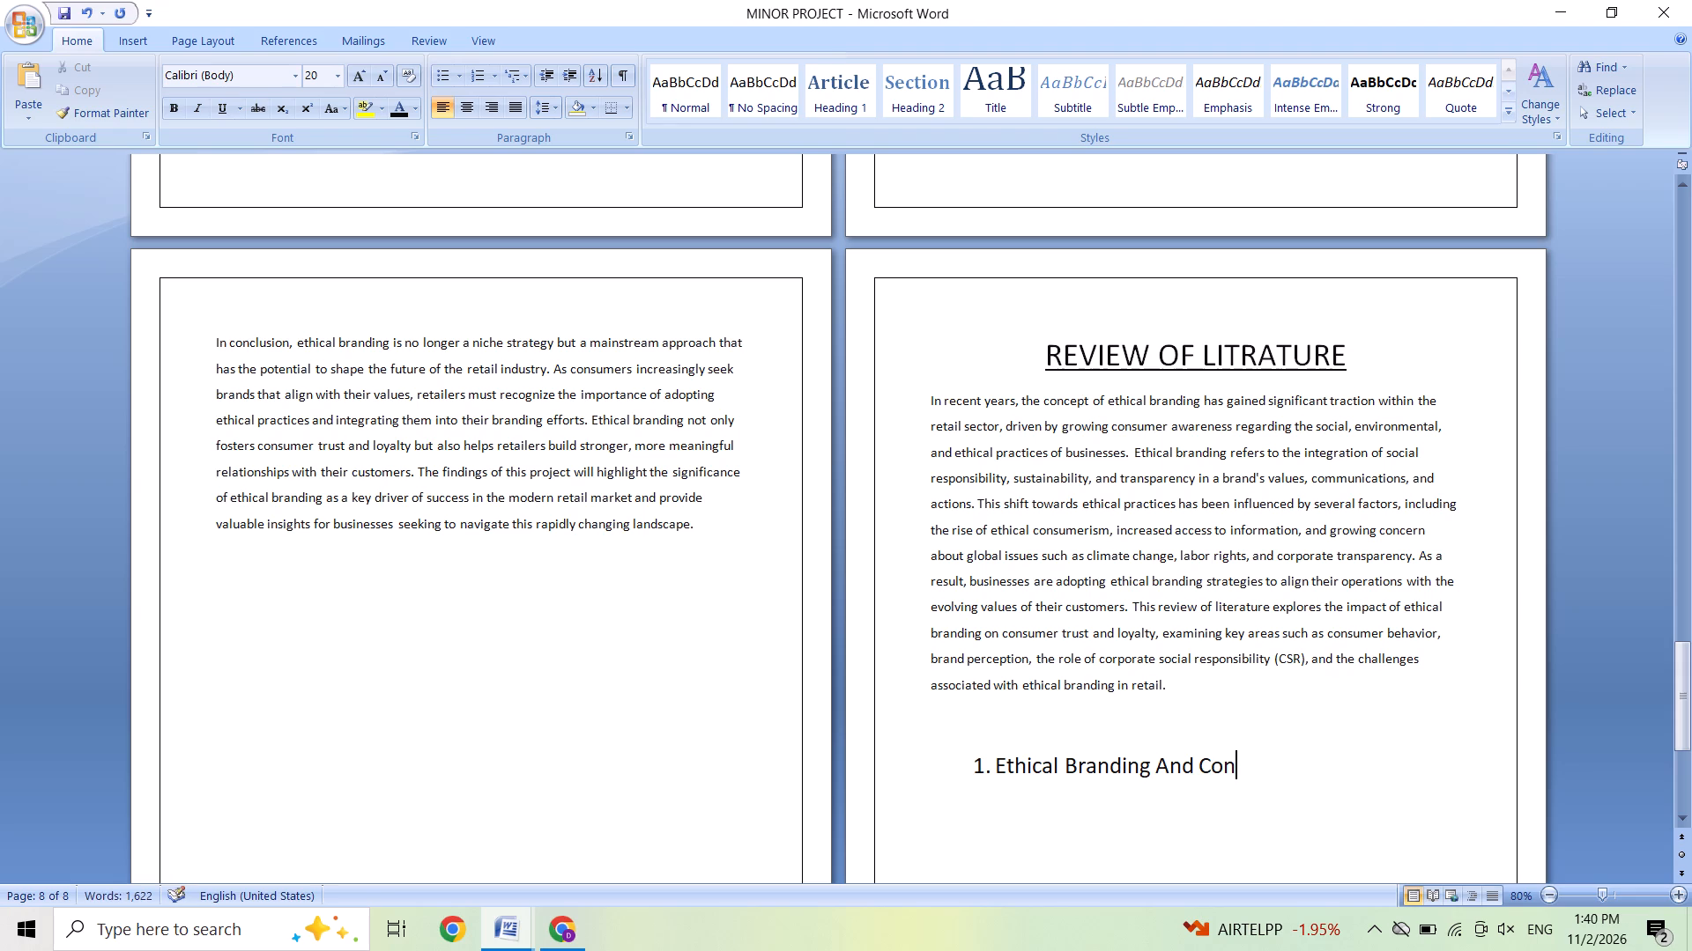
pyautogui.write('su')
pyautogui.press('m')
pyautogui.write('er')
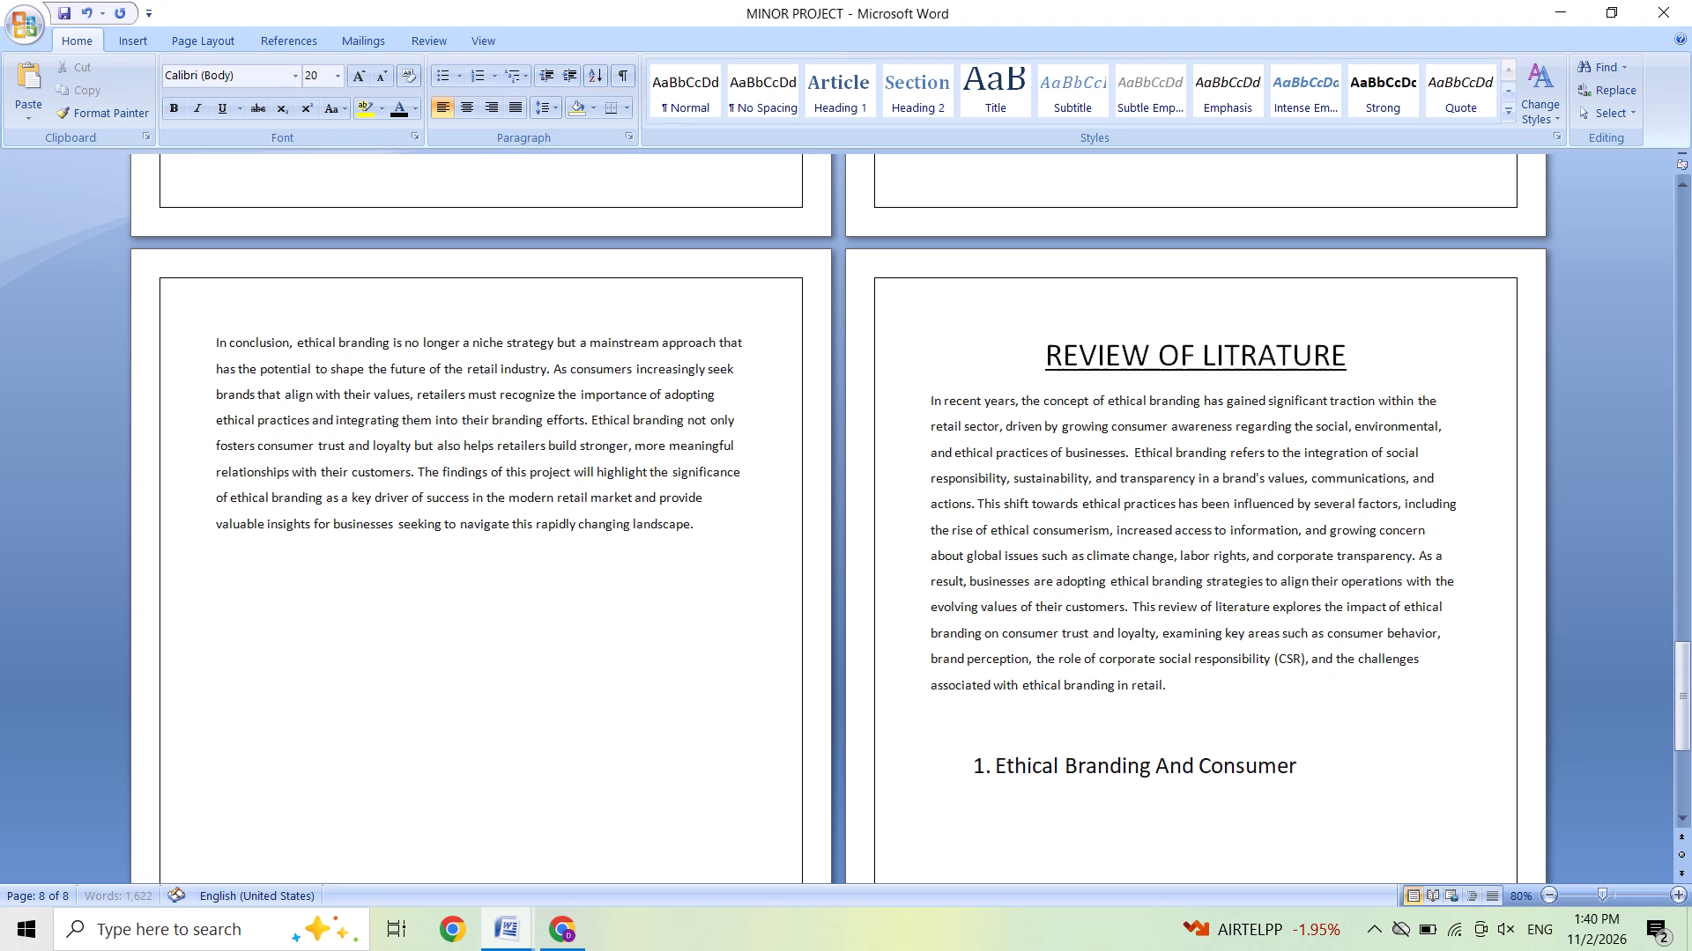
pyautogui.press('space')
pyautogui.press('t')
pyautogui.press('r')
pyautogui.write('ust')
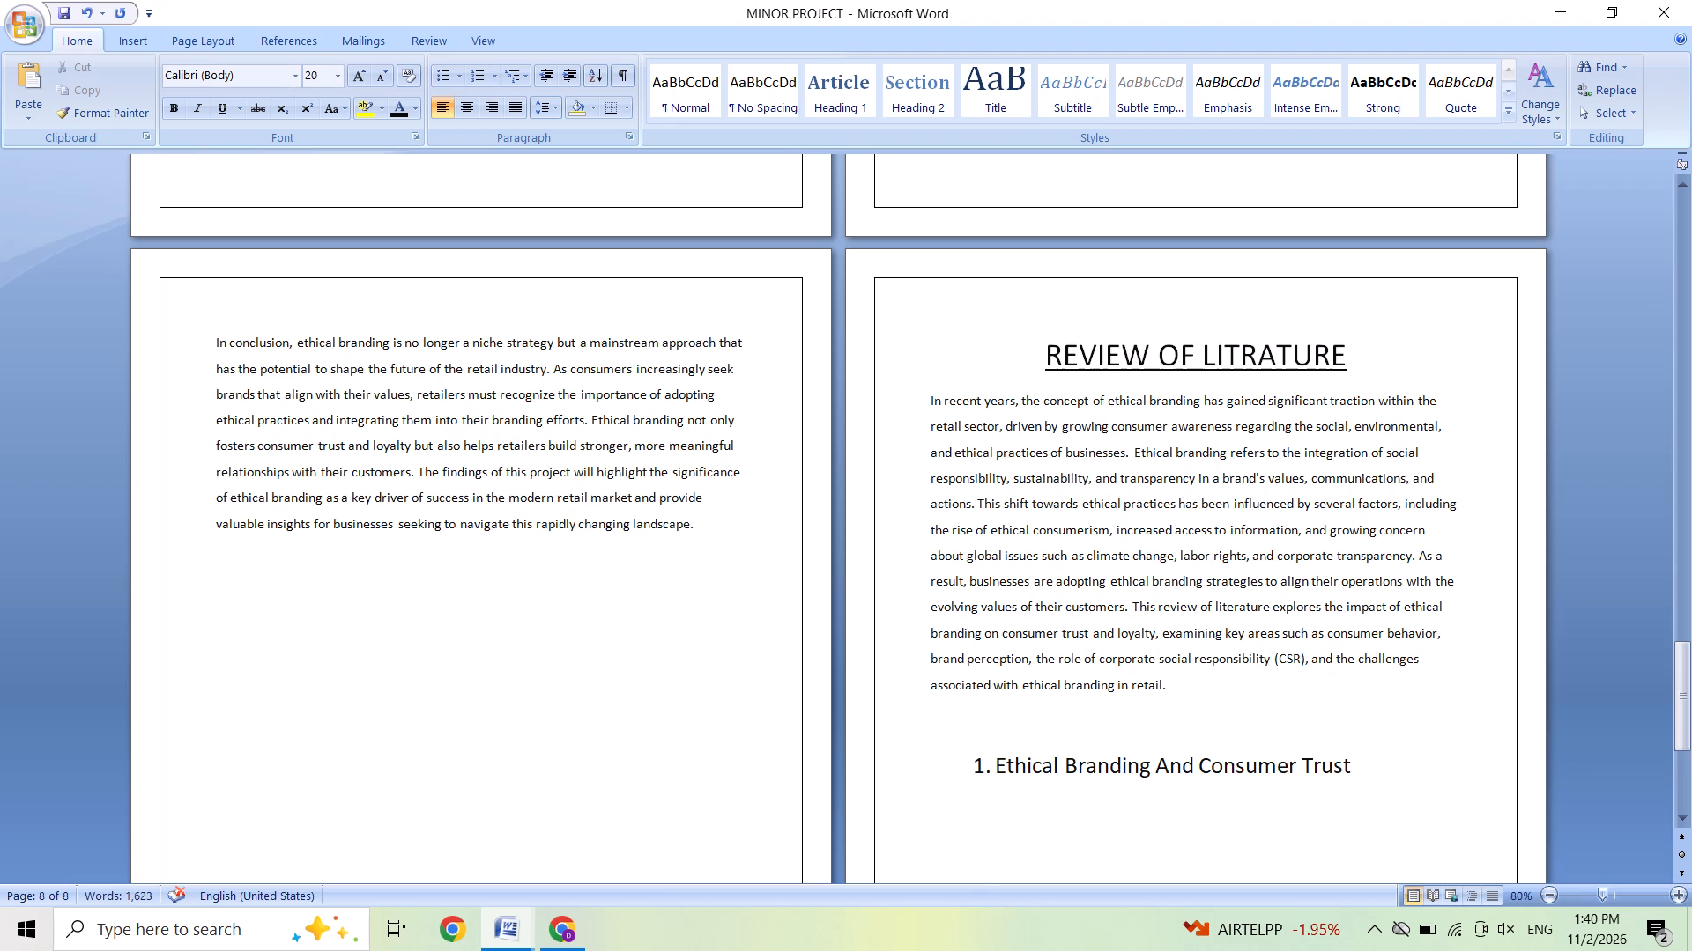
# Make the subheading text "Ethical Branding And Consumer Trust" bold.
pyautogui.moveTo(998, 762); pyautogui.dragTo(1020, 759)
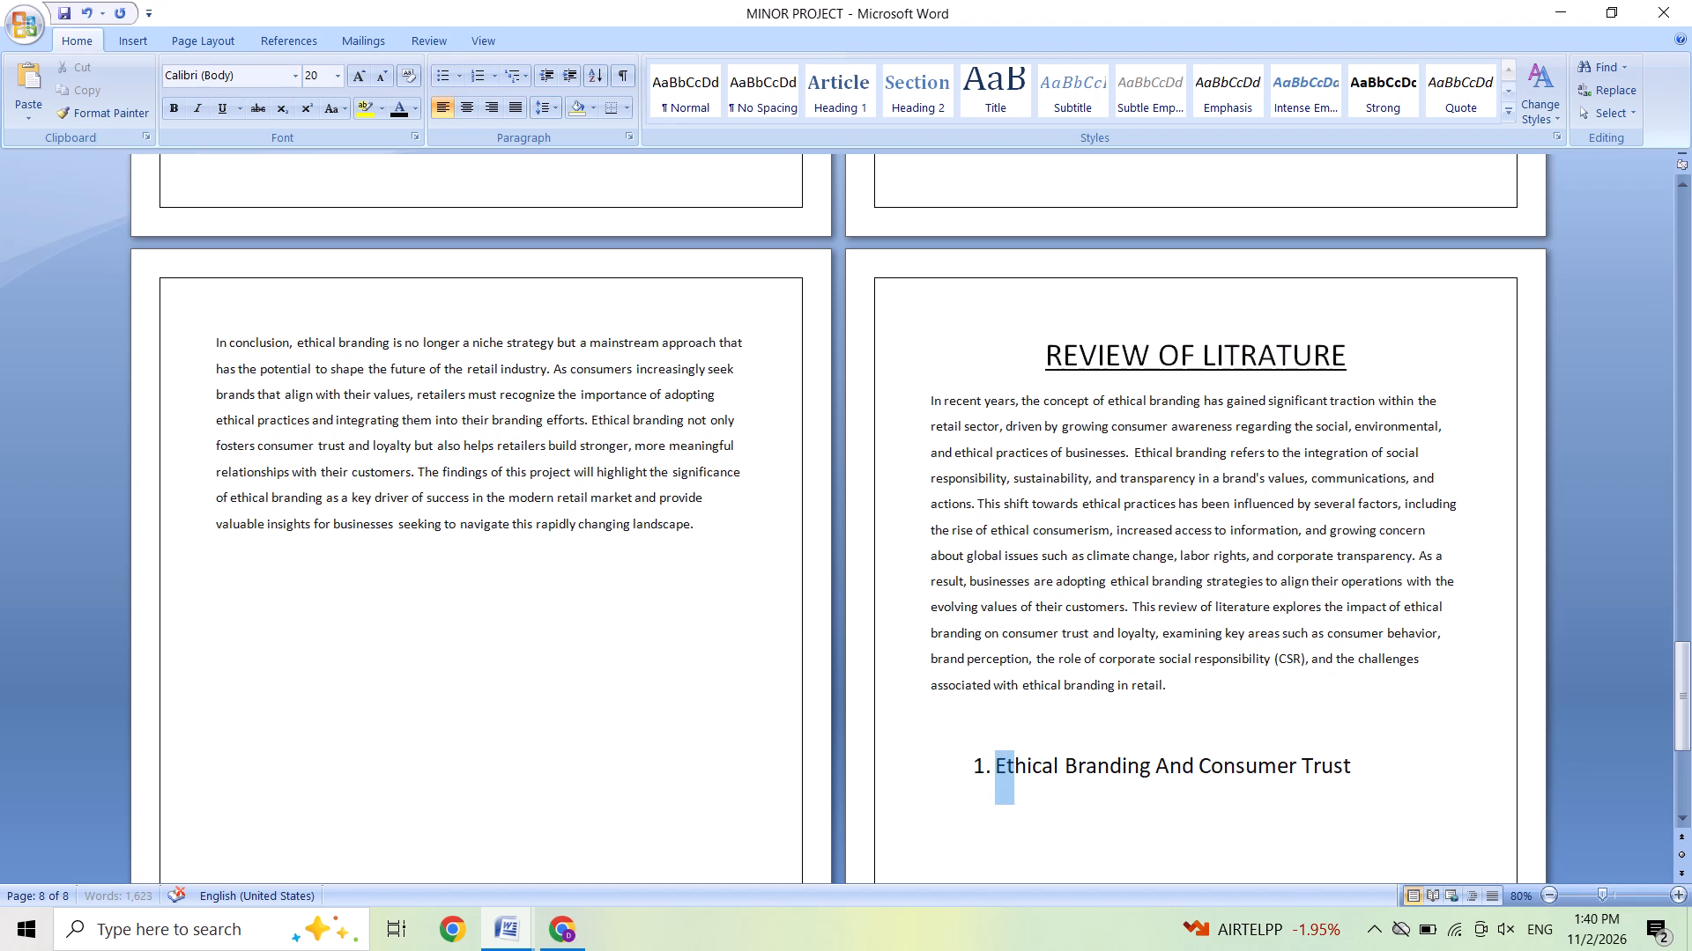
pyautogui.moveTo(1020, 759); pyautogui.dragTo(1322, 779)
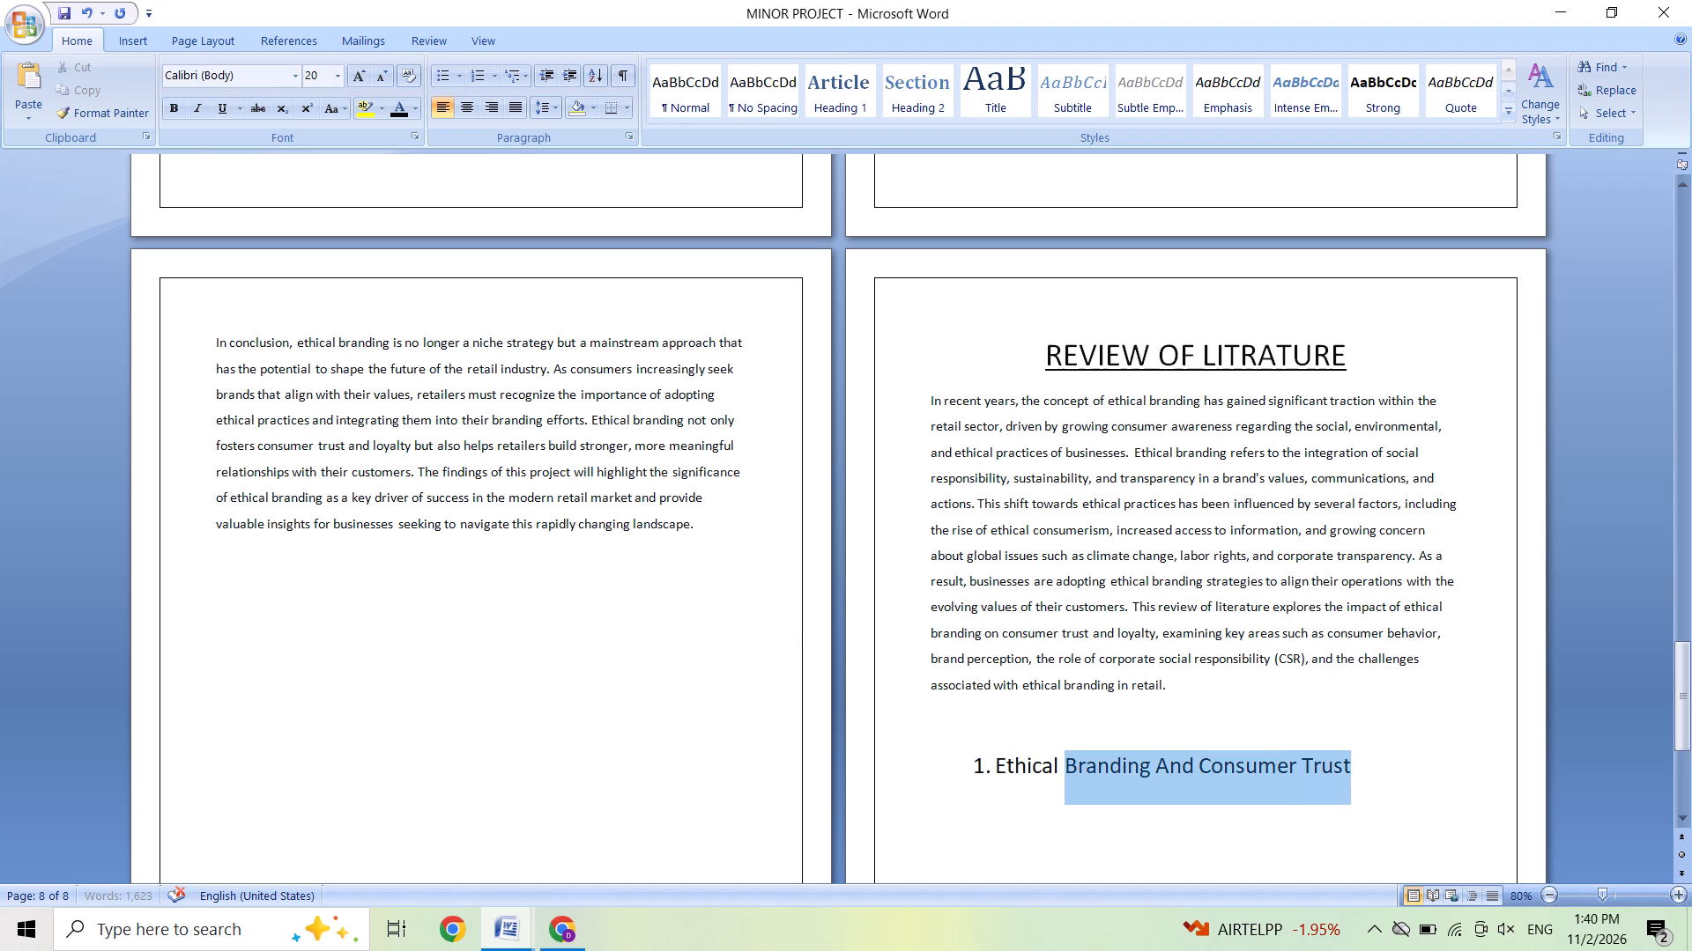
pyautogui.moveTo(1322, 779); pyautogui.dragTo(1346, 774)
pyautogui.click(1006, 824)
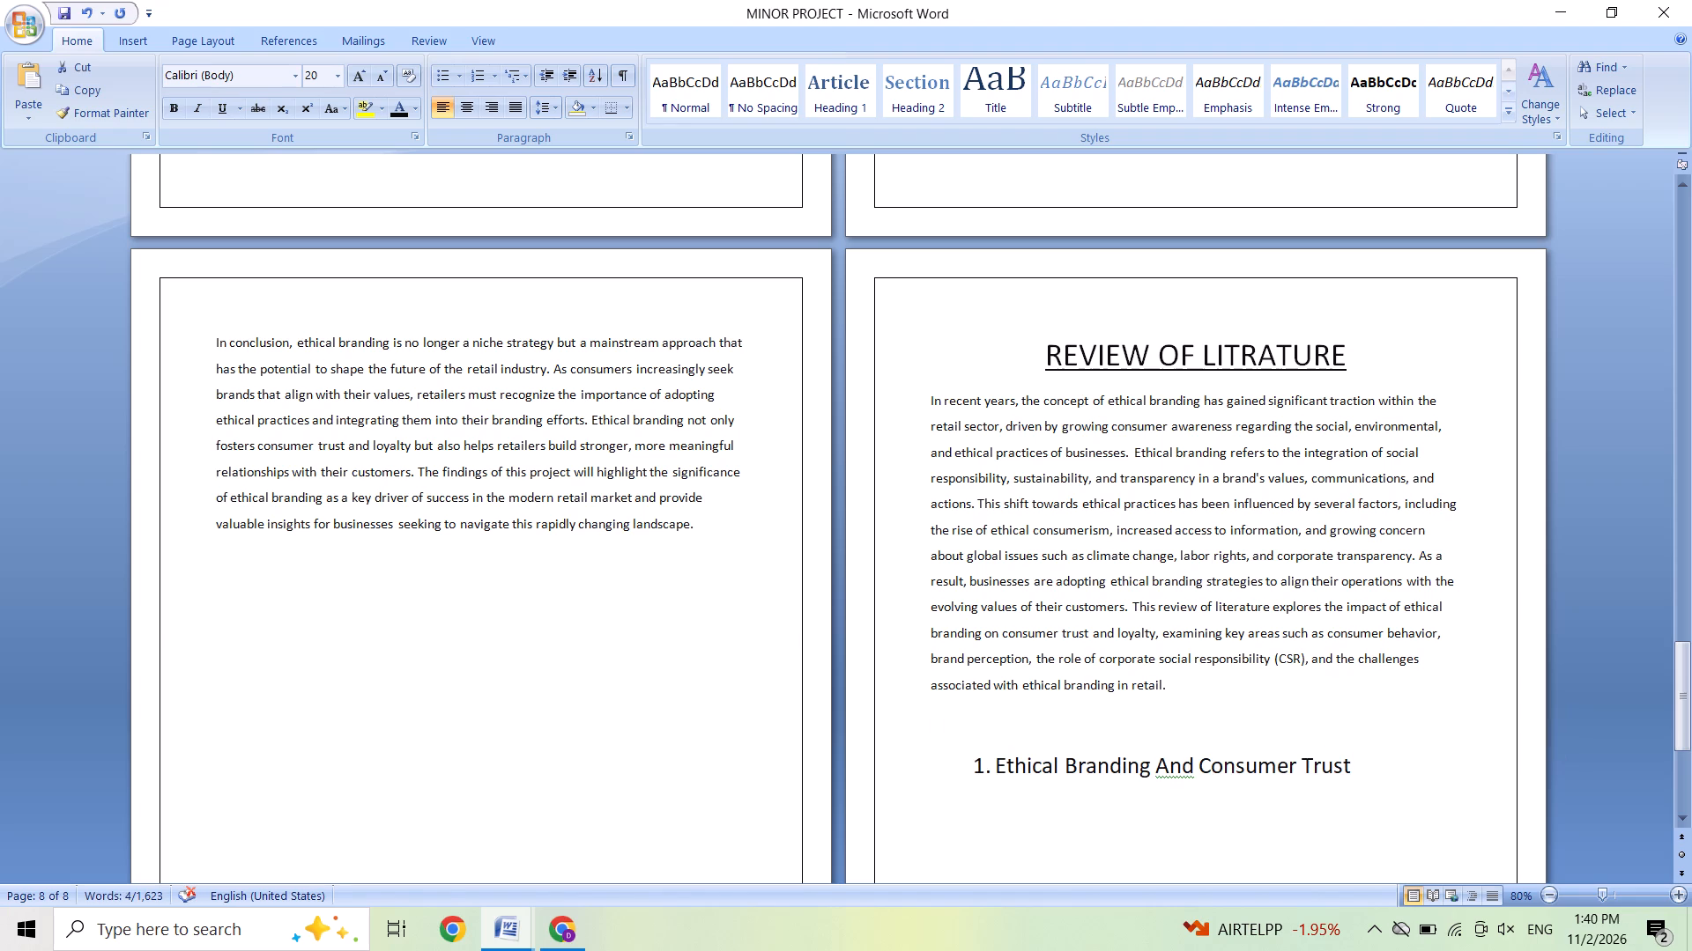
pyautogui.moveTo(990, 766); pyautogui.dragTo(1041, 762)
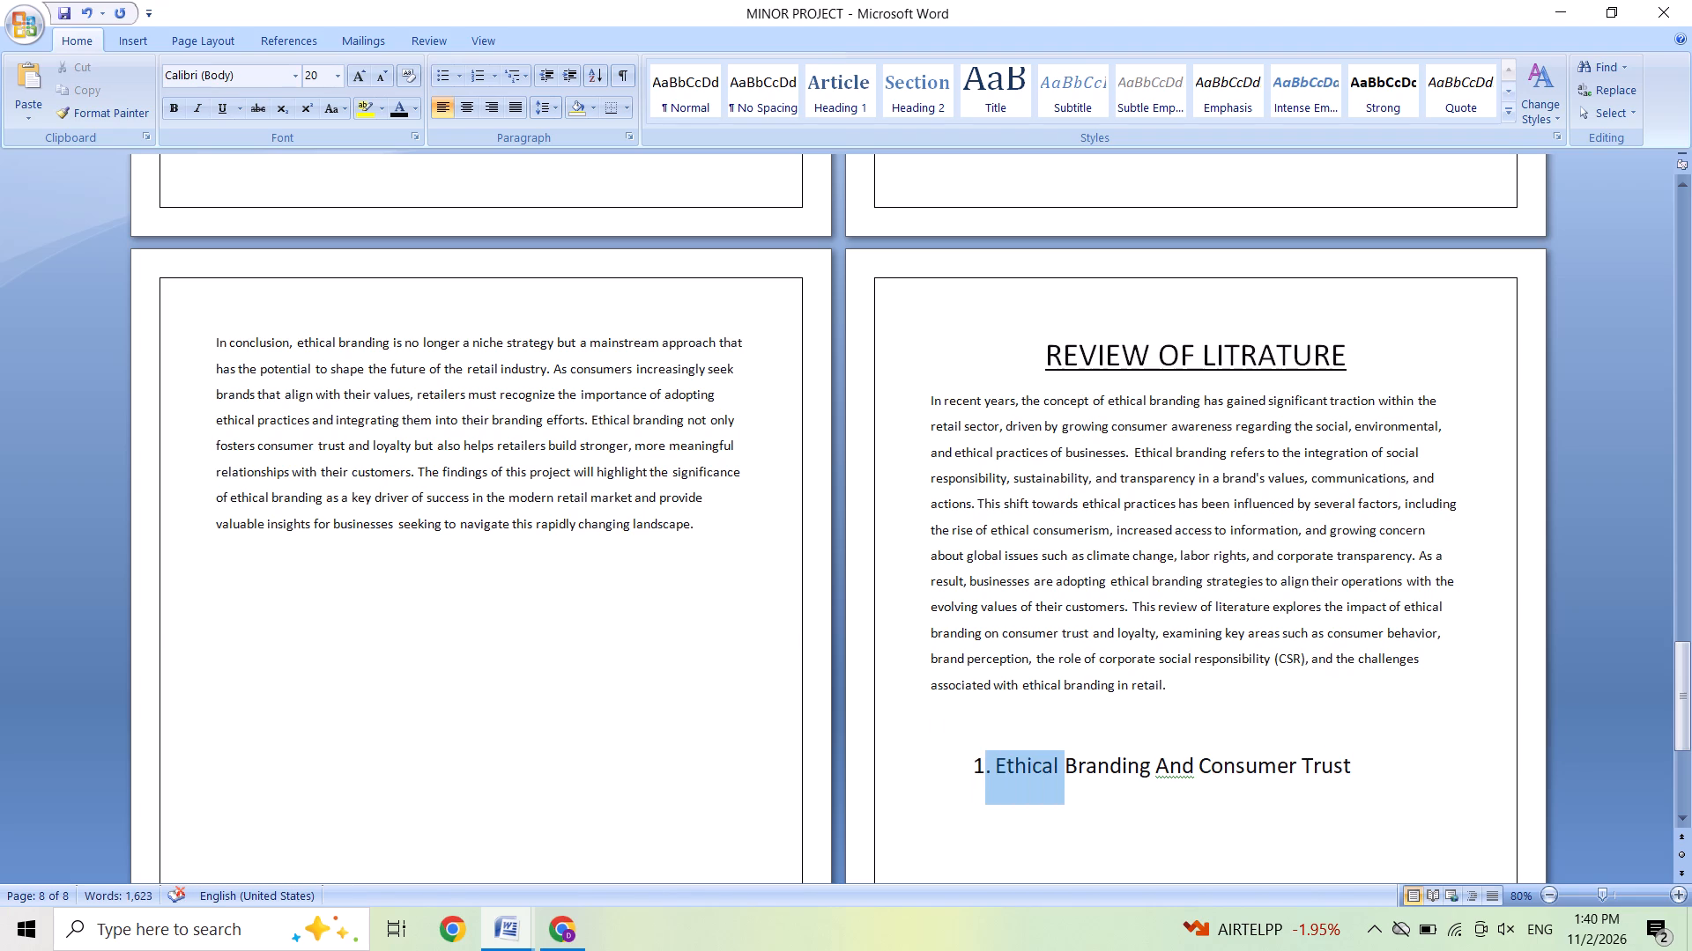
pyautogui.moveTo(1041, 762); pyautogui.dragTo(1301, 770)
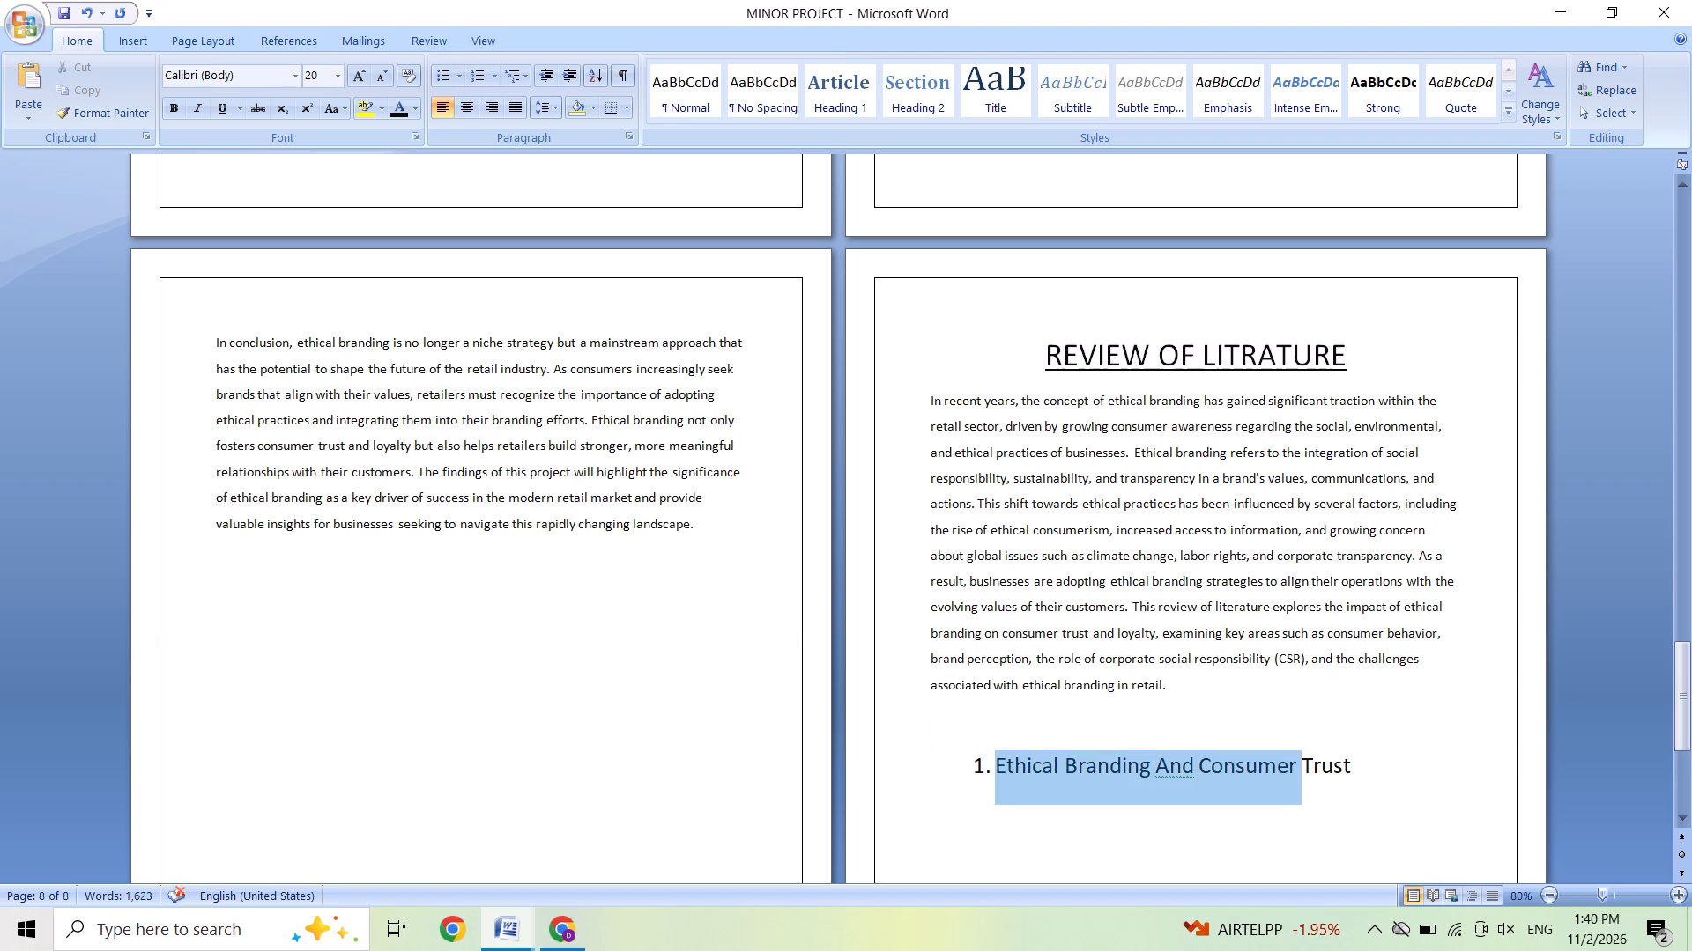
pyautogui.moveTo(1301, 770); pyautogui.dragTo(1349, 763)
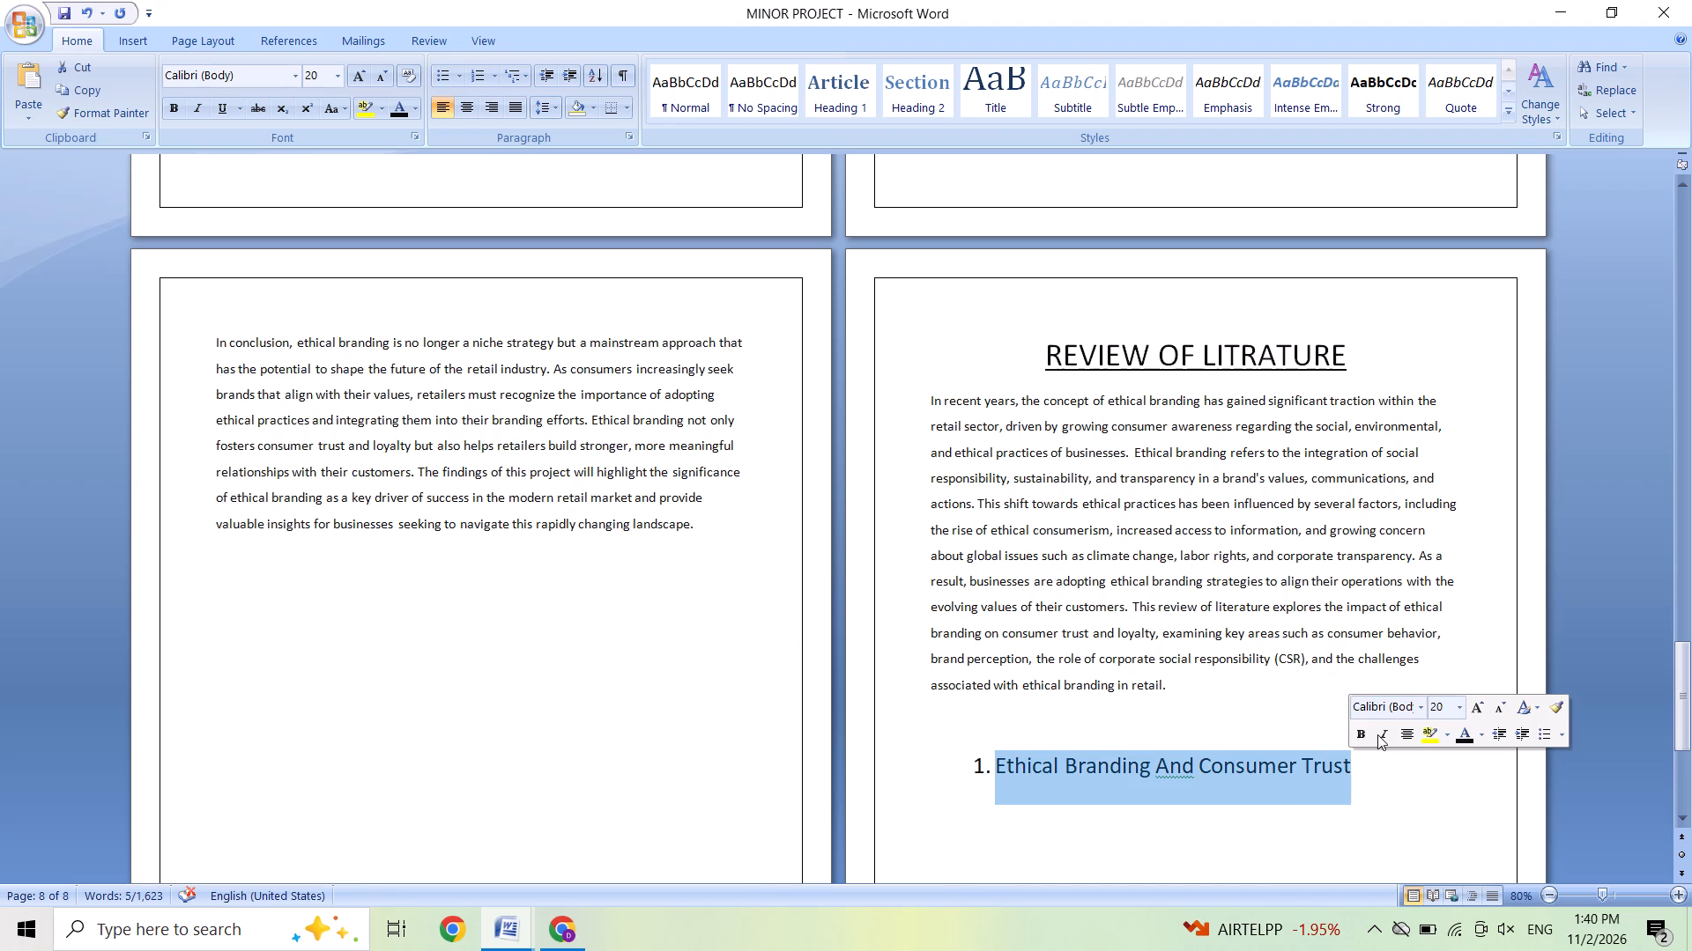
pyautogui.click(1363, 734)
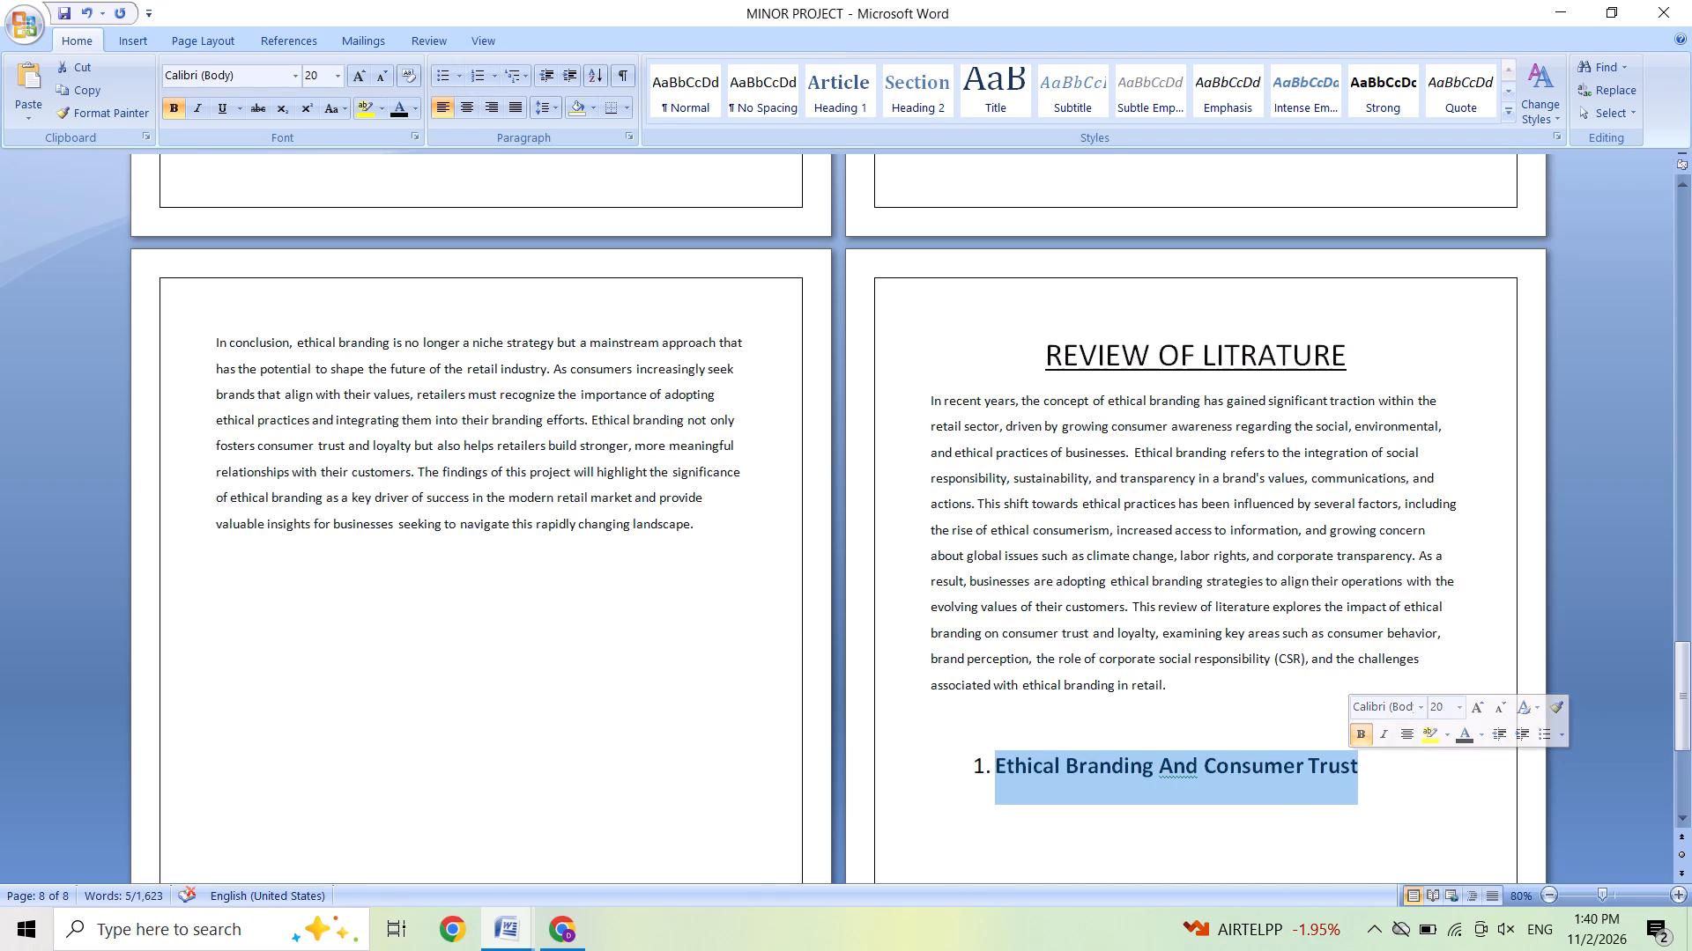
# Start an unnumbered line below the "Ethical Branding And Consumer Trust" subheading, with non-bold text at font size 12.
pyautogui.click(1371, 778)
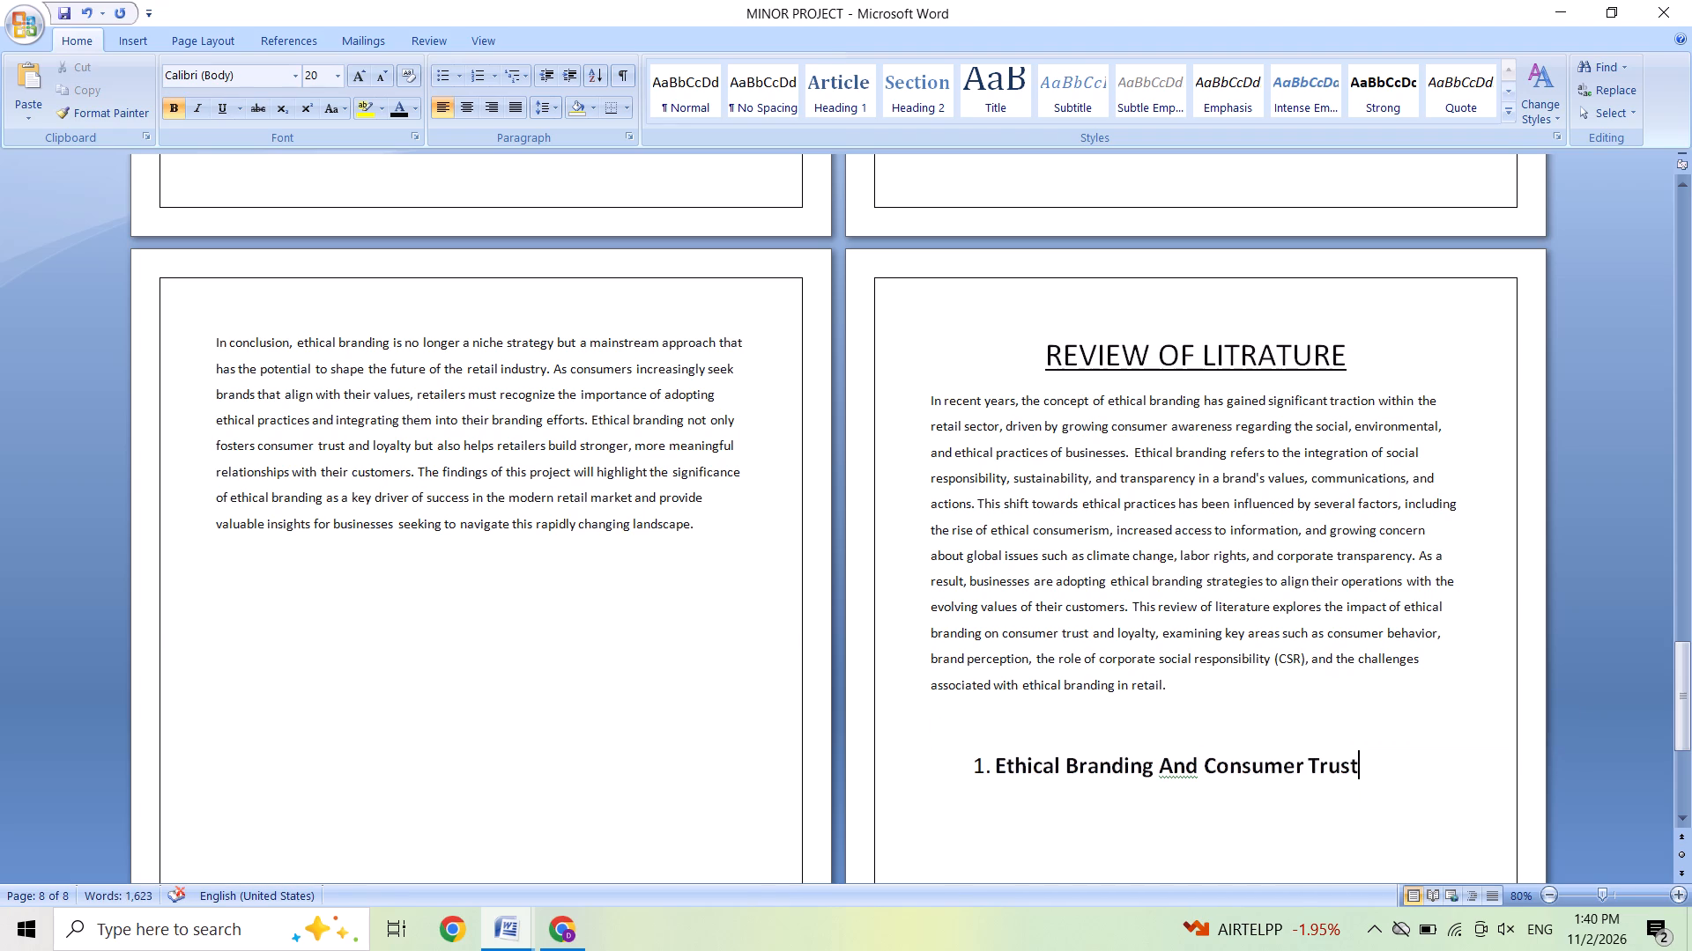
pyautogui.press('Return')
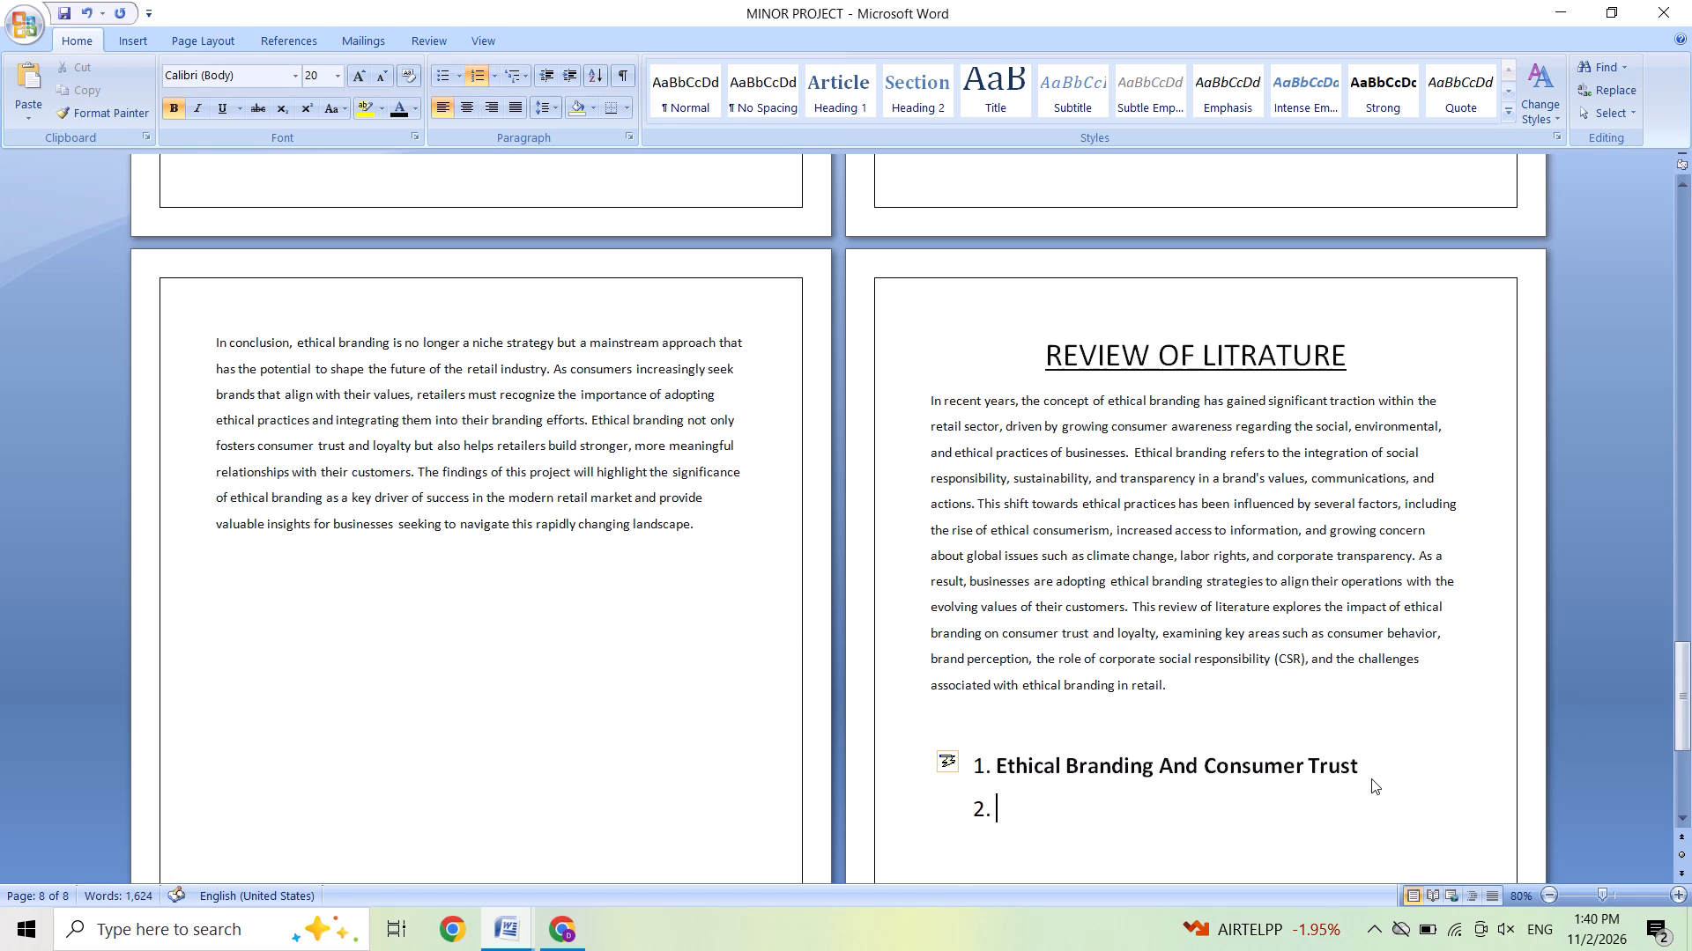
pyautogui.press('BackSpace')
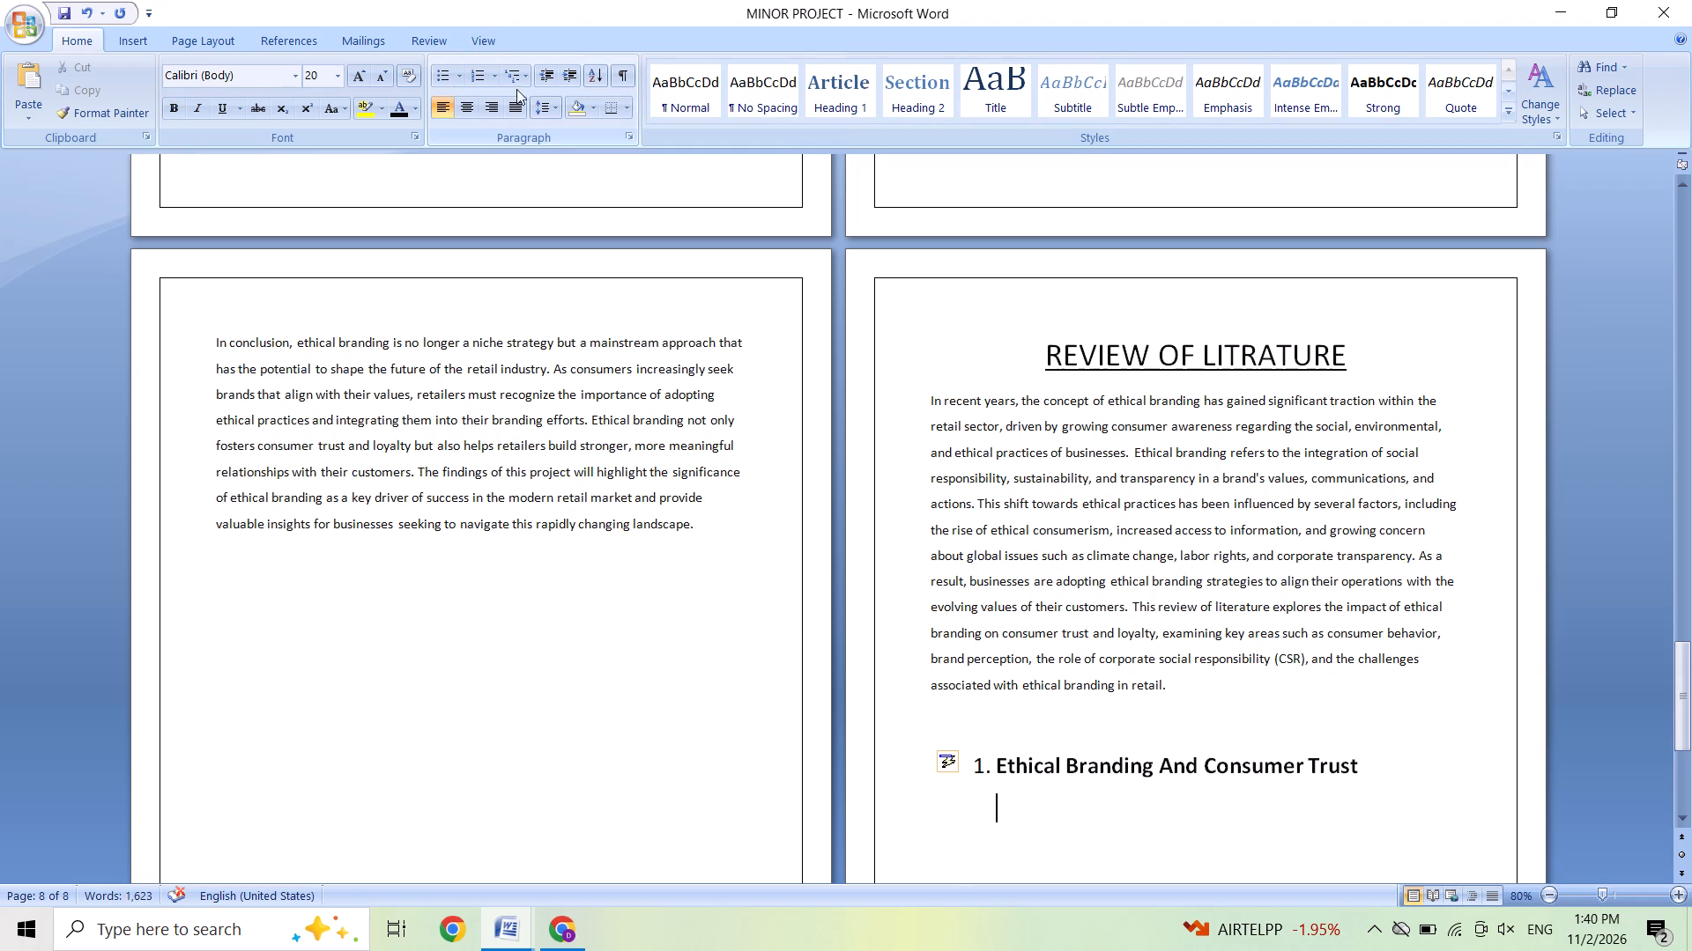
pyautogui.click(175, 103)
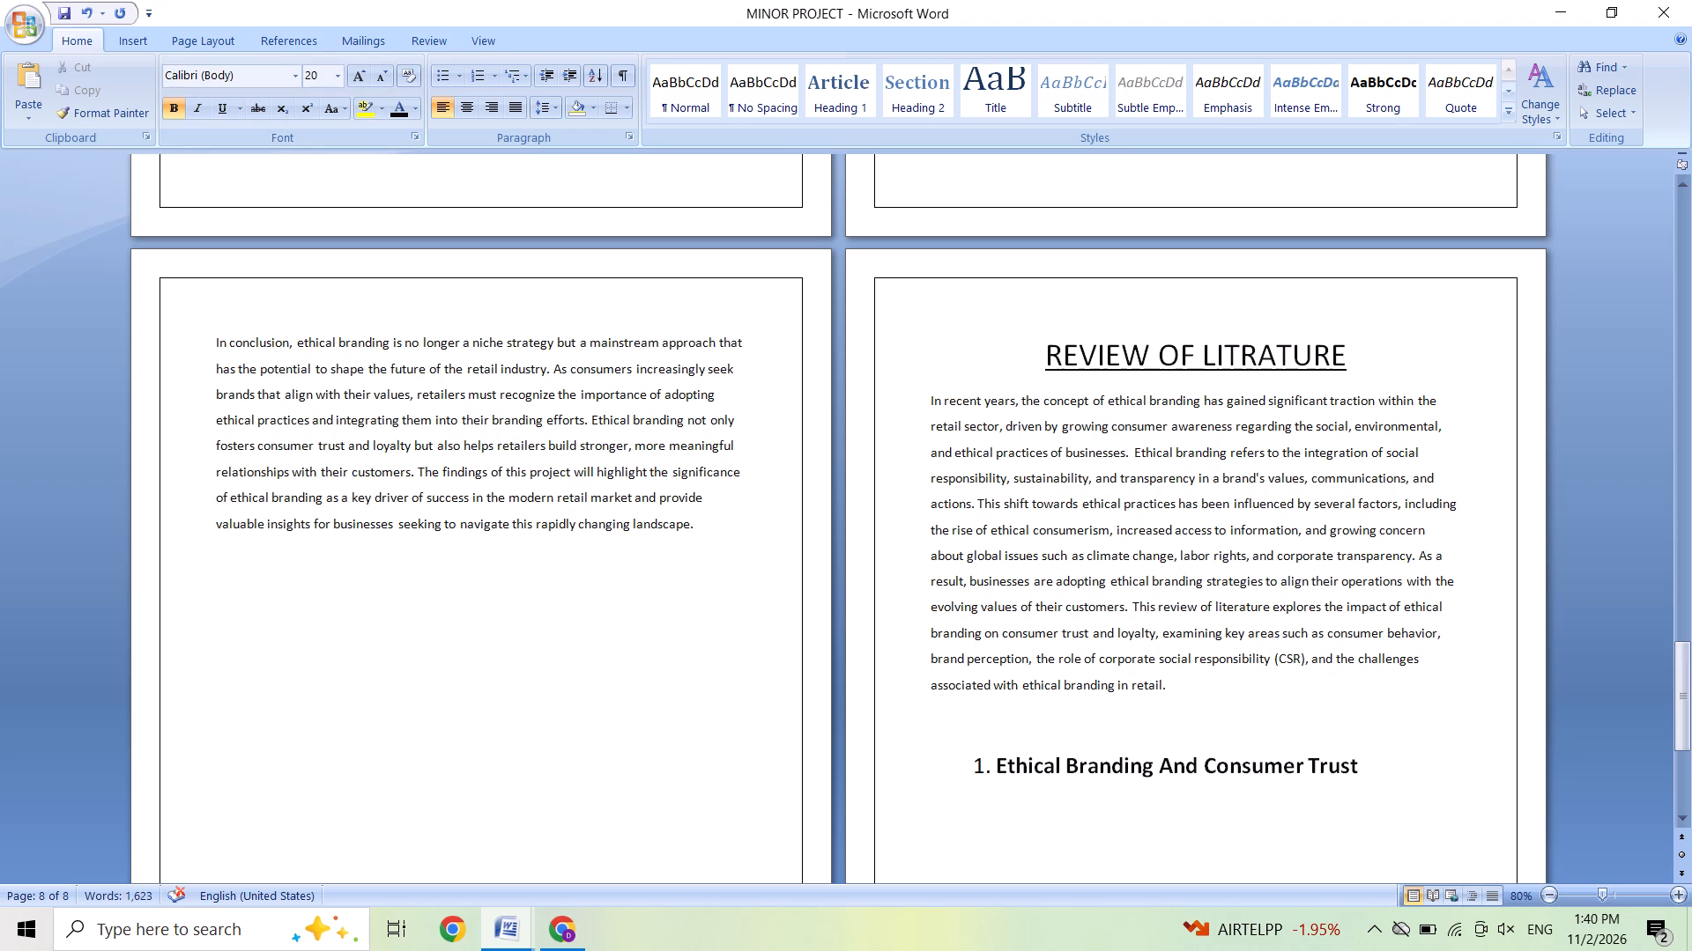
pyautogui.click(171, 108)
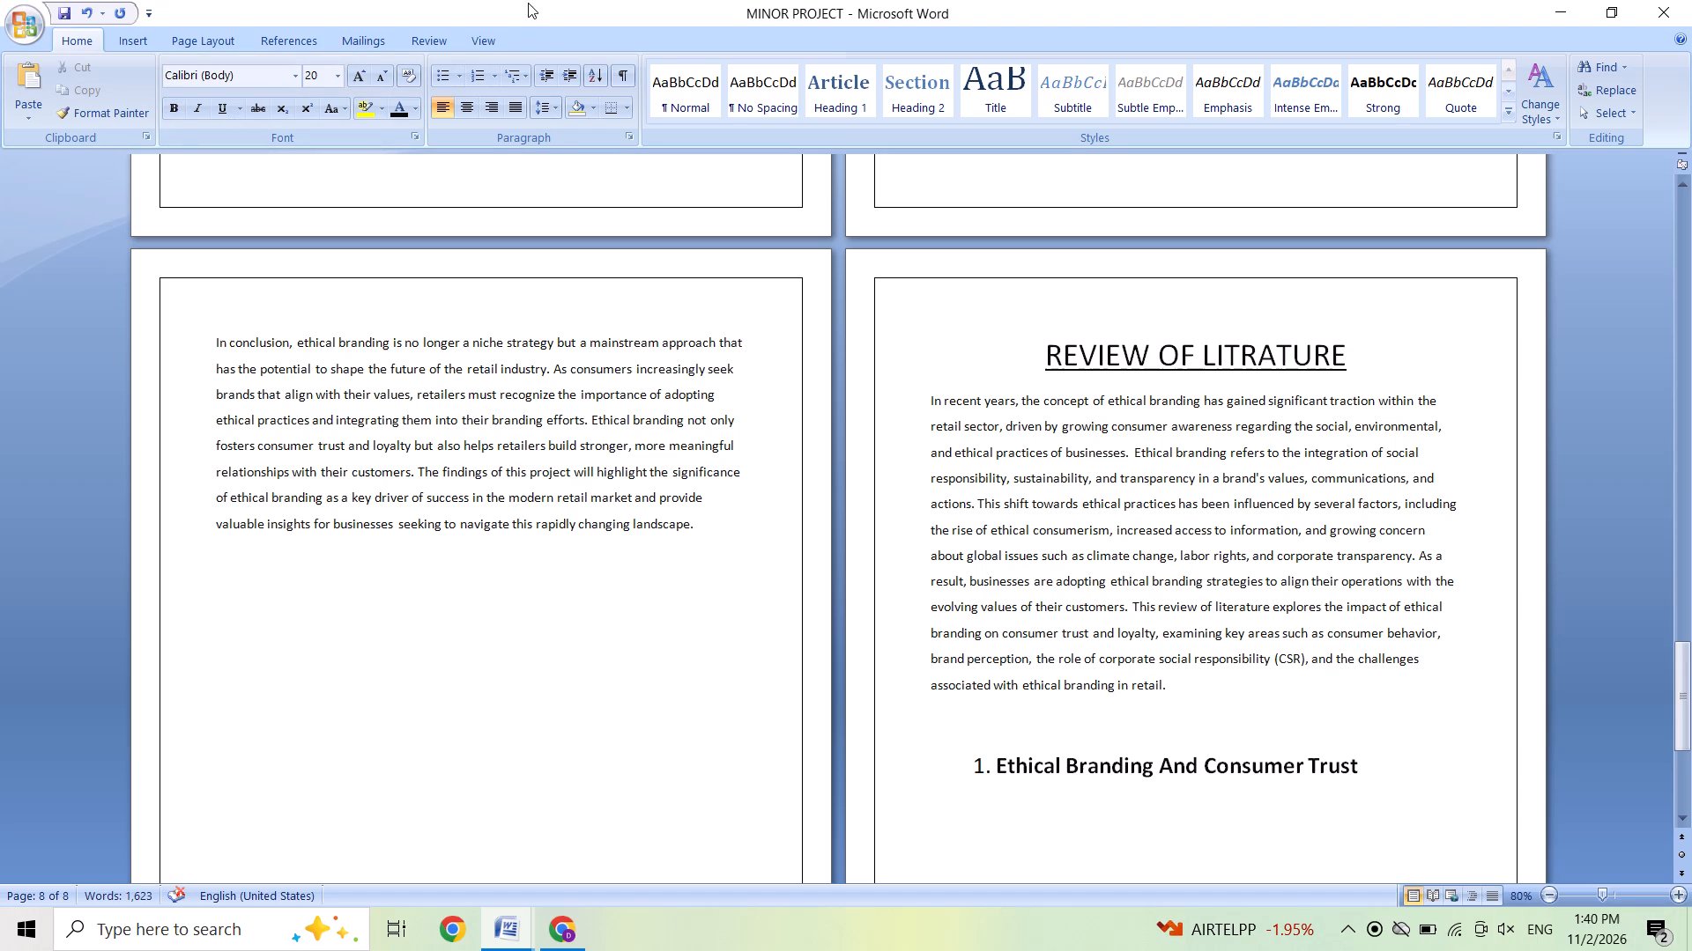
pyautogui.doubleClick(375, 73)
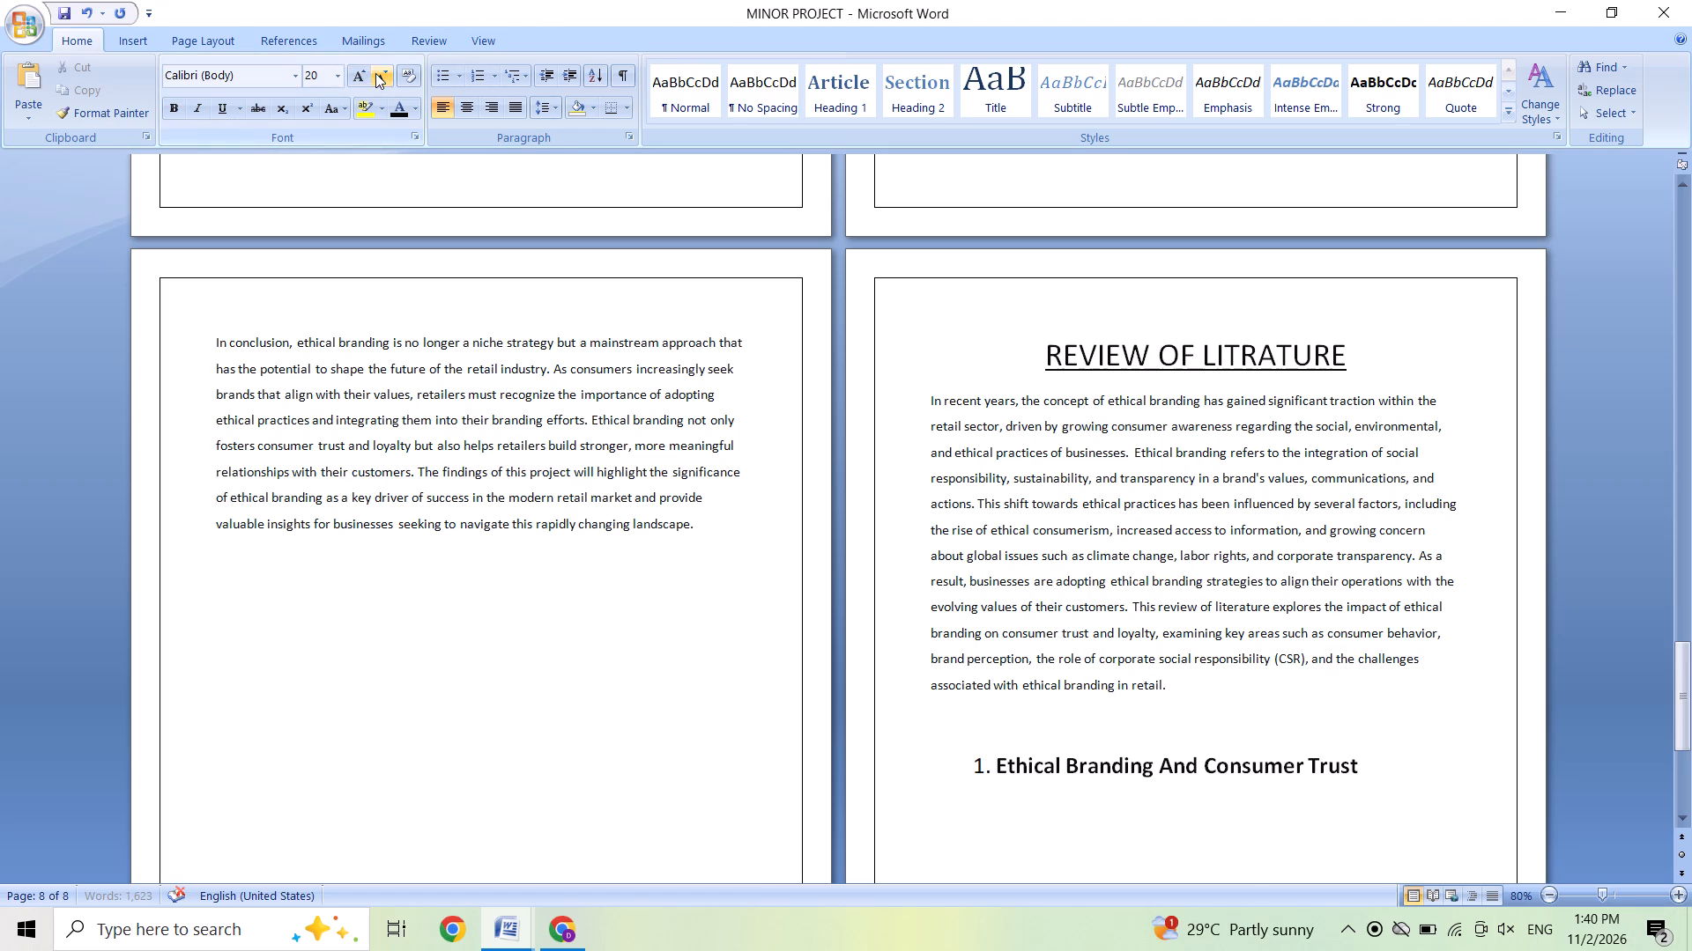
pyautogui.click(375, 73)
pyautogui.click(375, 73)
# Add three empty lines below the "Ethical Branding And Consumer Trust" subheading.
pyautogui.press('Return')
pyautogui.press('Return')
pyautogui.press('Return')
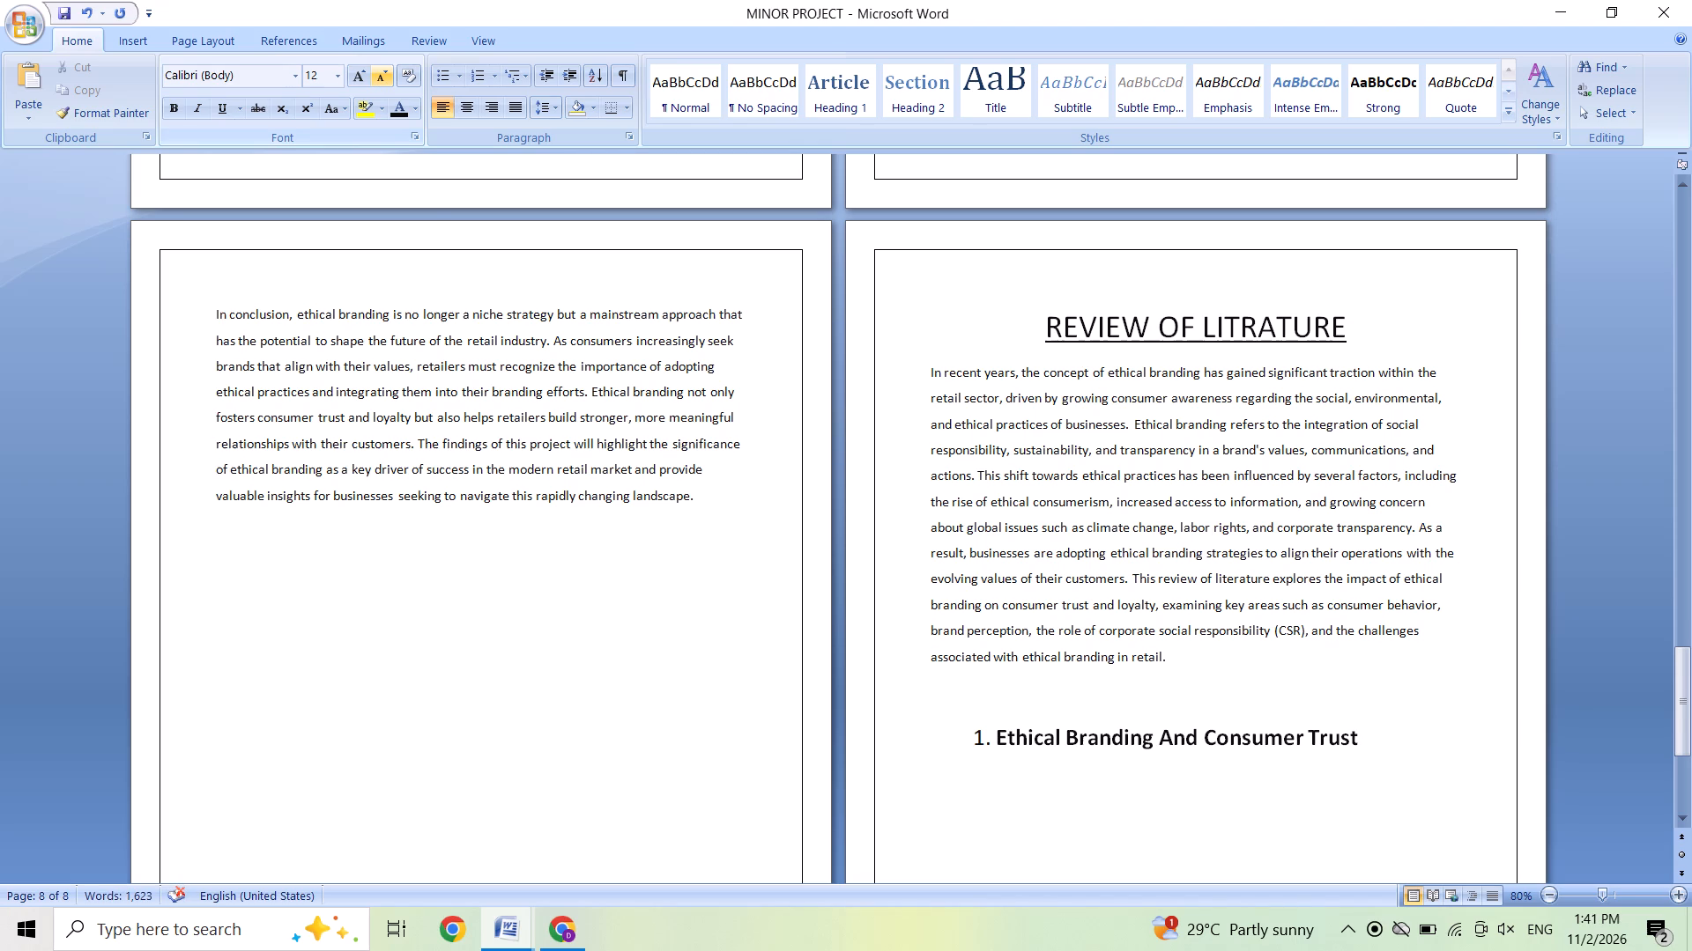
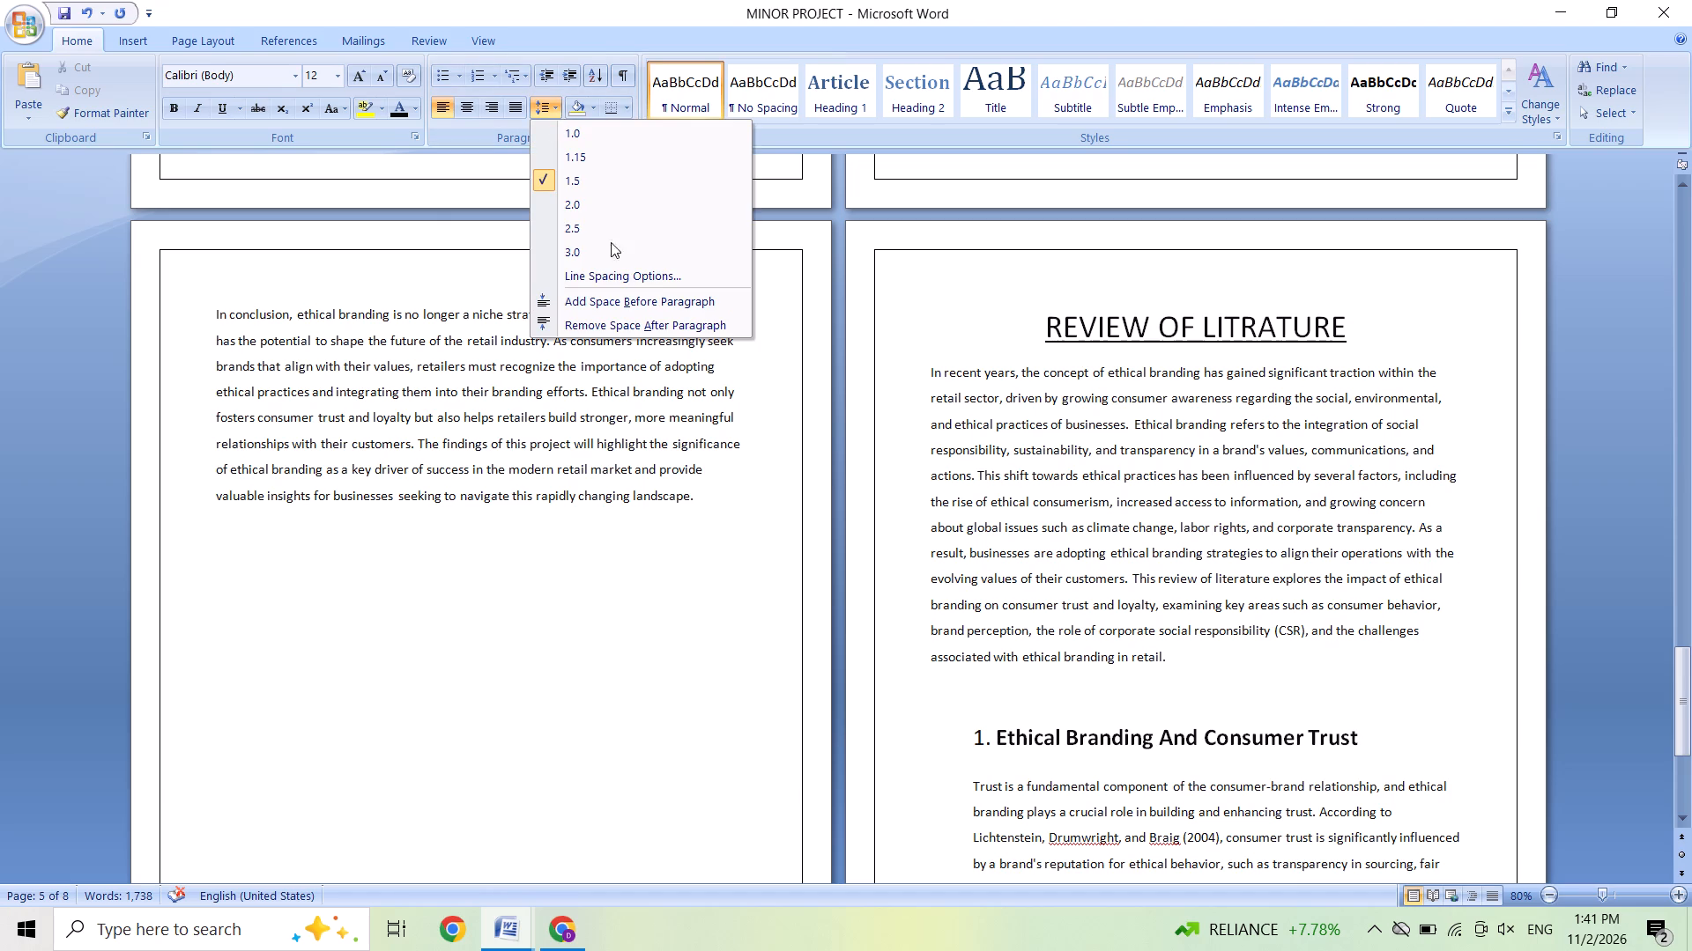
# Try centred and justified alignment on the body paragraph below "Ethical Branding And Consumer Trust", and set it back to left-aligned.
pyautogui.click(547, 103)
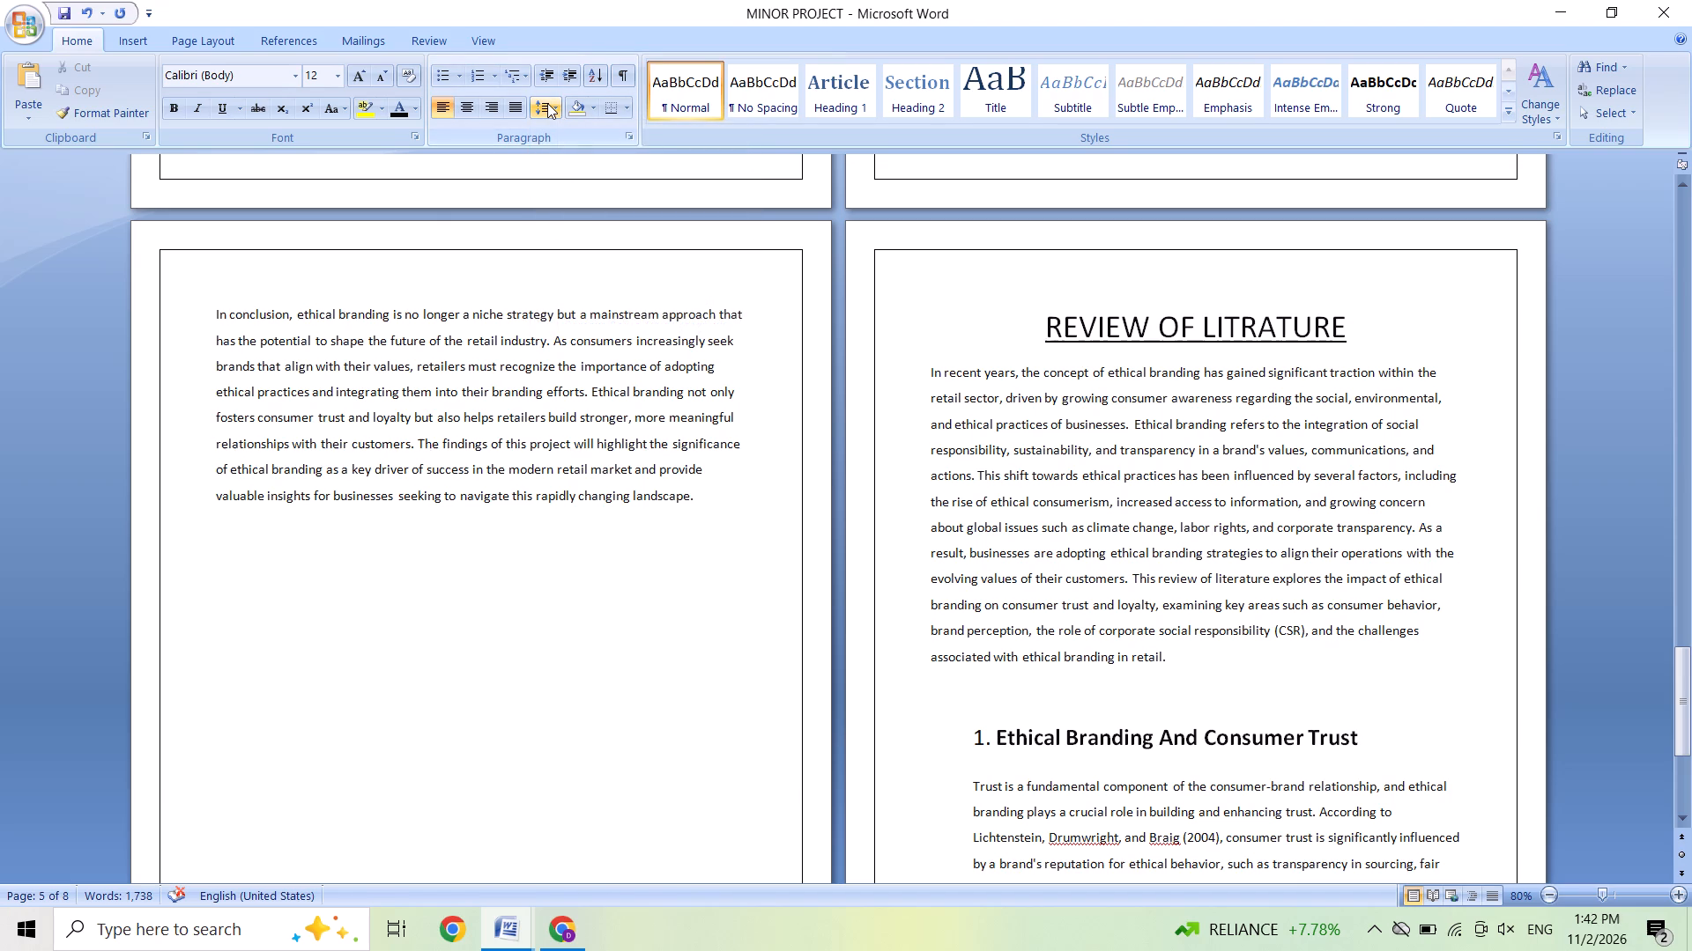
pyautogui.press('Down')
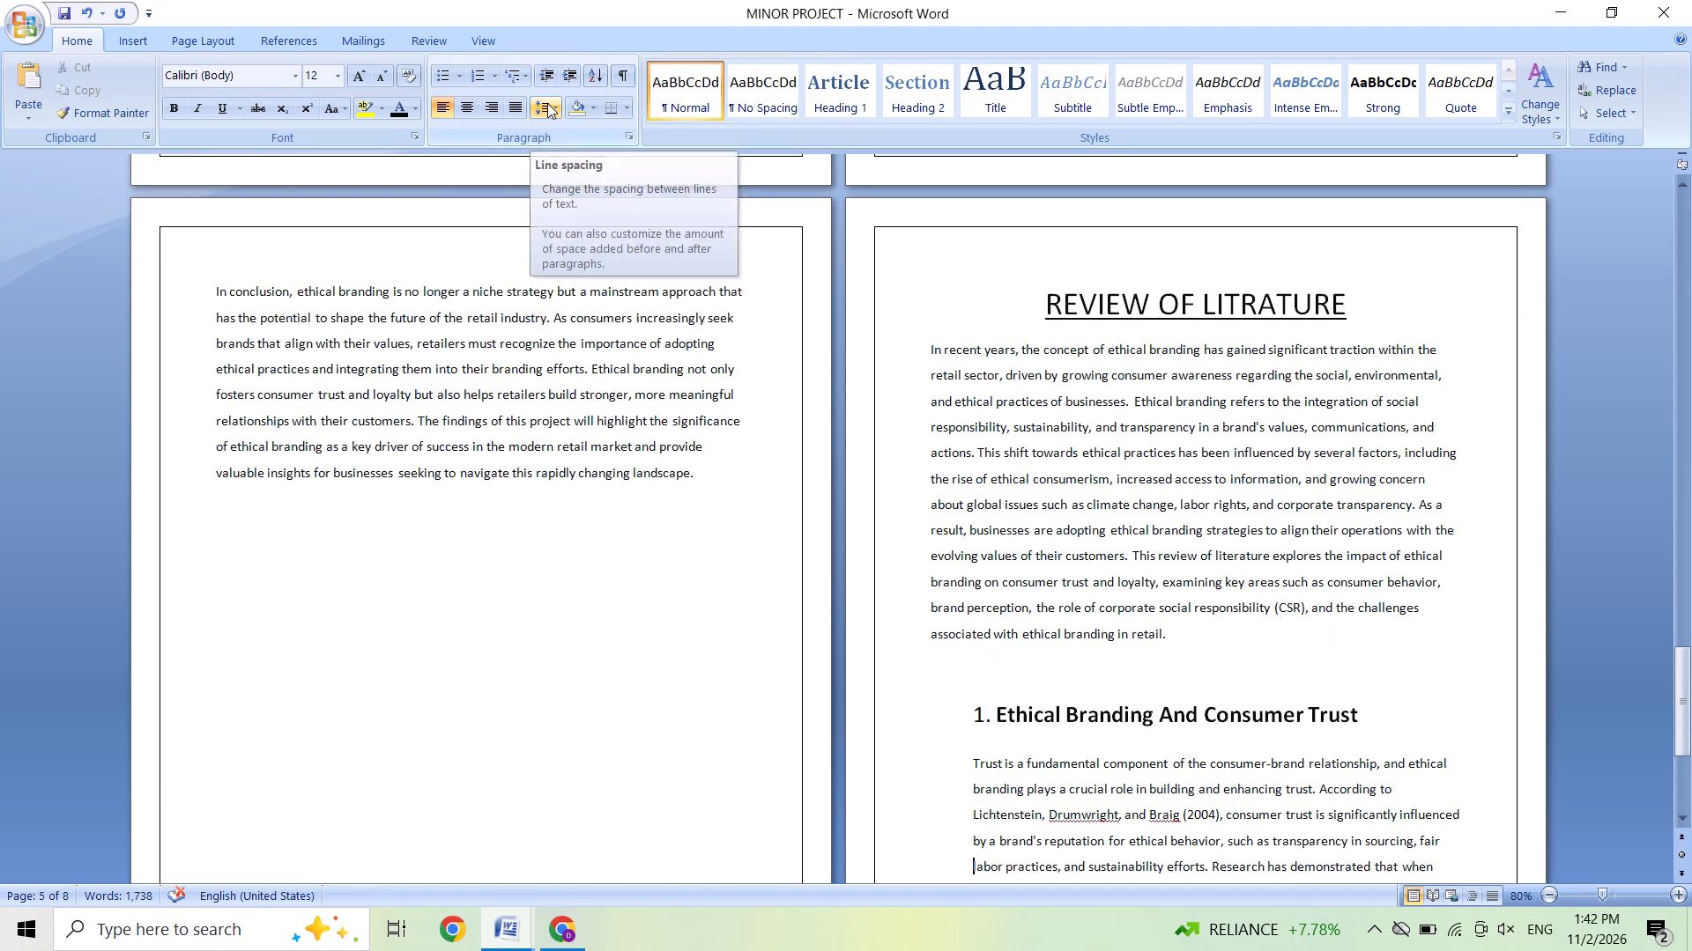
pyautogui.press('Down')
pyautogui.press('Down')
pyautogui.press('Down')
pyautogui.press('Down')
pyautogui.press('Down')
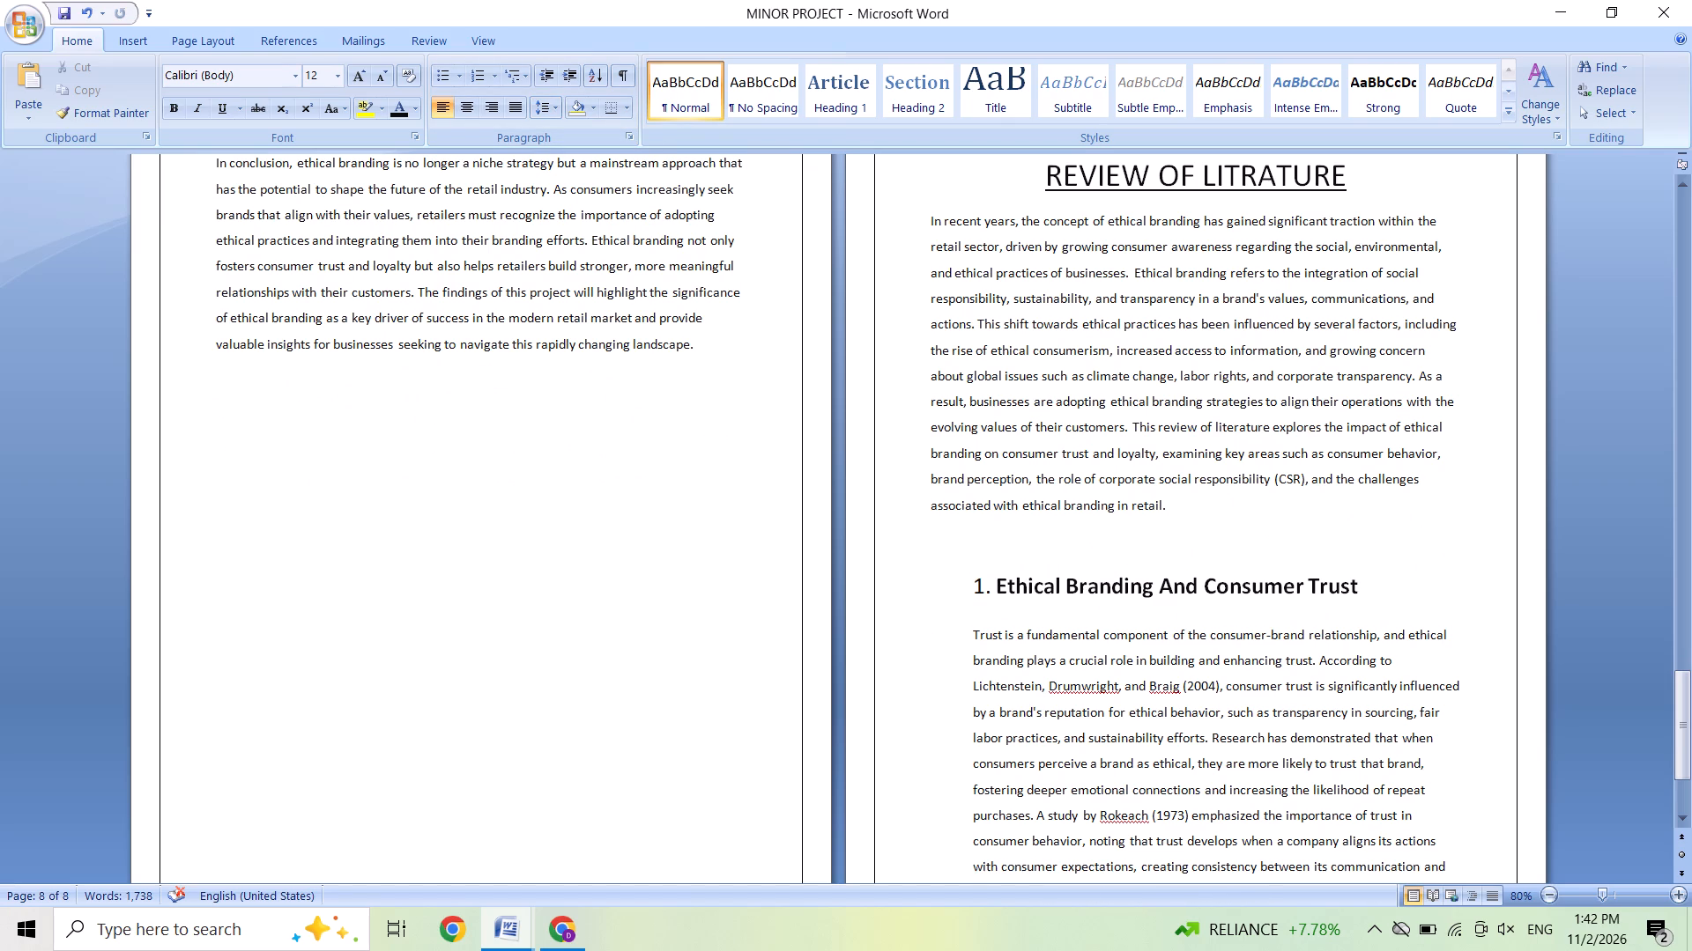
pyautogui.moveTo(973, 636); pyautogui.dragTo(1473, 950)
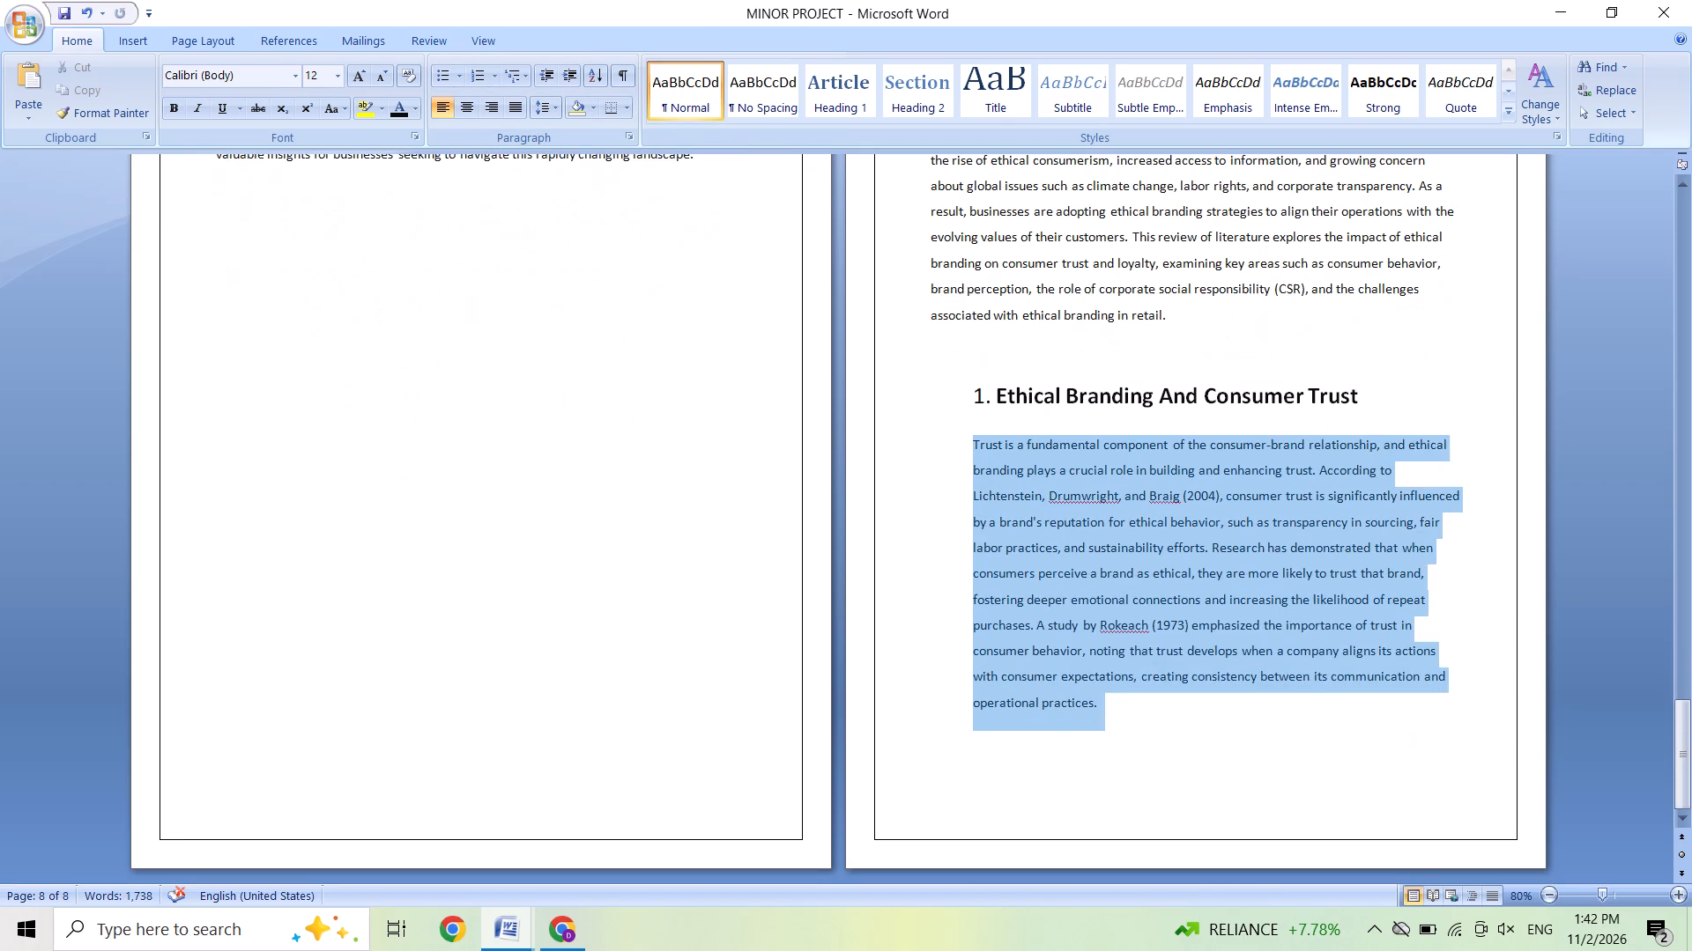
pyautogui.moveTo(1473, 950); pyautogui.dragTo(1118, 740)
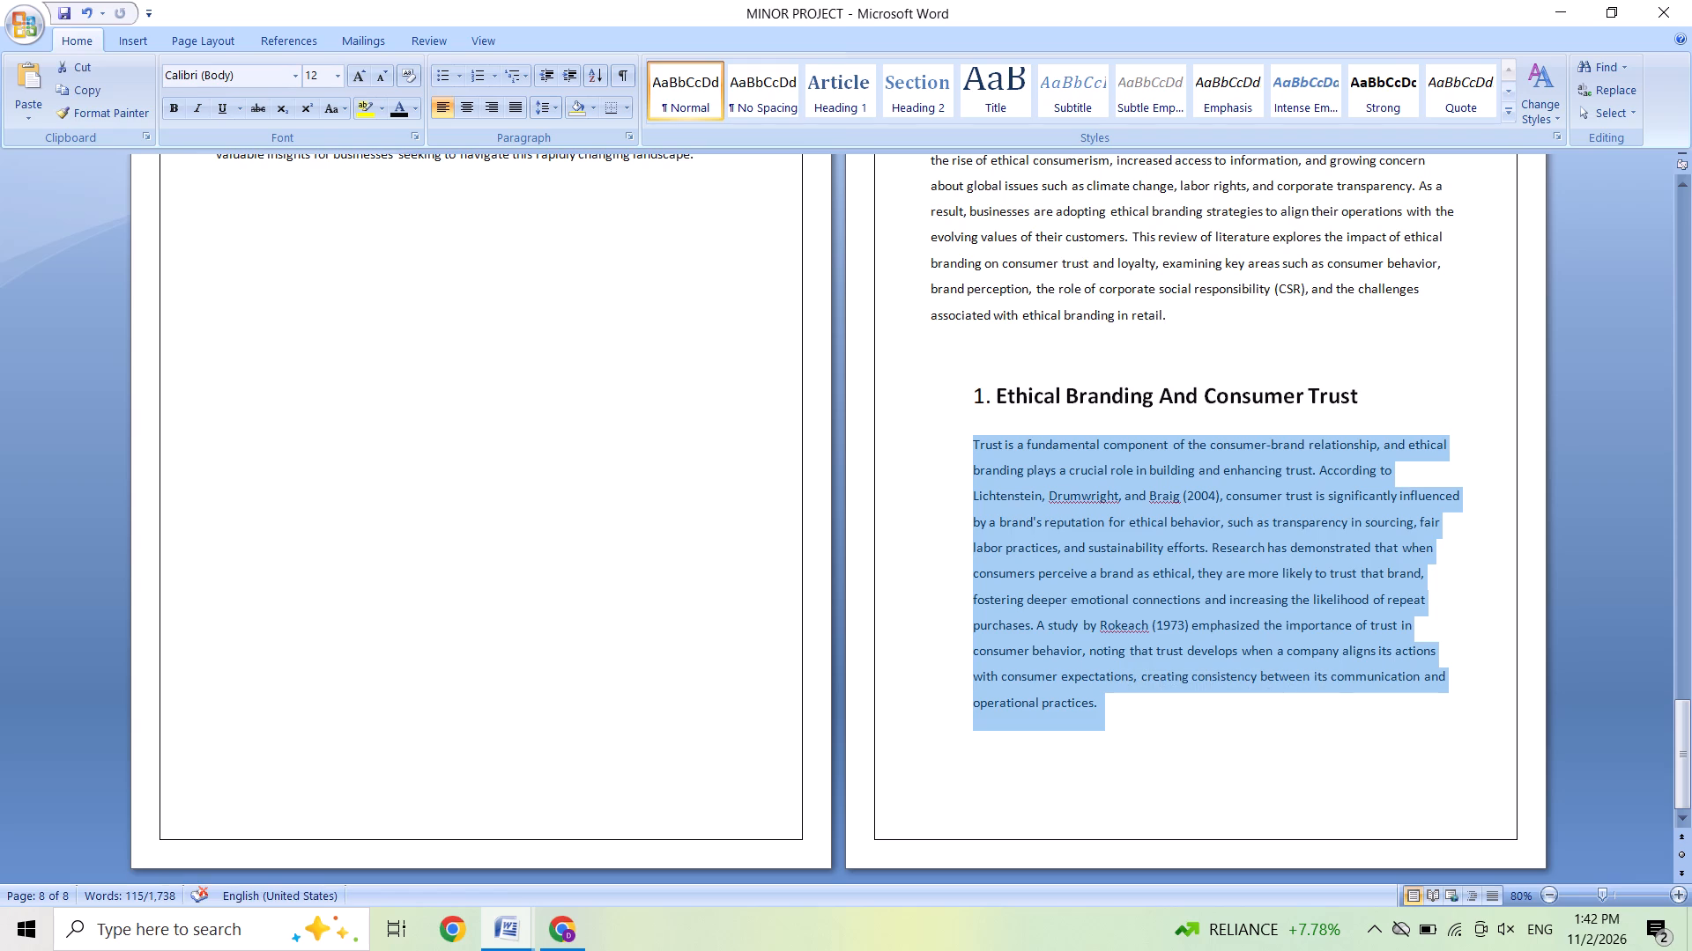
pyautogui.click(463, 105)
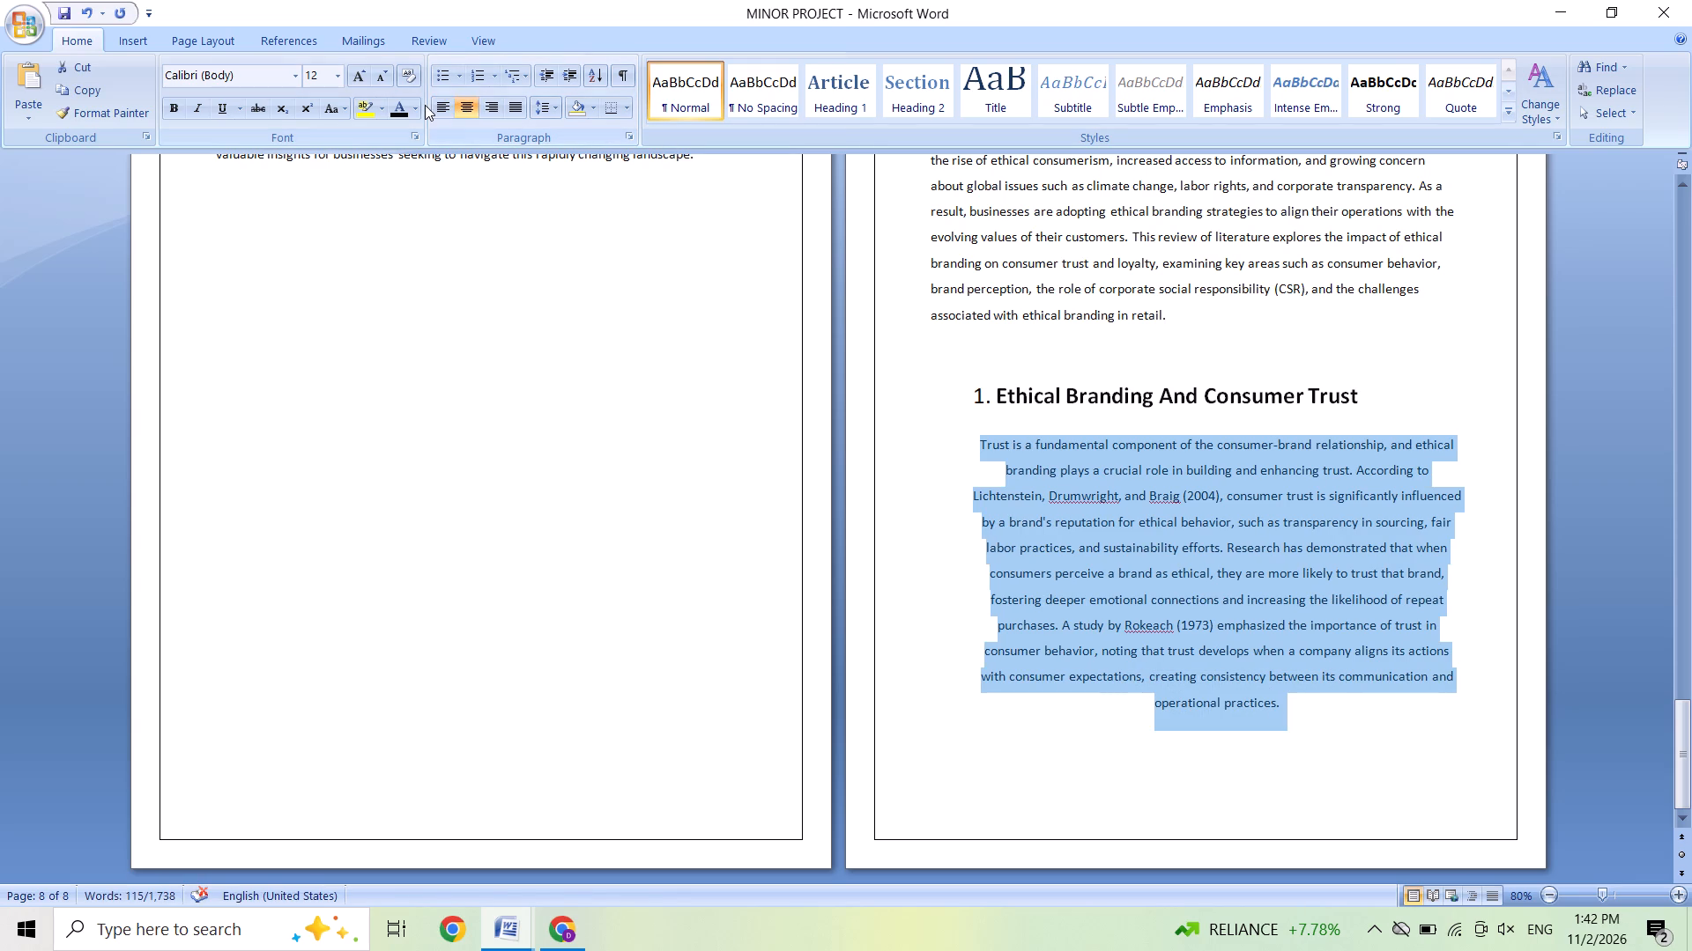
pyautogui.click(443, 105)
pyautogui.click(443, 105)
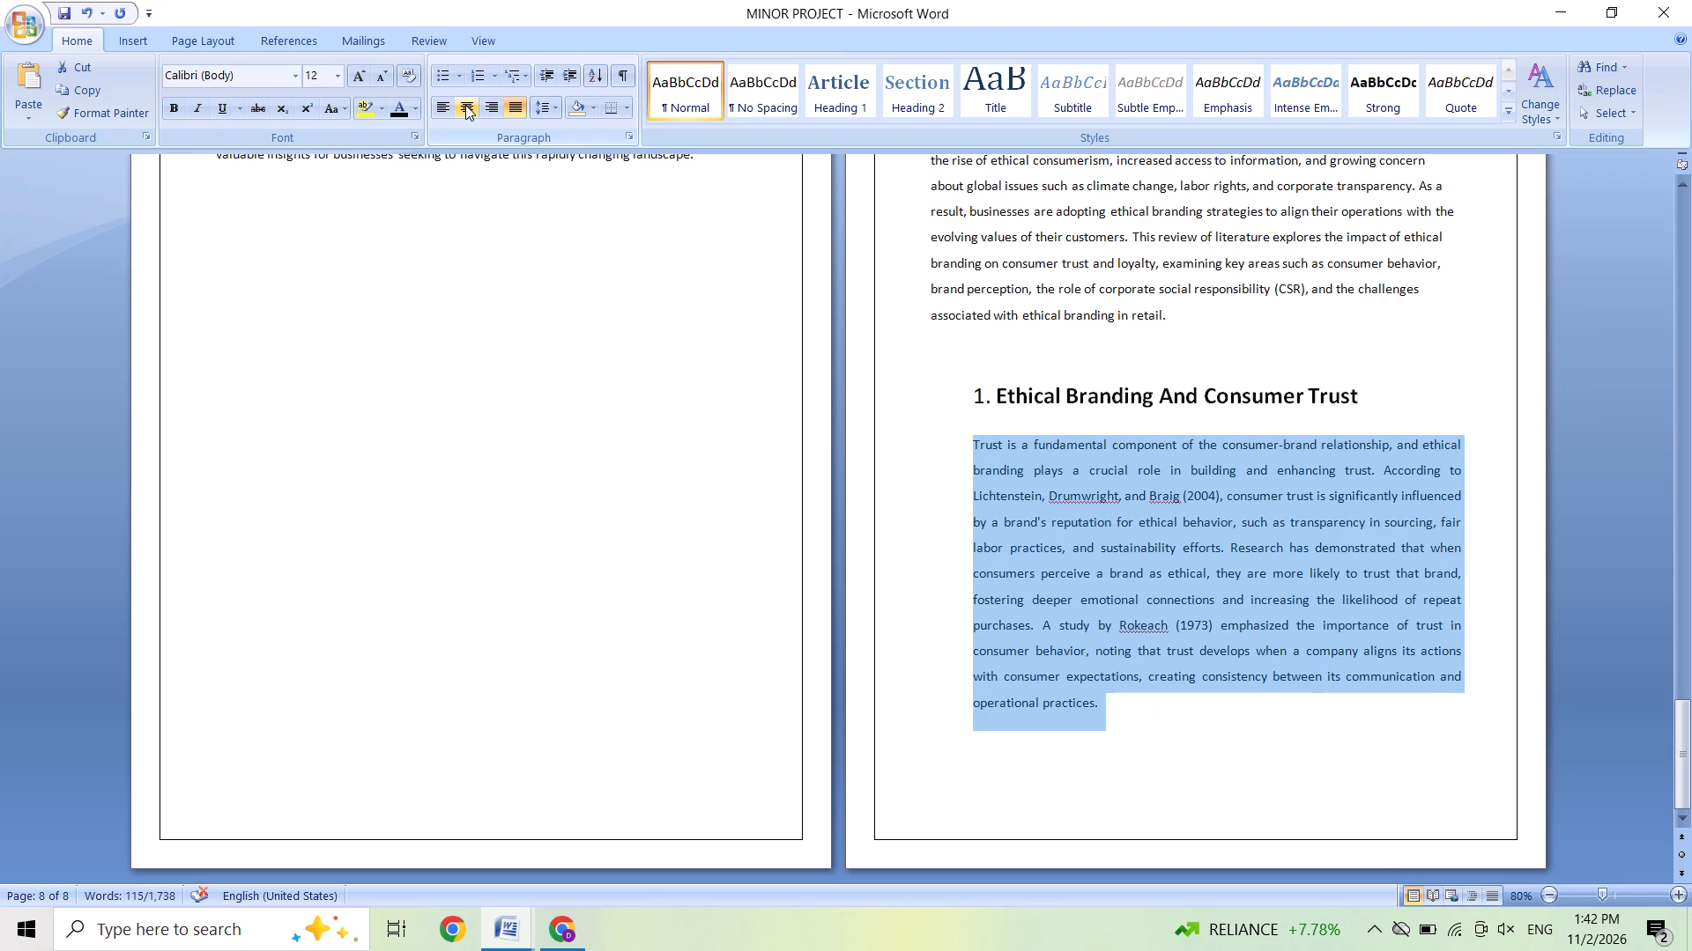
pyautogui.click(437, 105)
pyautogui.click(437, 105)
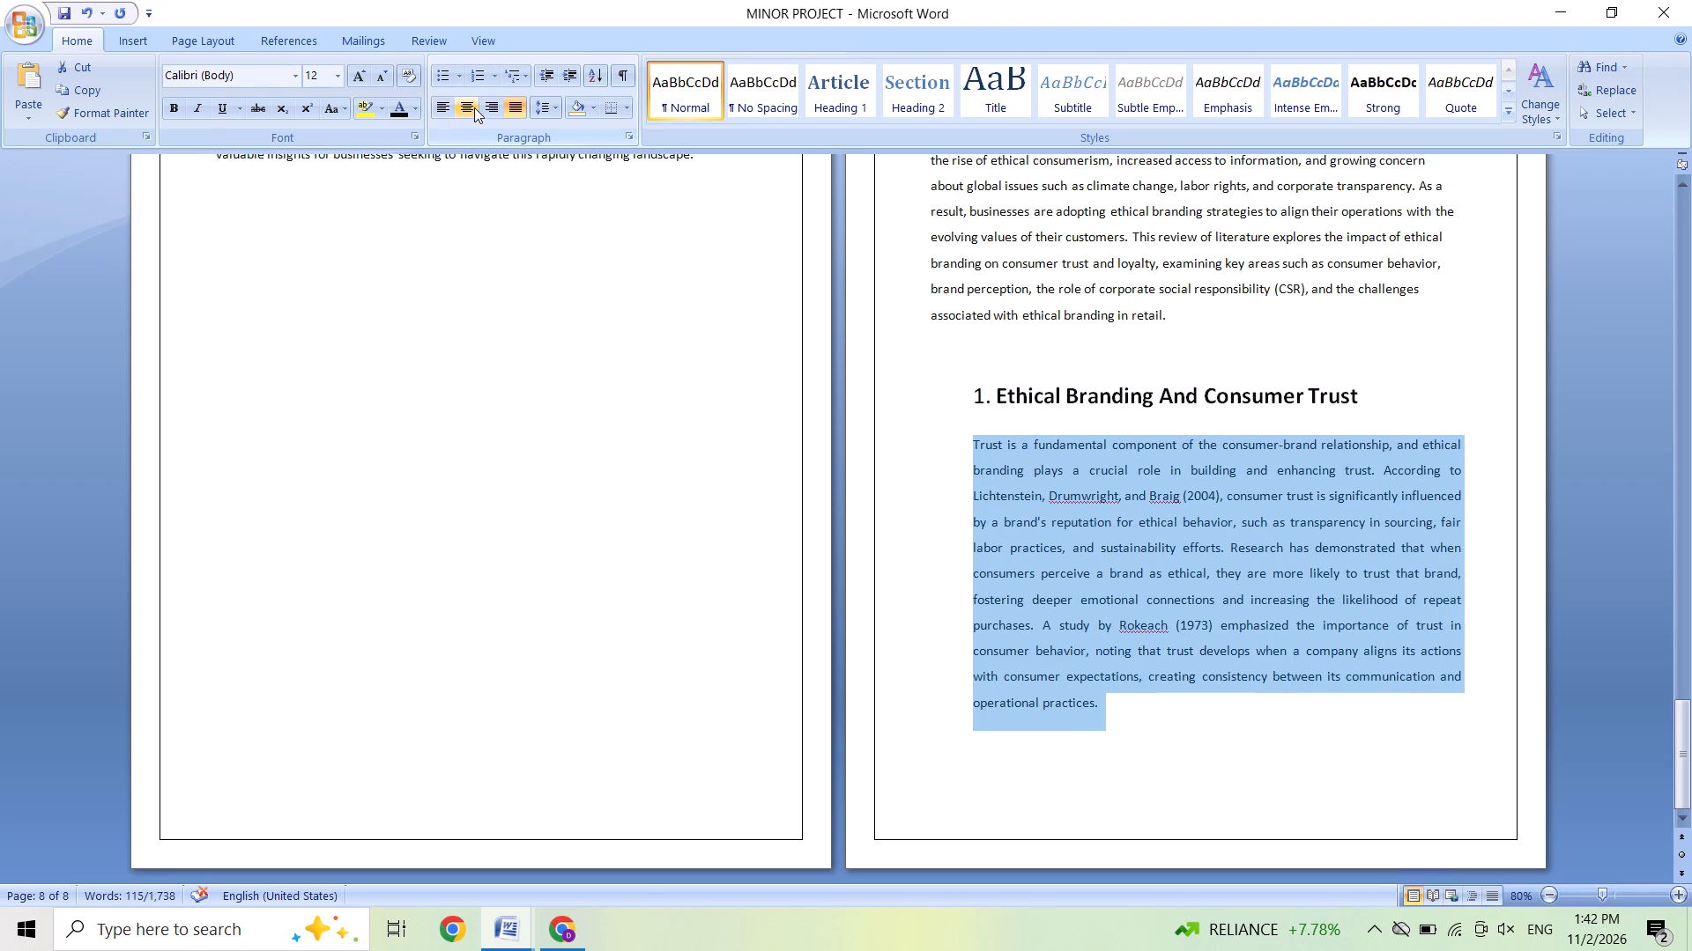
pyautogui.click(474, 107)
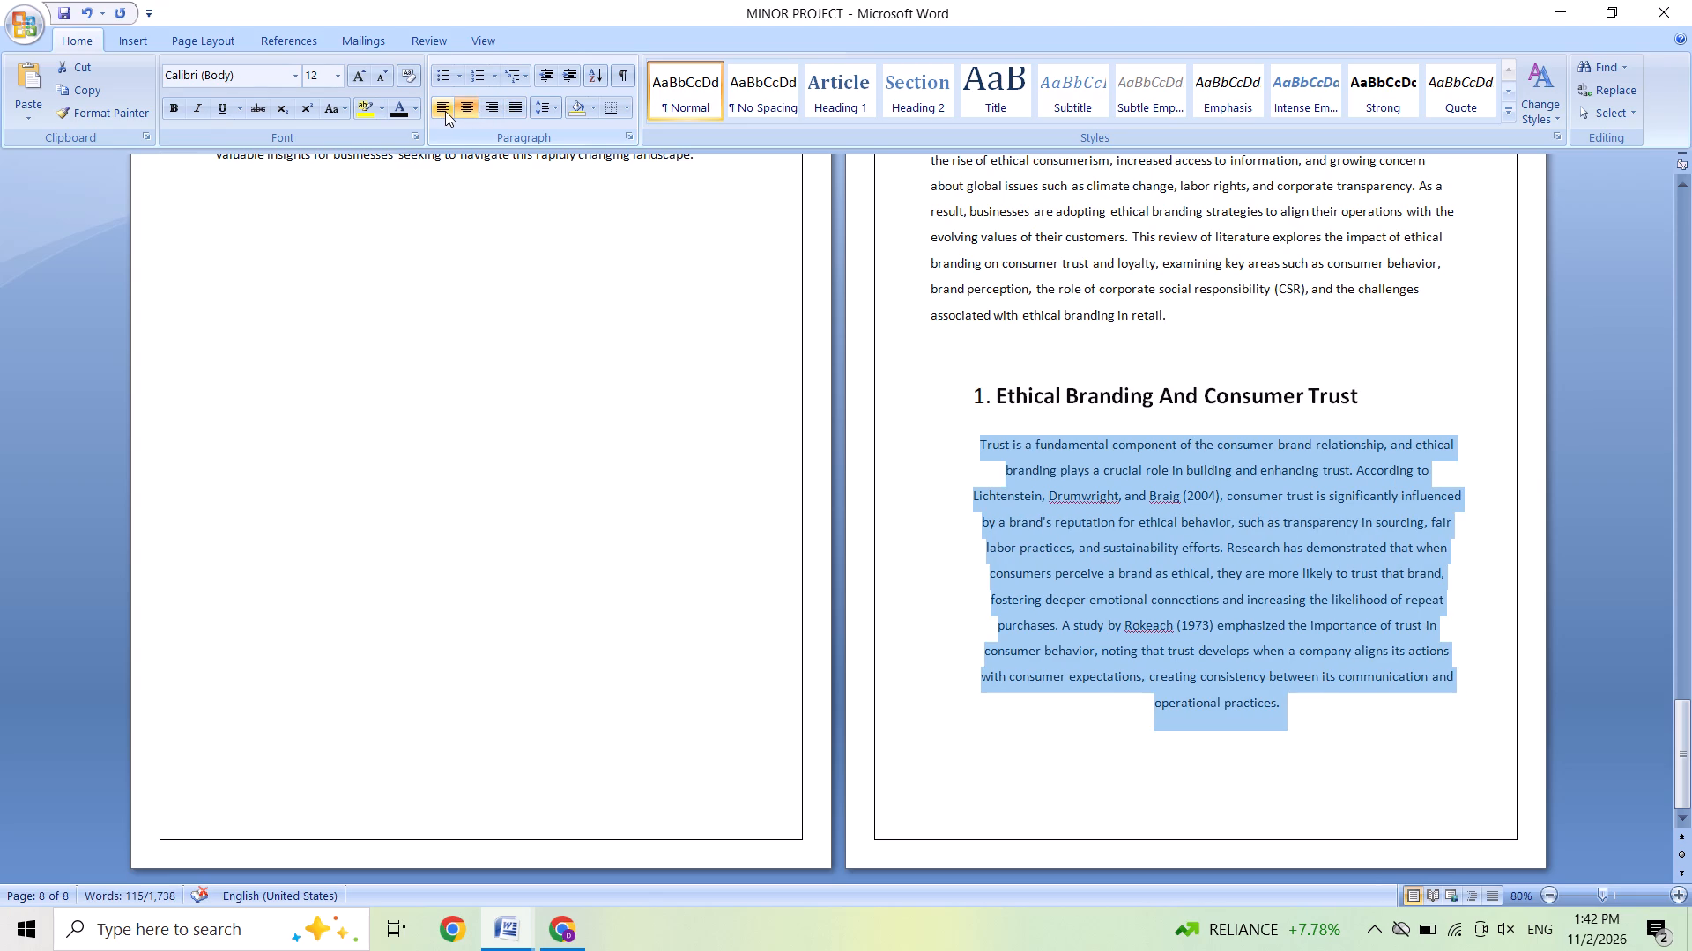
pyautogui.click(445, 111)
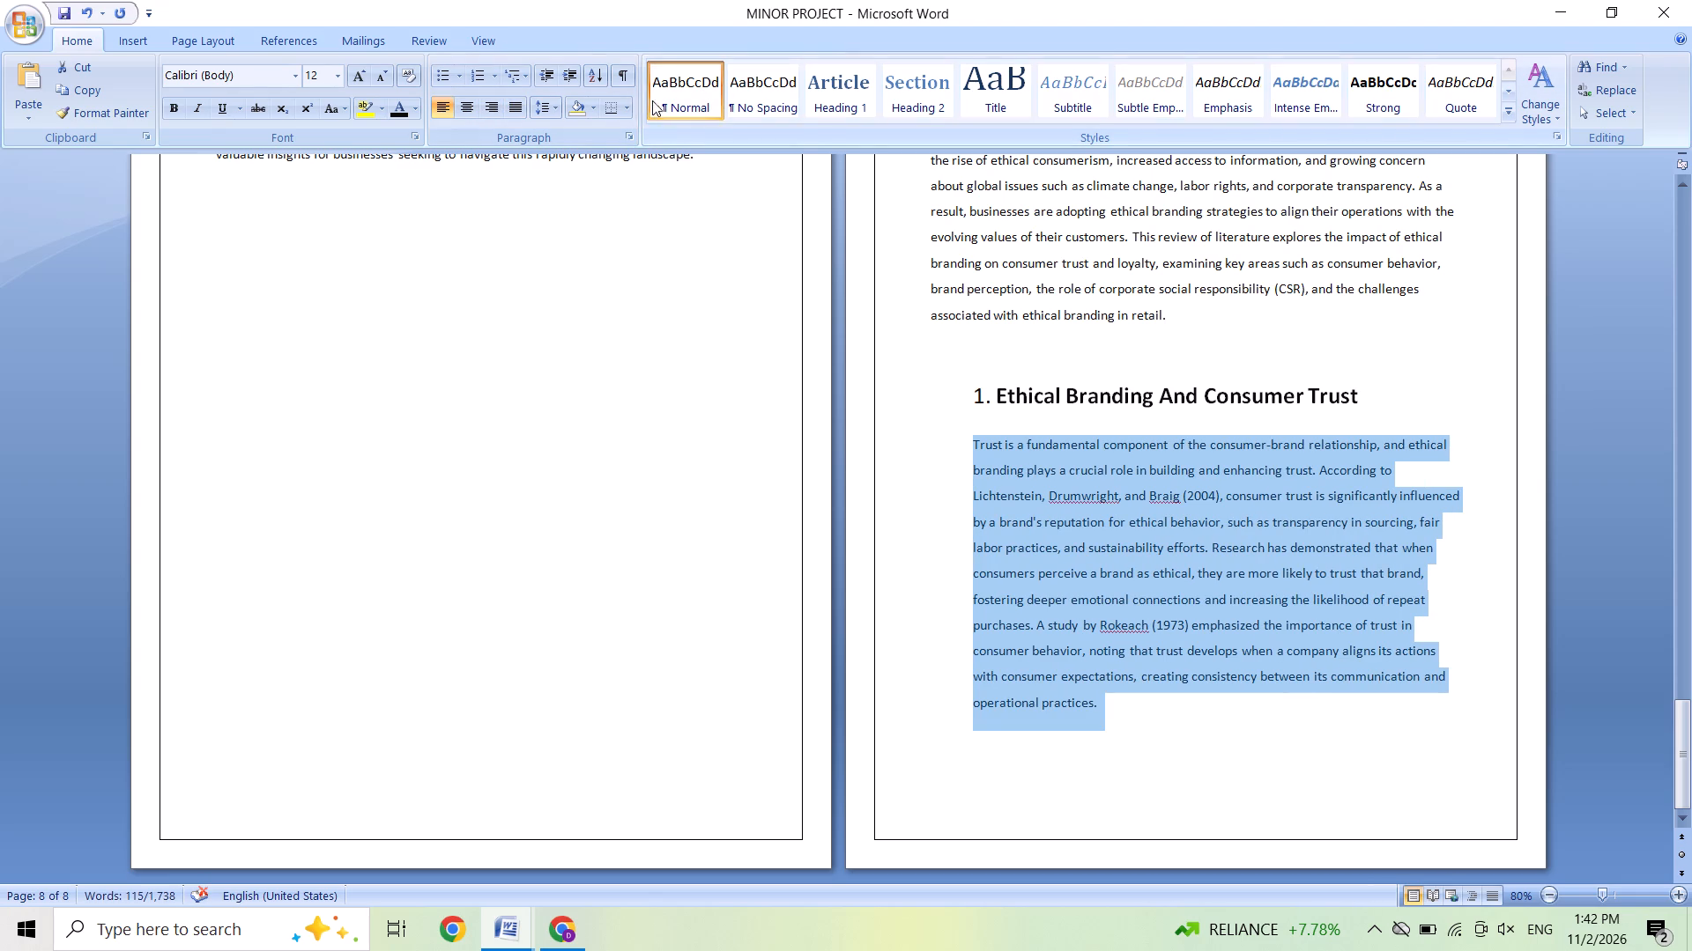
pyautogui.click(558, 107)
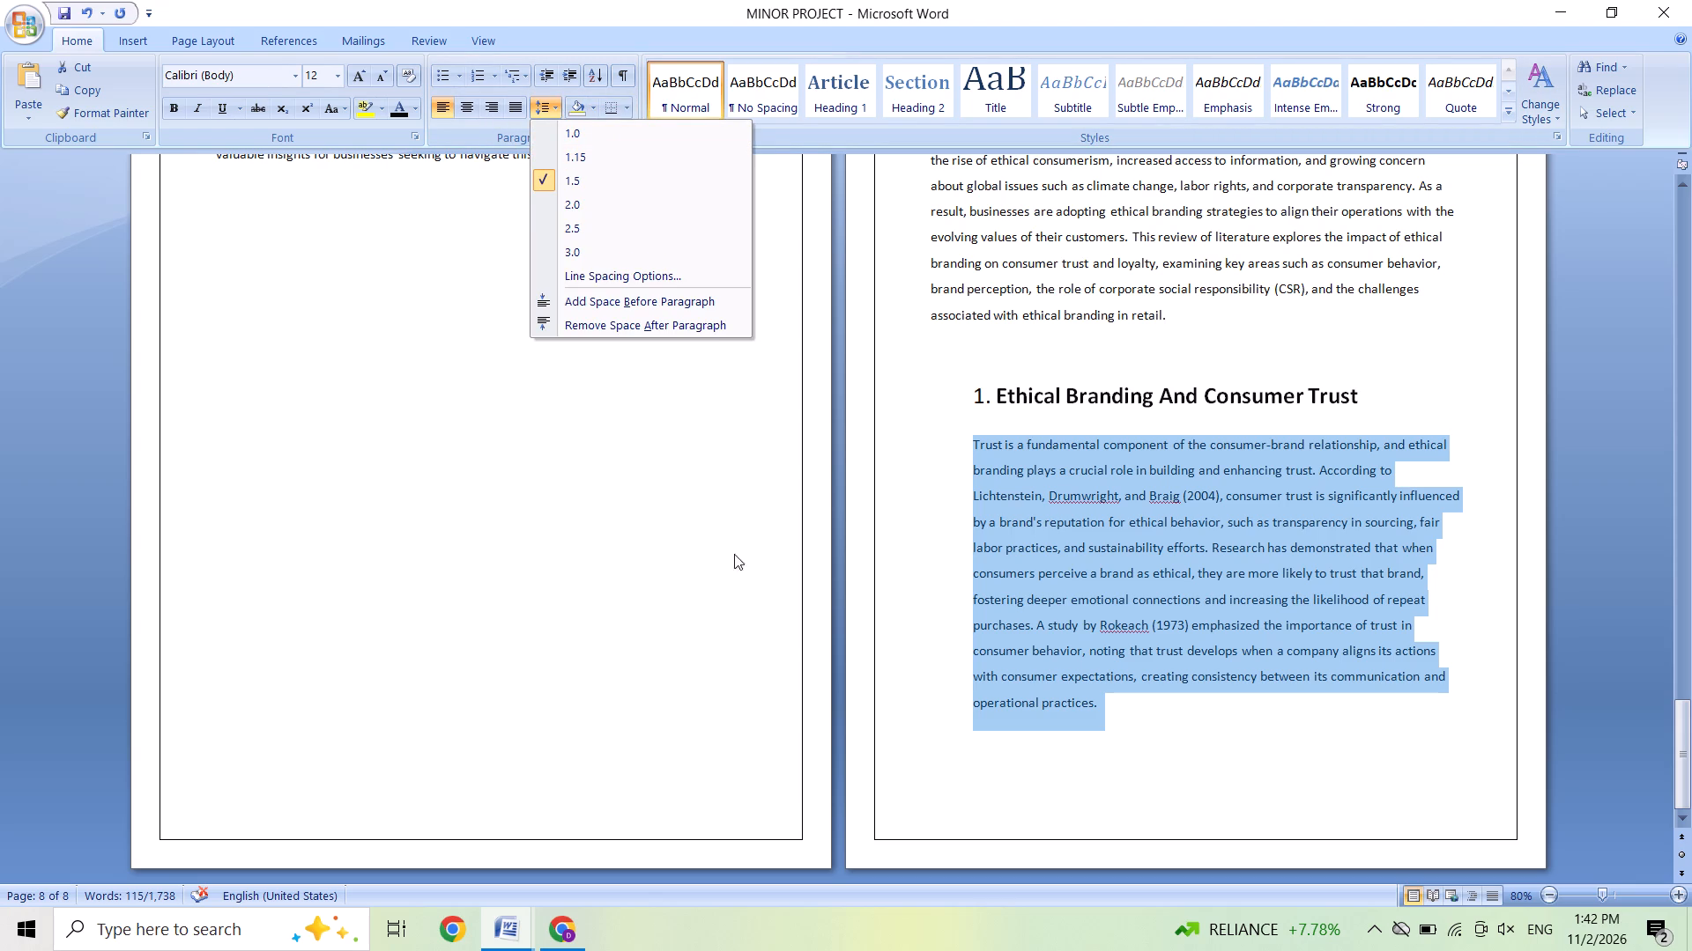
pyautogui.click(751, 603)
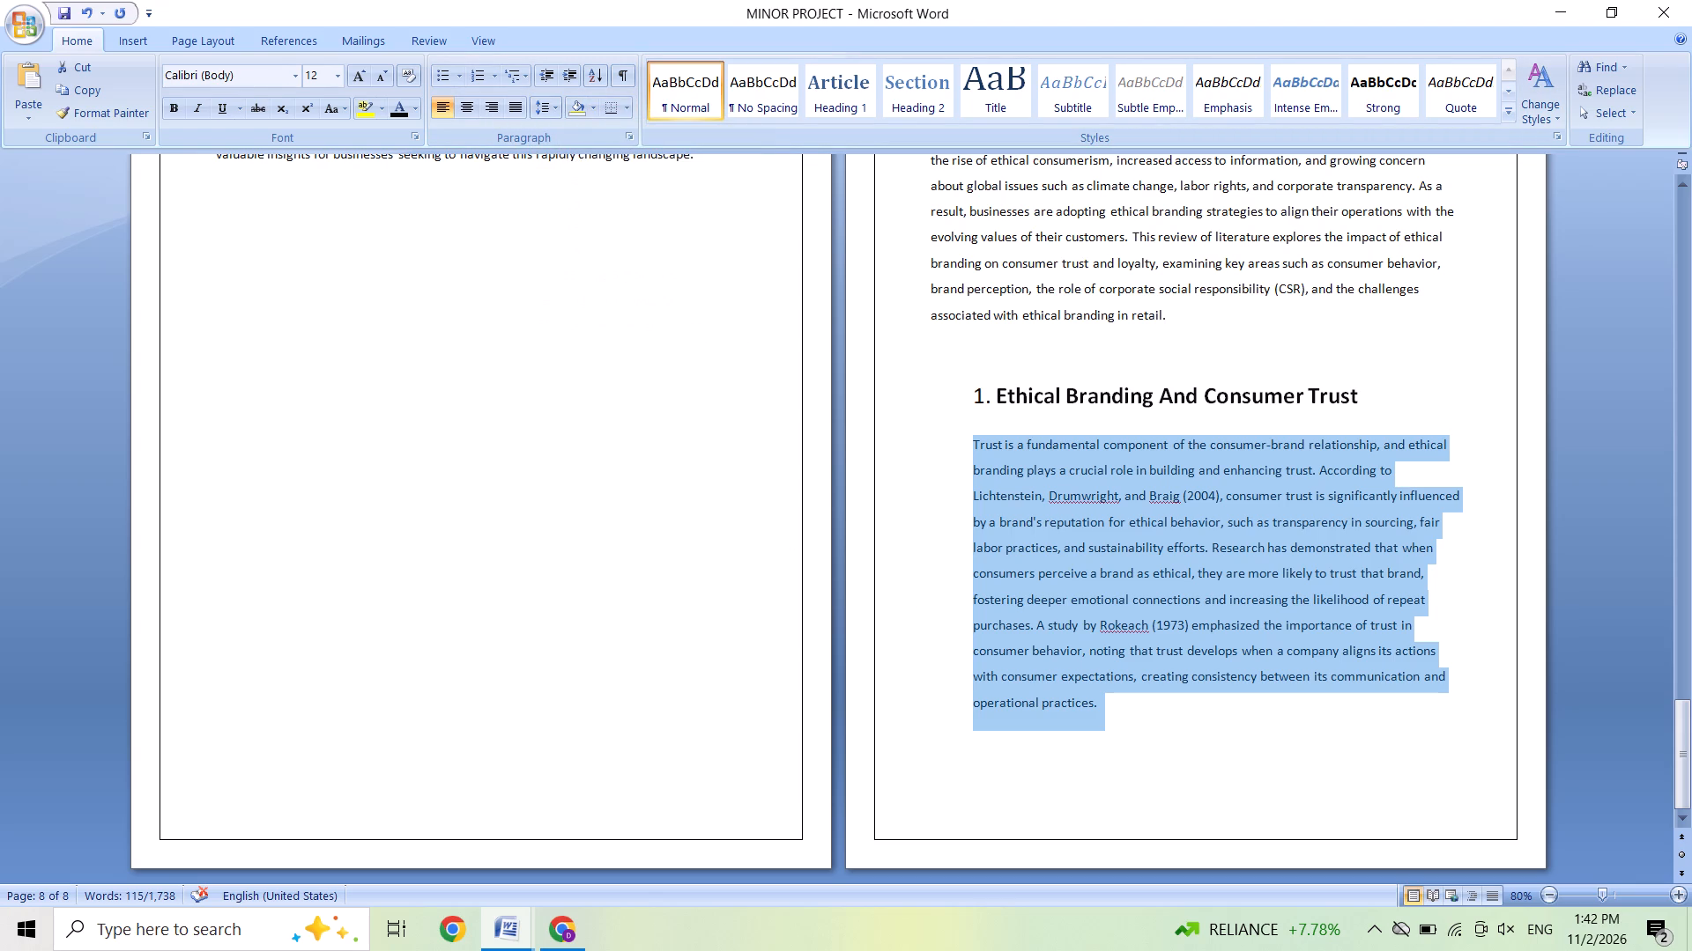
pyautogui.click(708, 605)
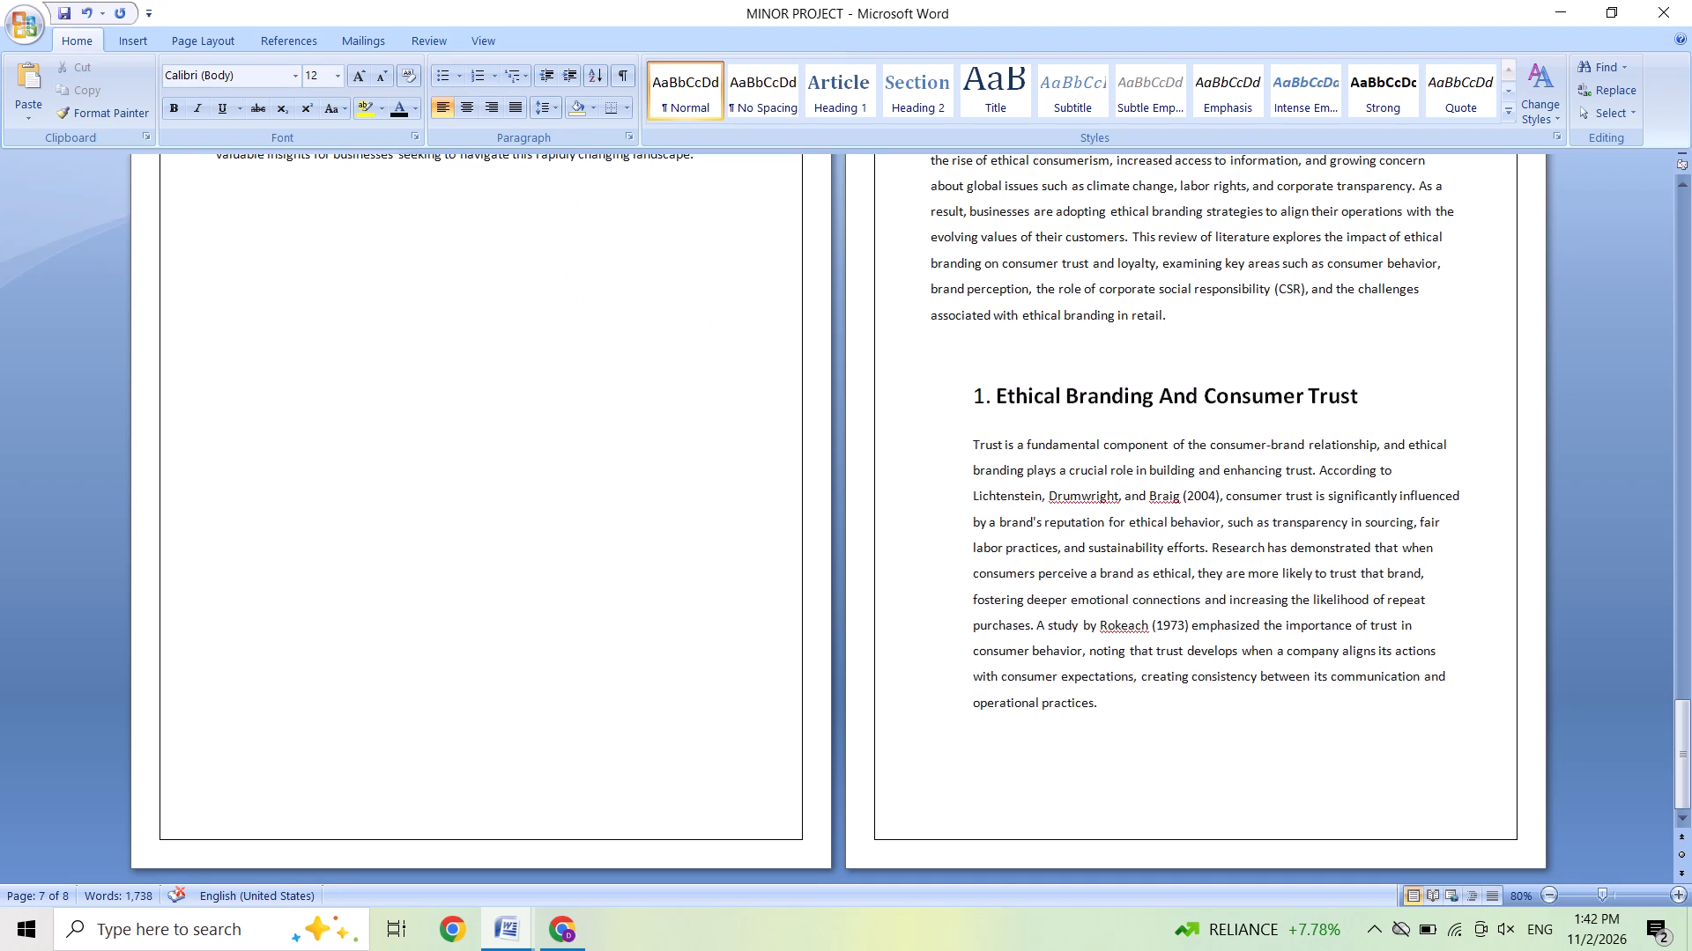
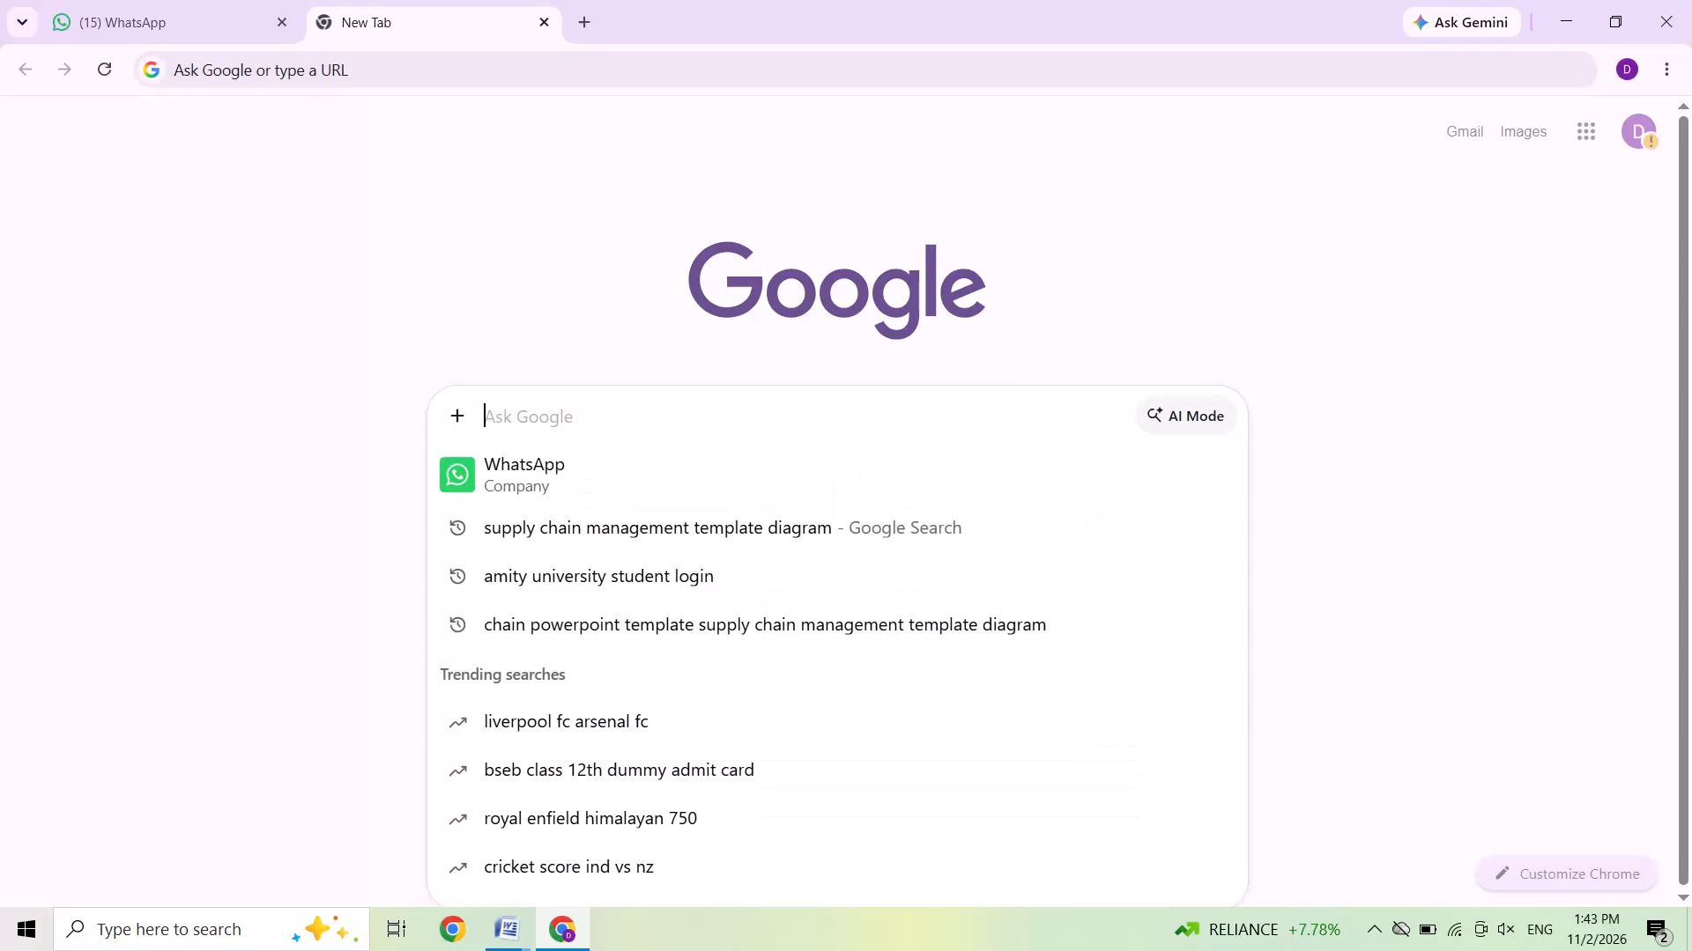
# Search Google Images for "ethical marketing" and open the Marketing Profs five-part wheel diagram in the preview.
pyautogui.write('ethi')
pyautogui.write('ca')
pyautogui.write('l mar')
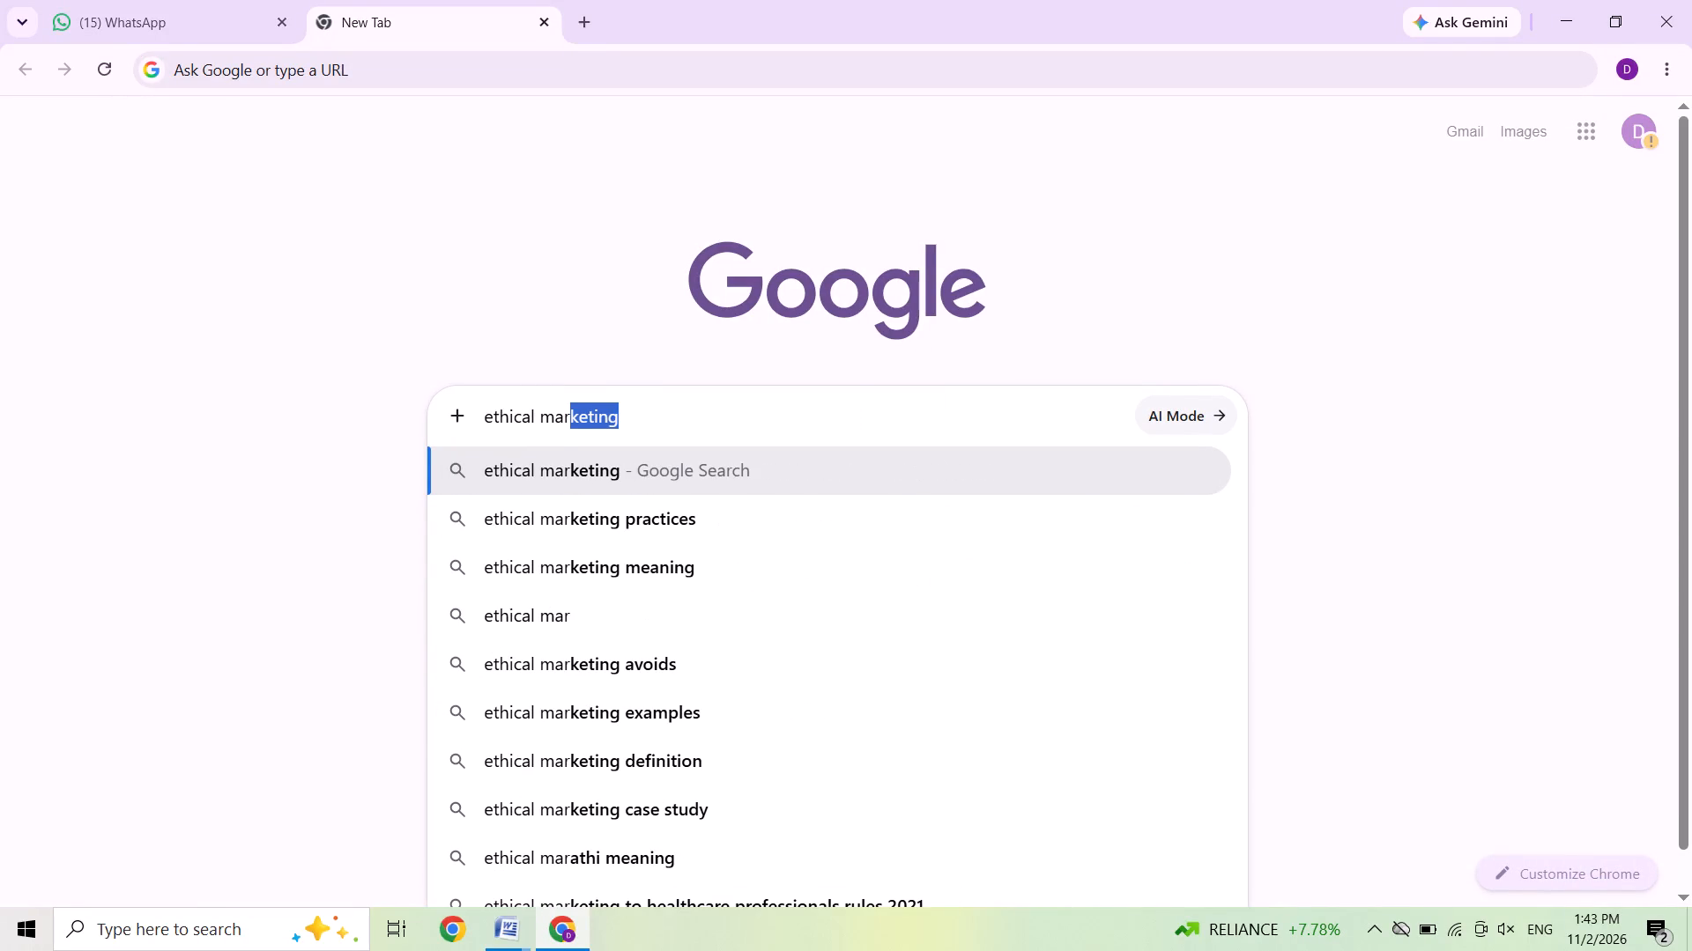
pyautogui.write('ket')
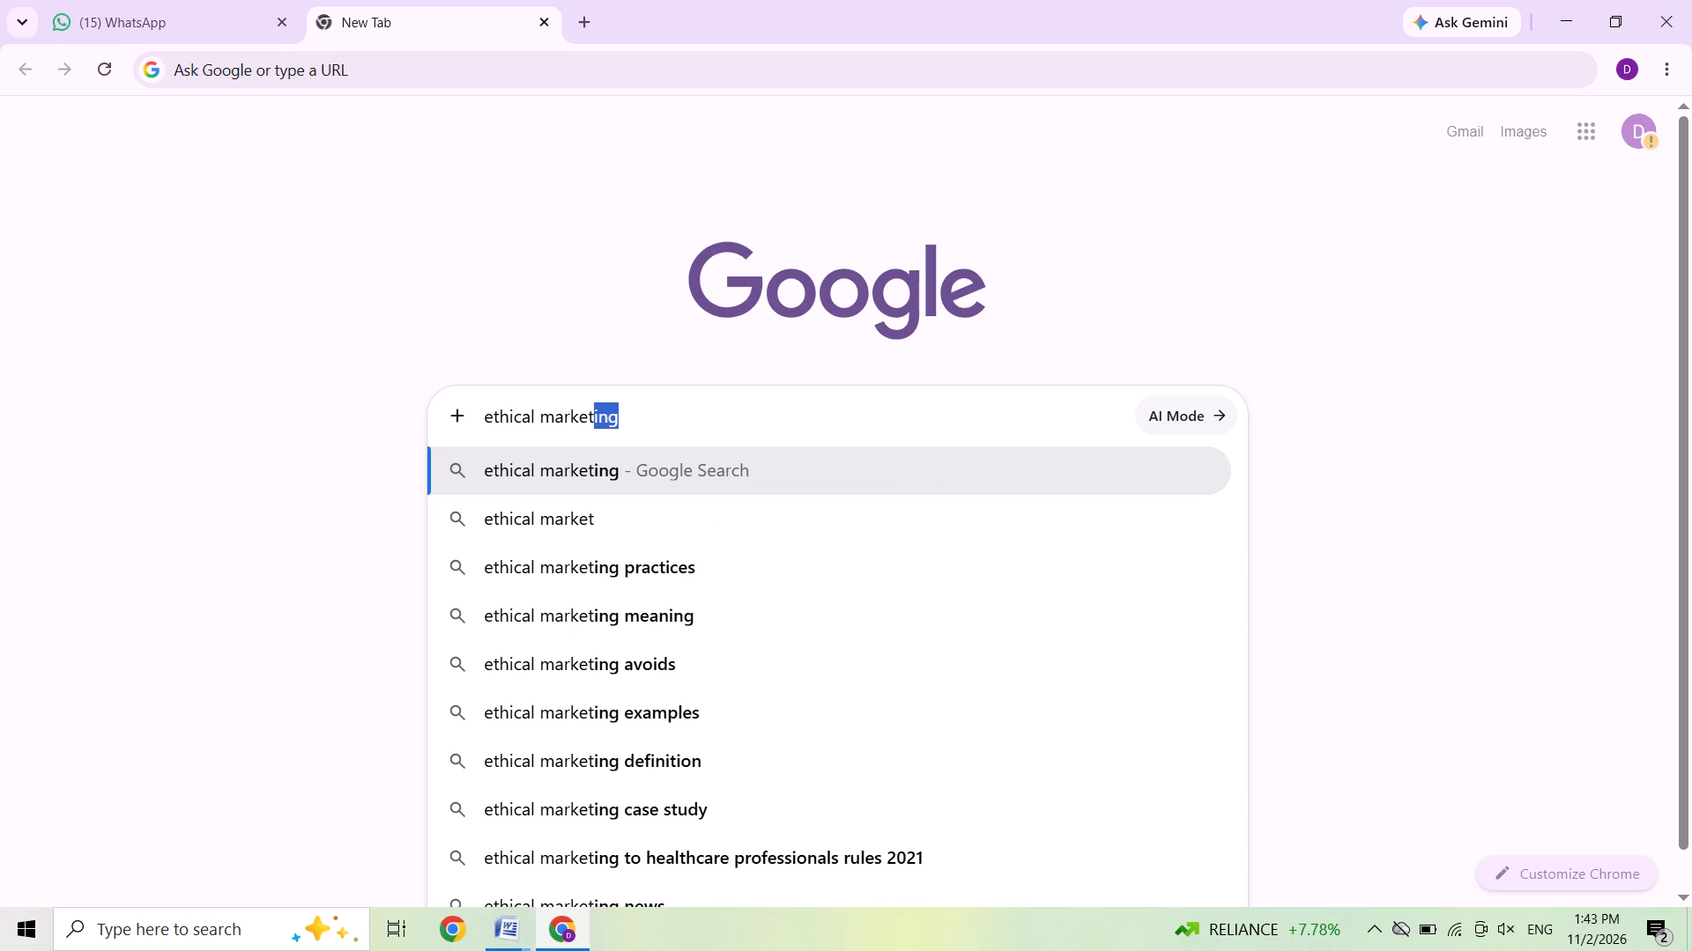
pyautogui.click(530, 474)
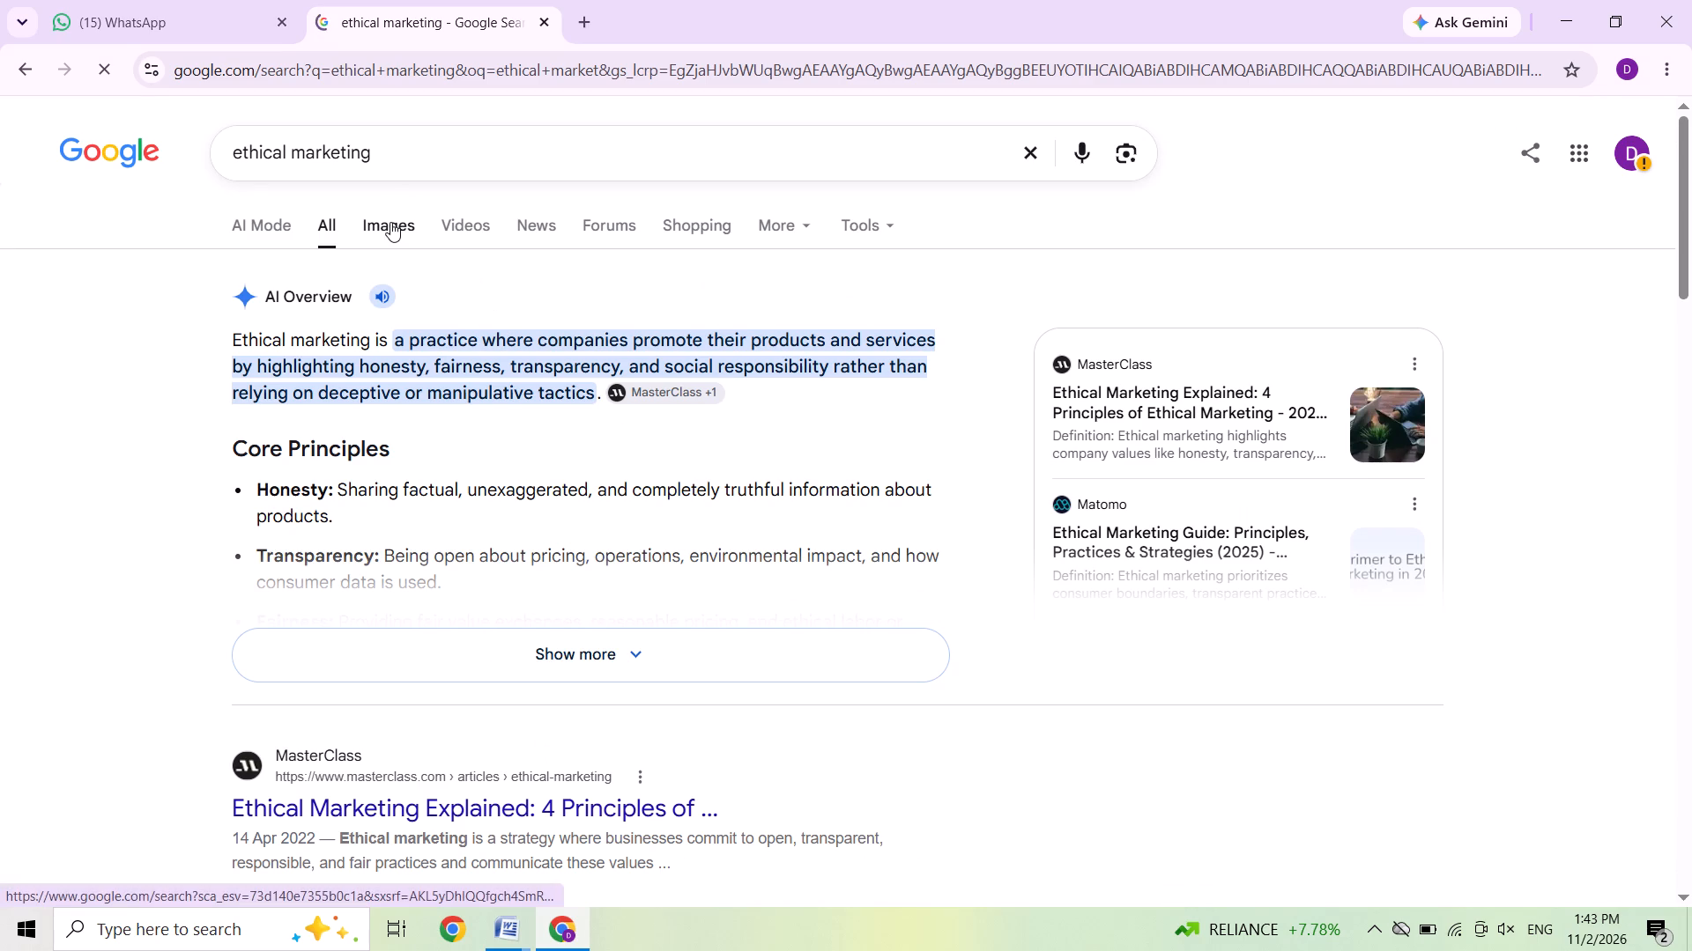
pyautogui.click(390, 222)
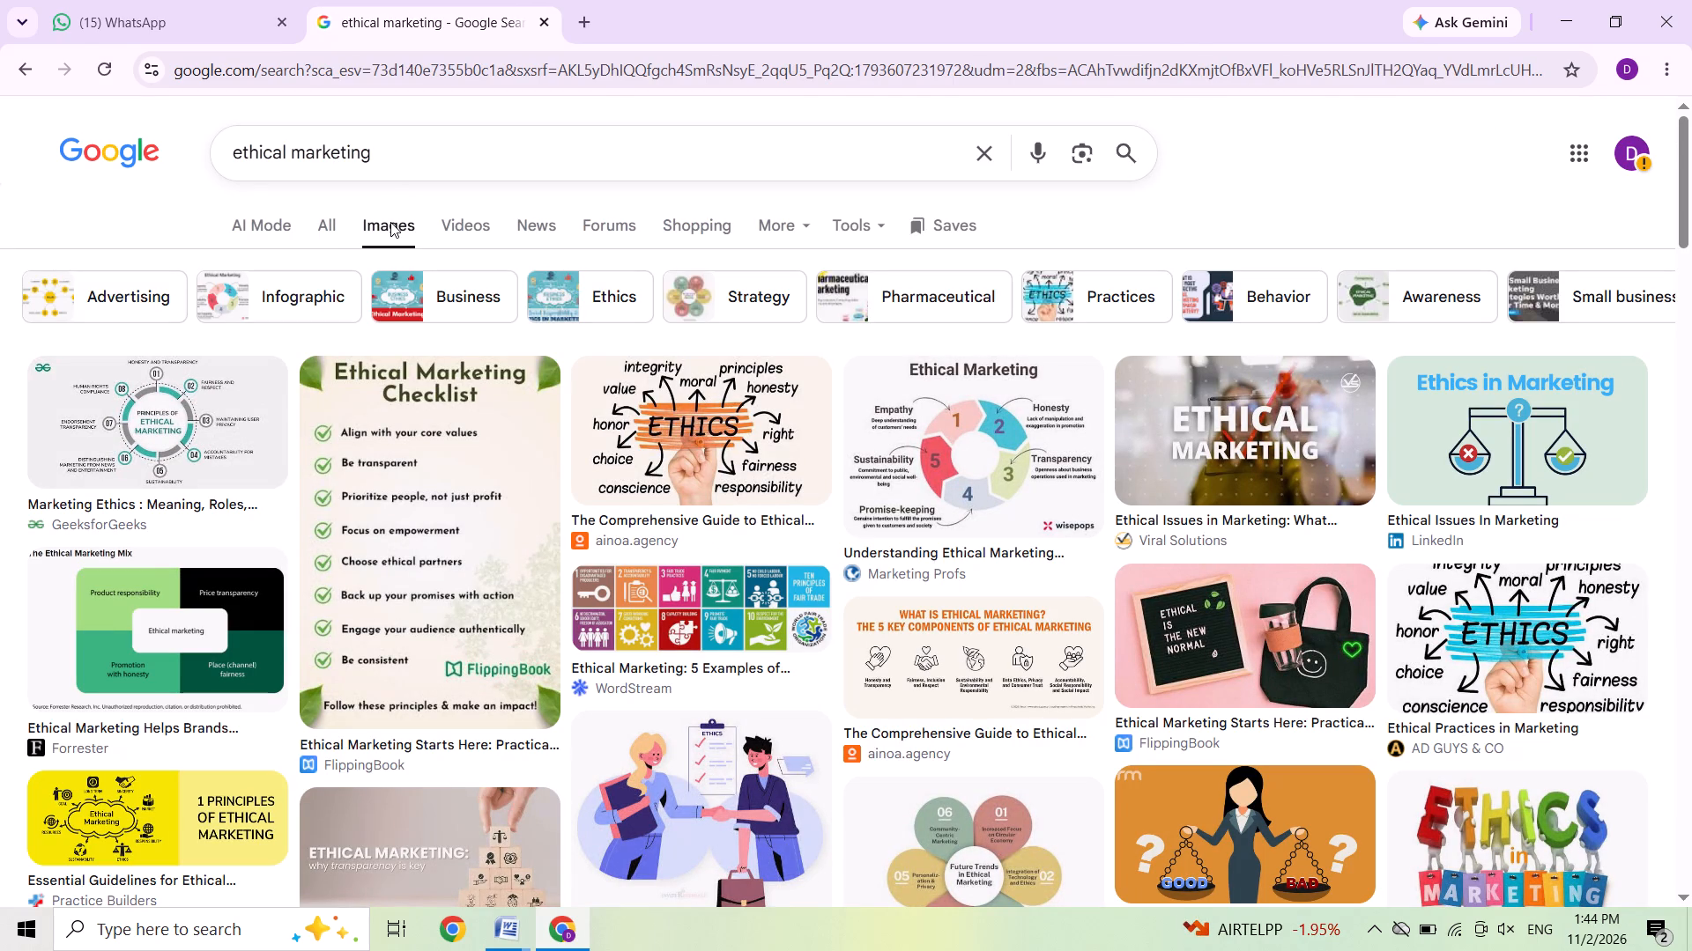
pyautogui.moveTo(841, 508); pyautogui.dragTo(913, 480)
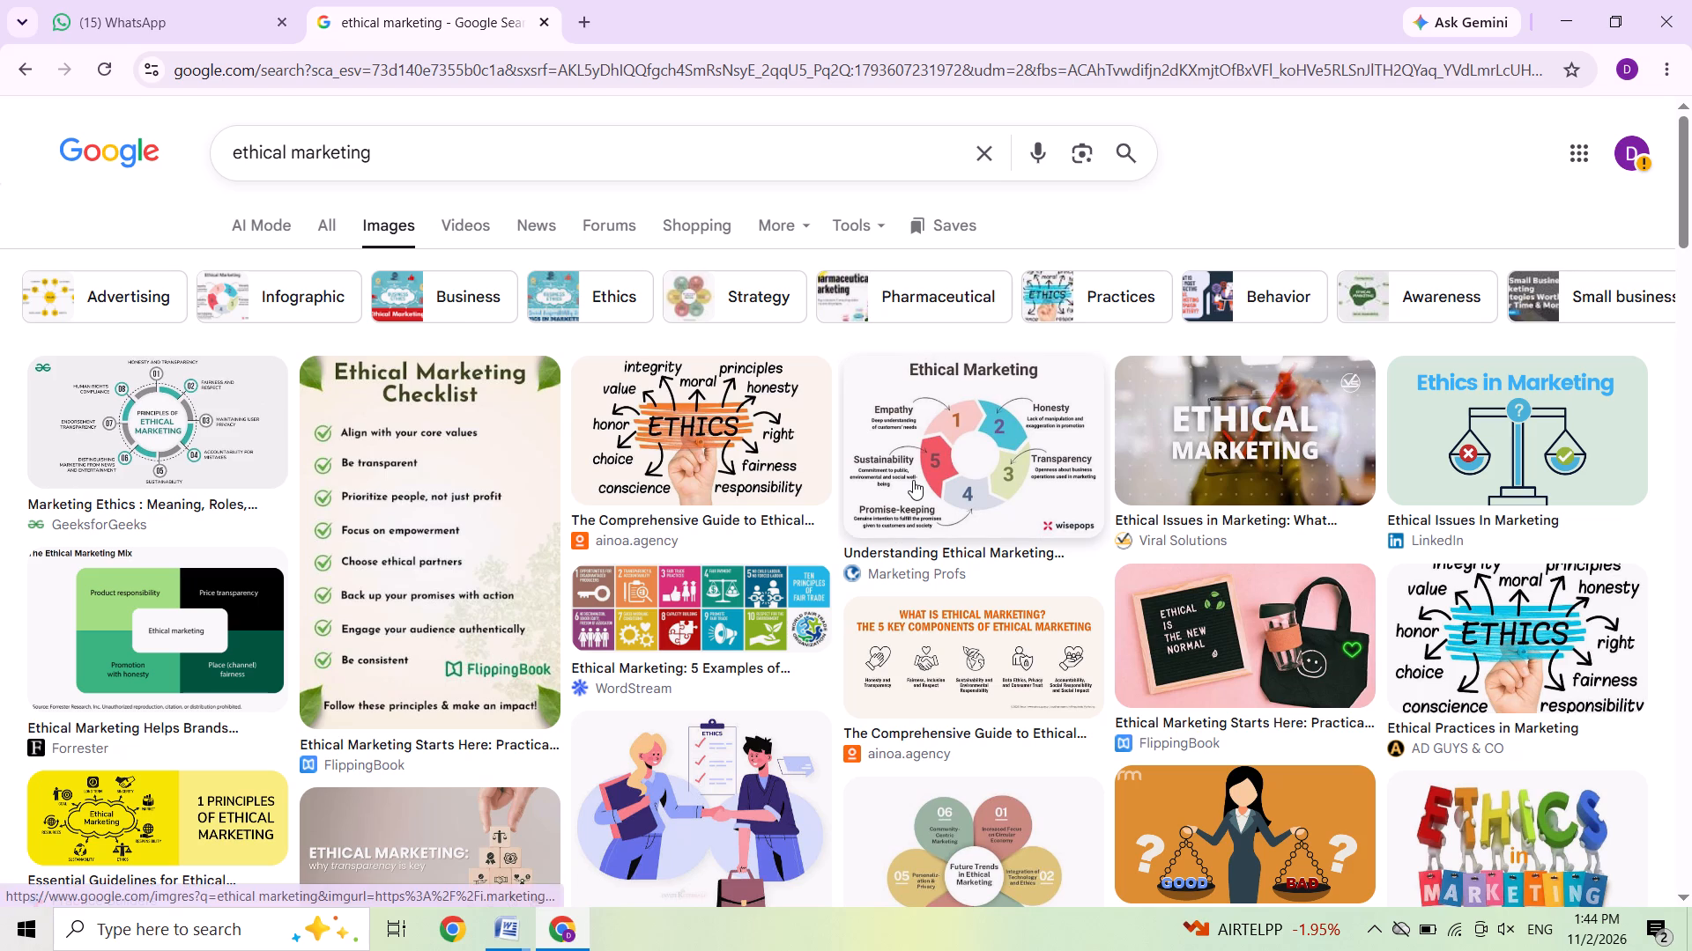
pyautogui.click(913, 480)
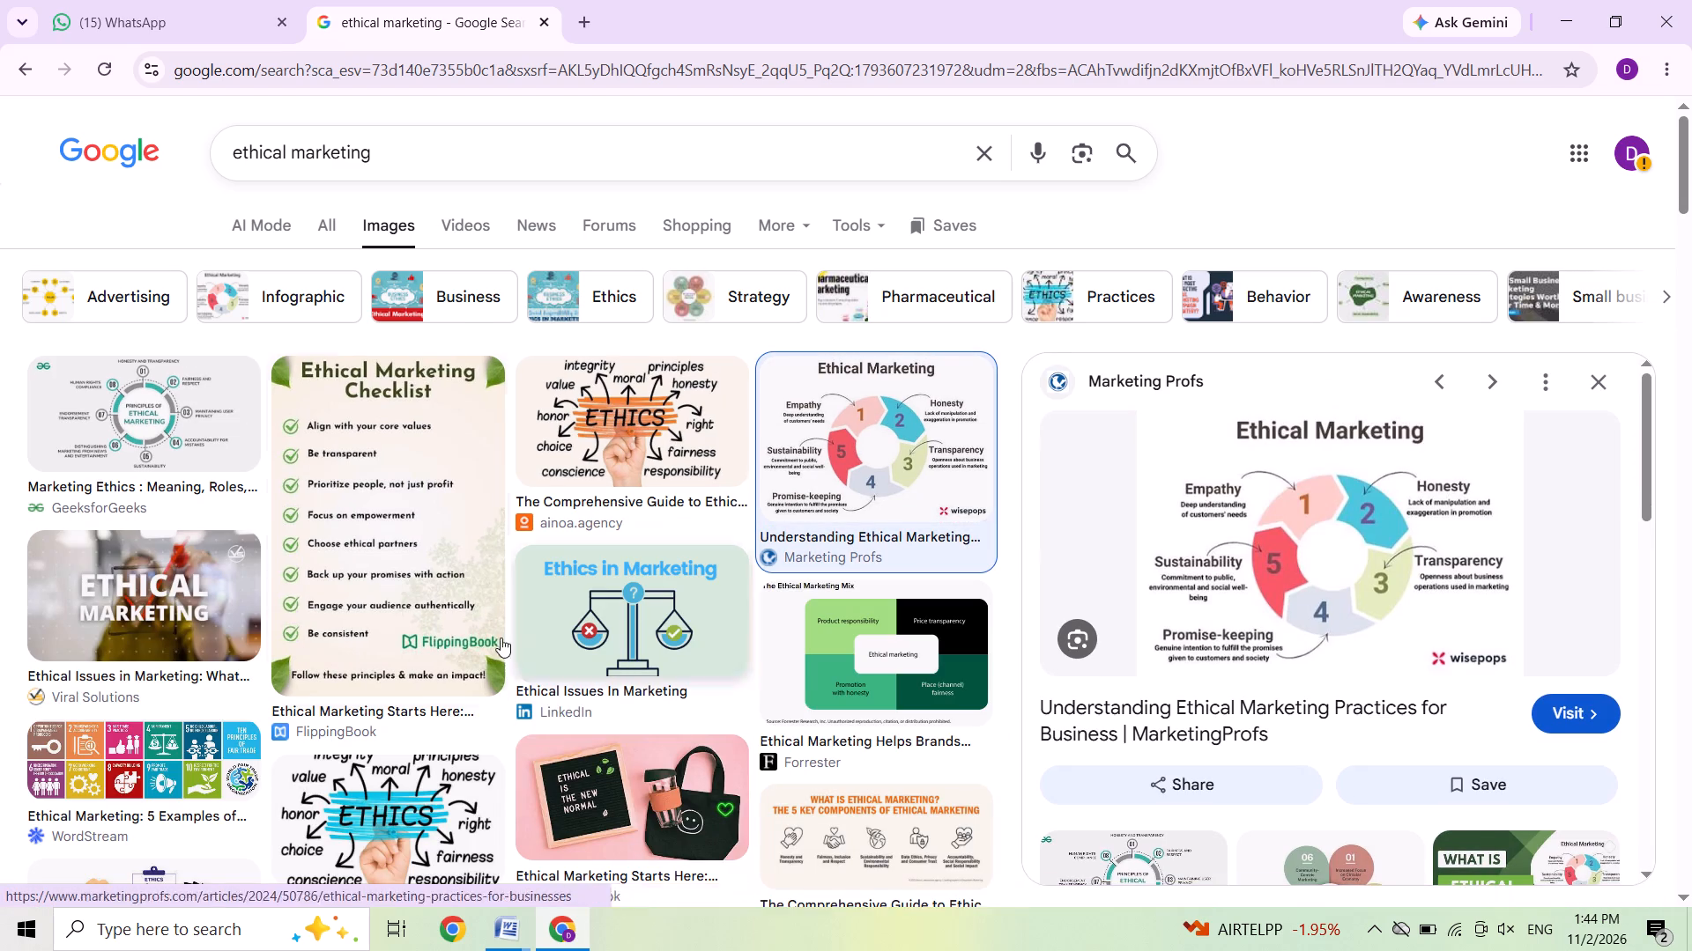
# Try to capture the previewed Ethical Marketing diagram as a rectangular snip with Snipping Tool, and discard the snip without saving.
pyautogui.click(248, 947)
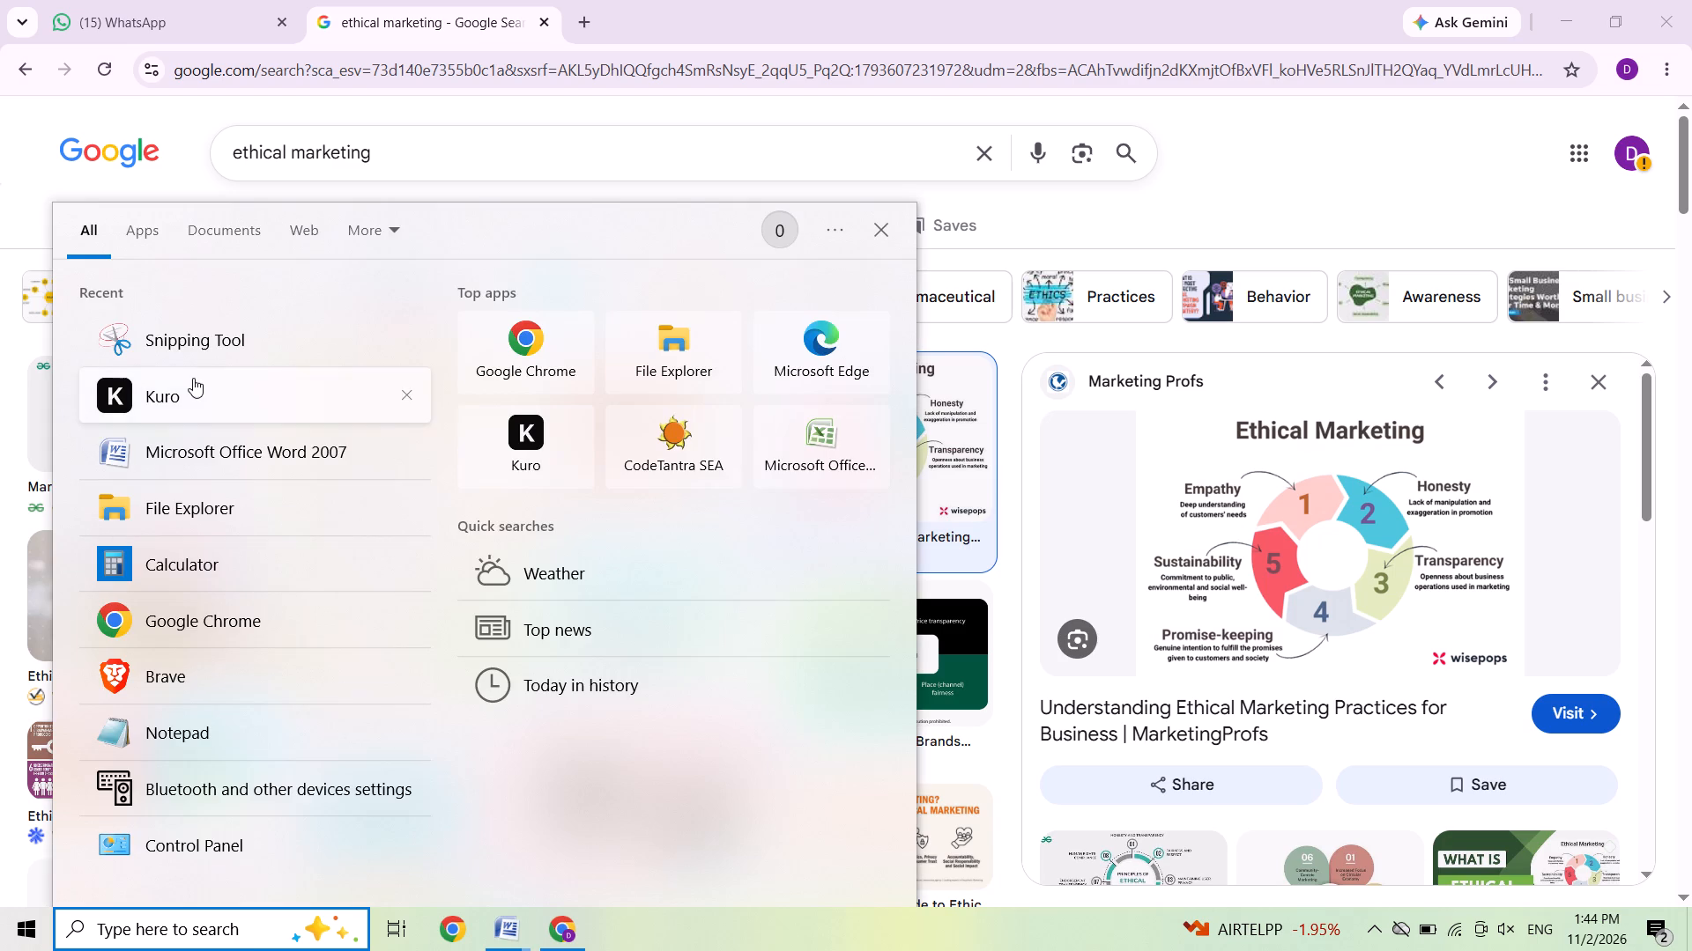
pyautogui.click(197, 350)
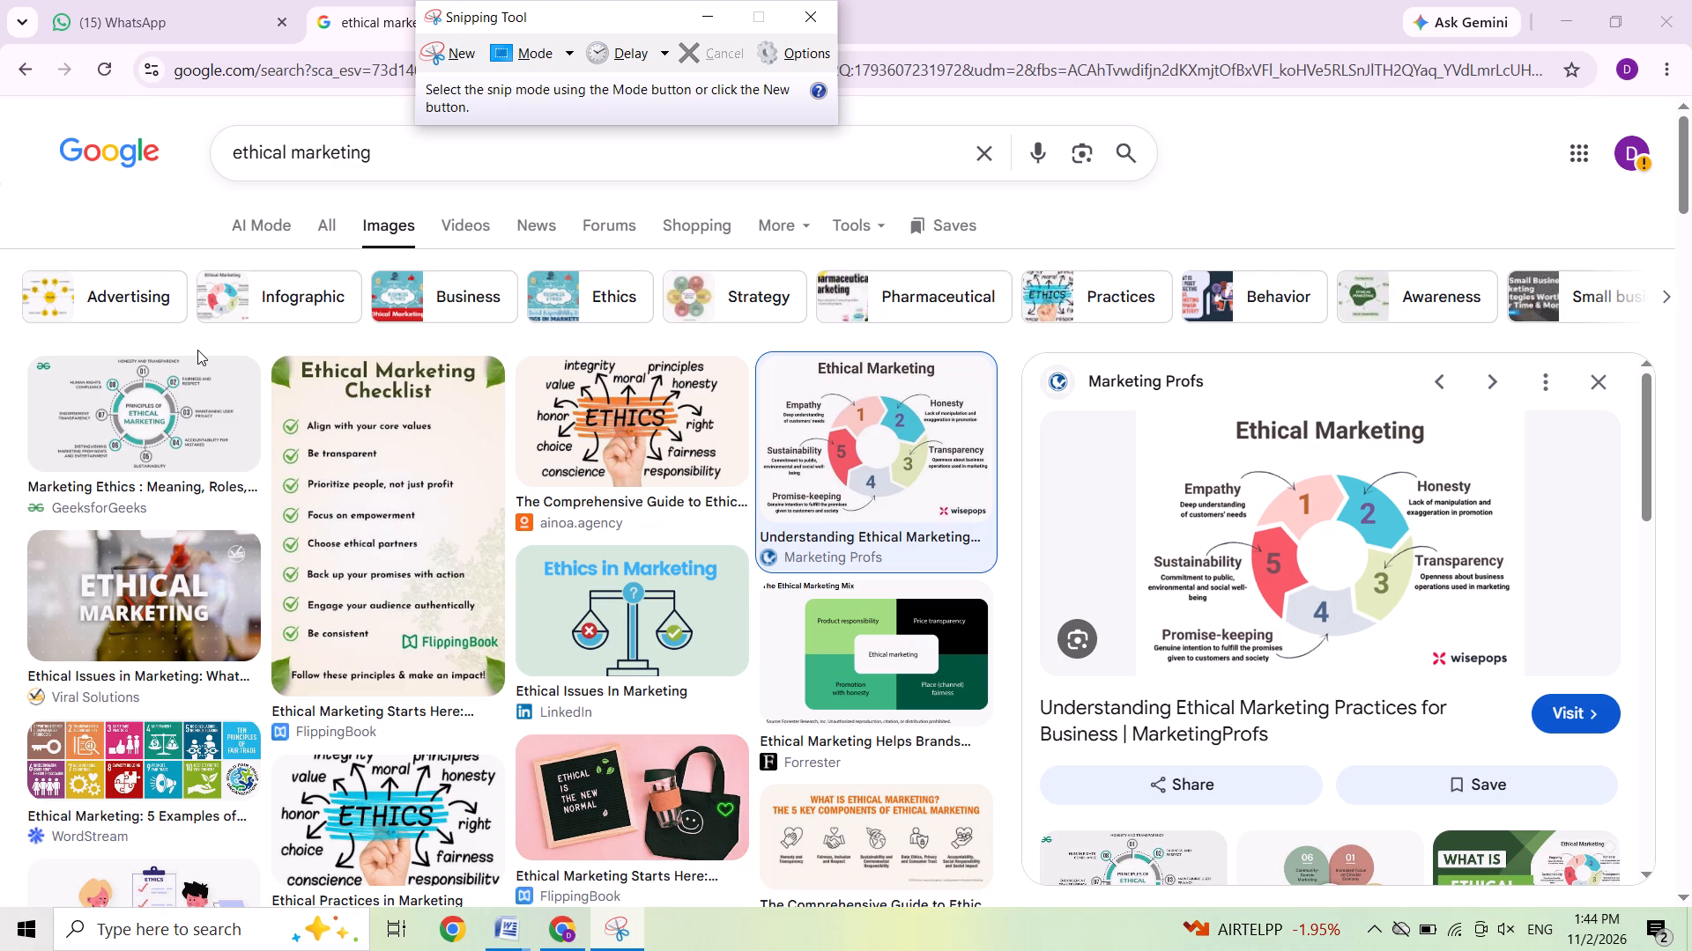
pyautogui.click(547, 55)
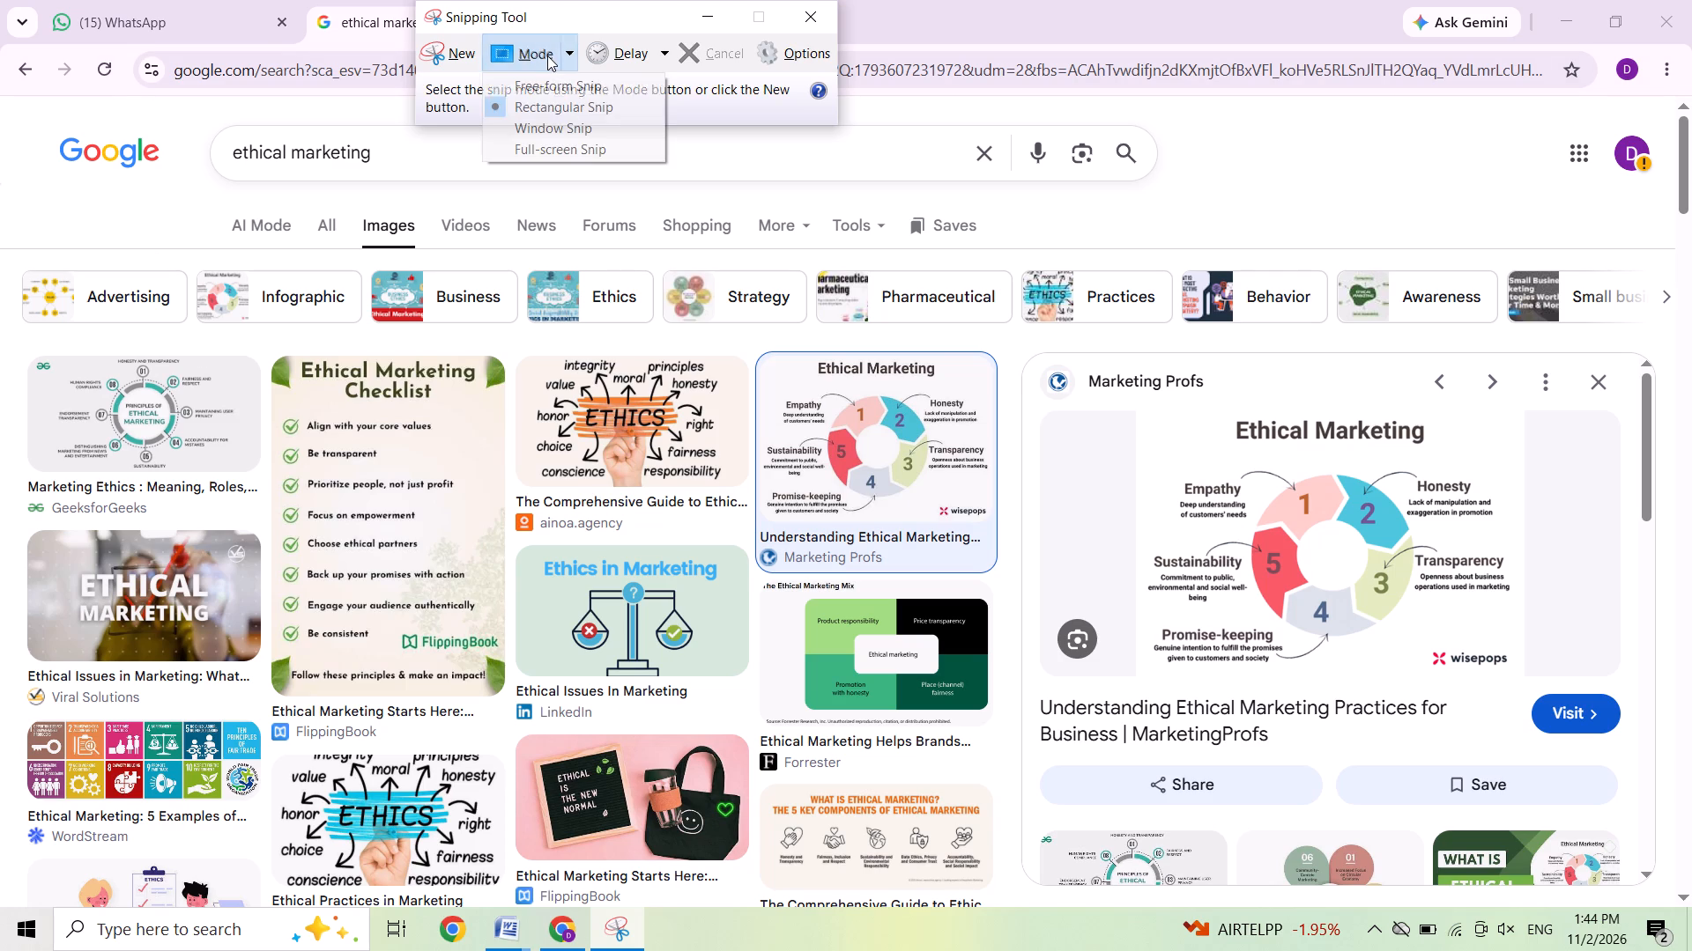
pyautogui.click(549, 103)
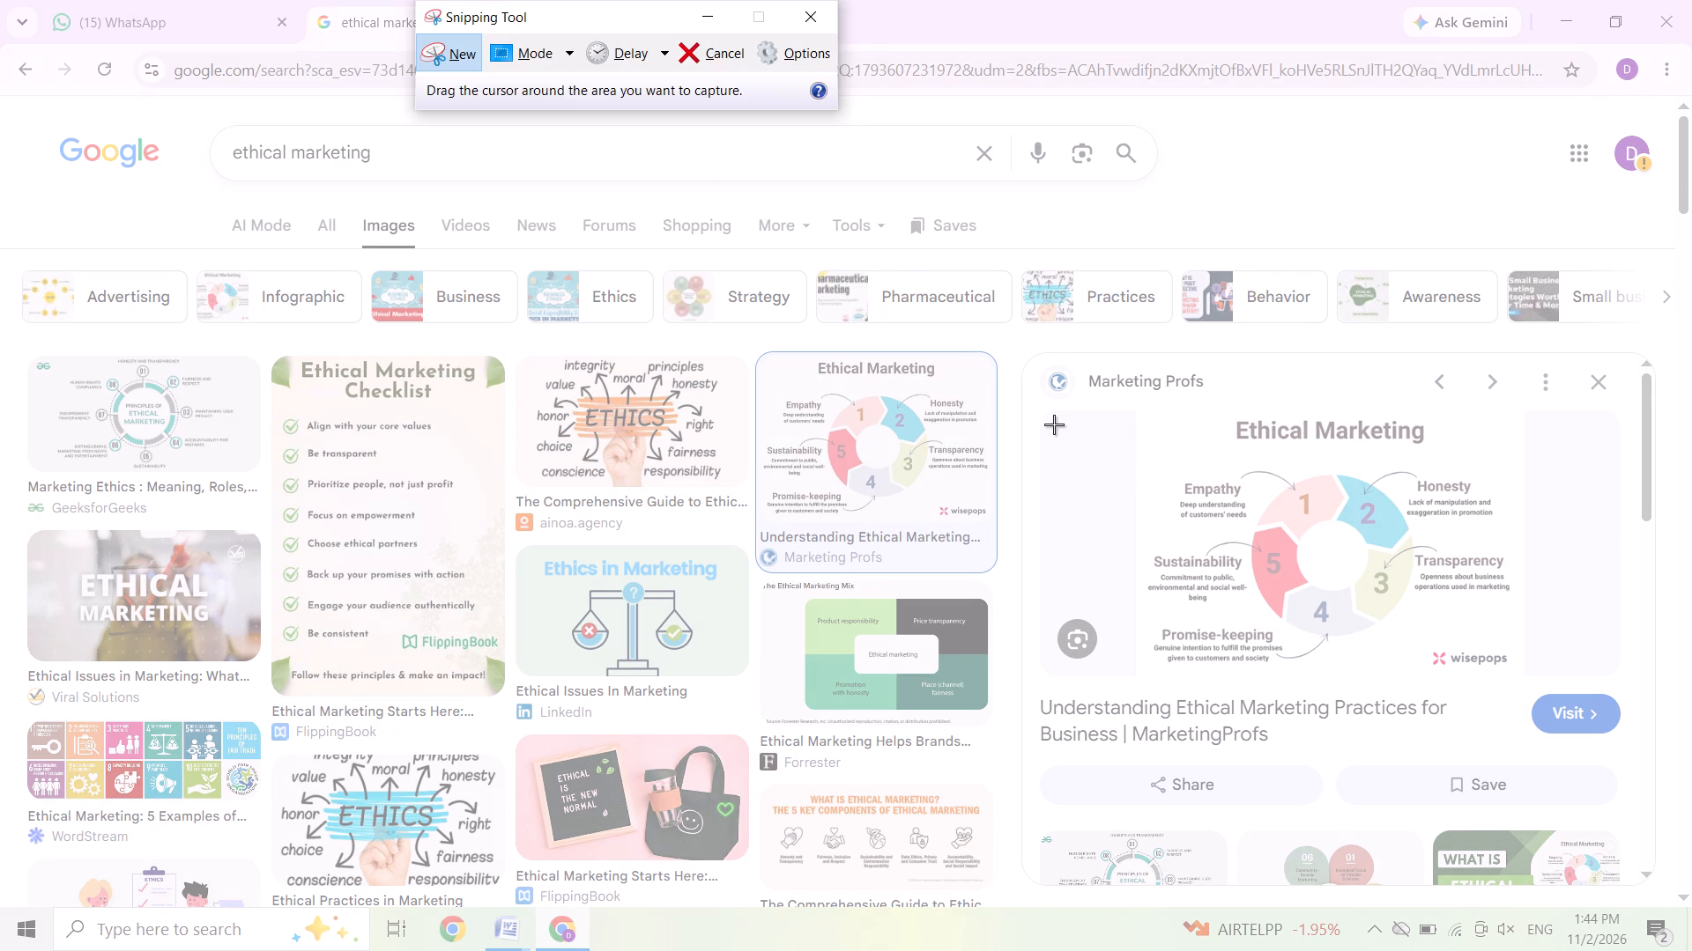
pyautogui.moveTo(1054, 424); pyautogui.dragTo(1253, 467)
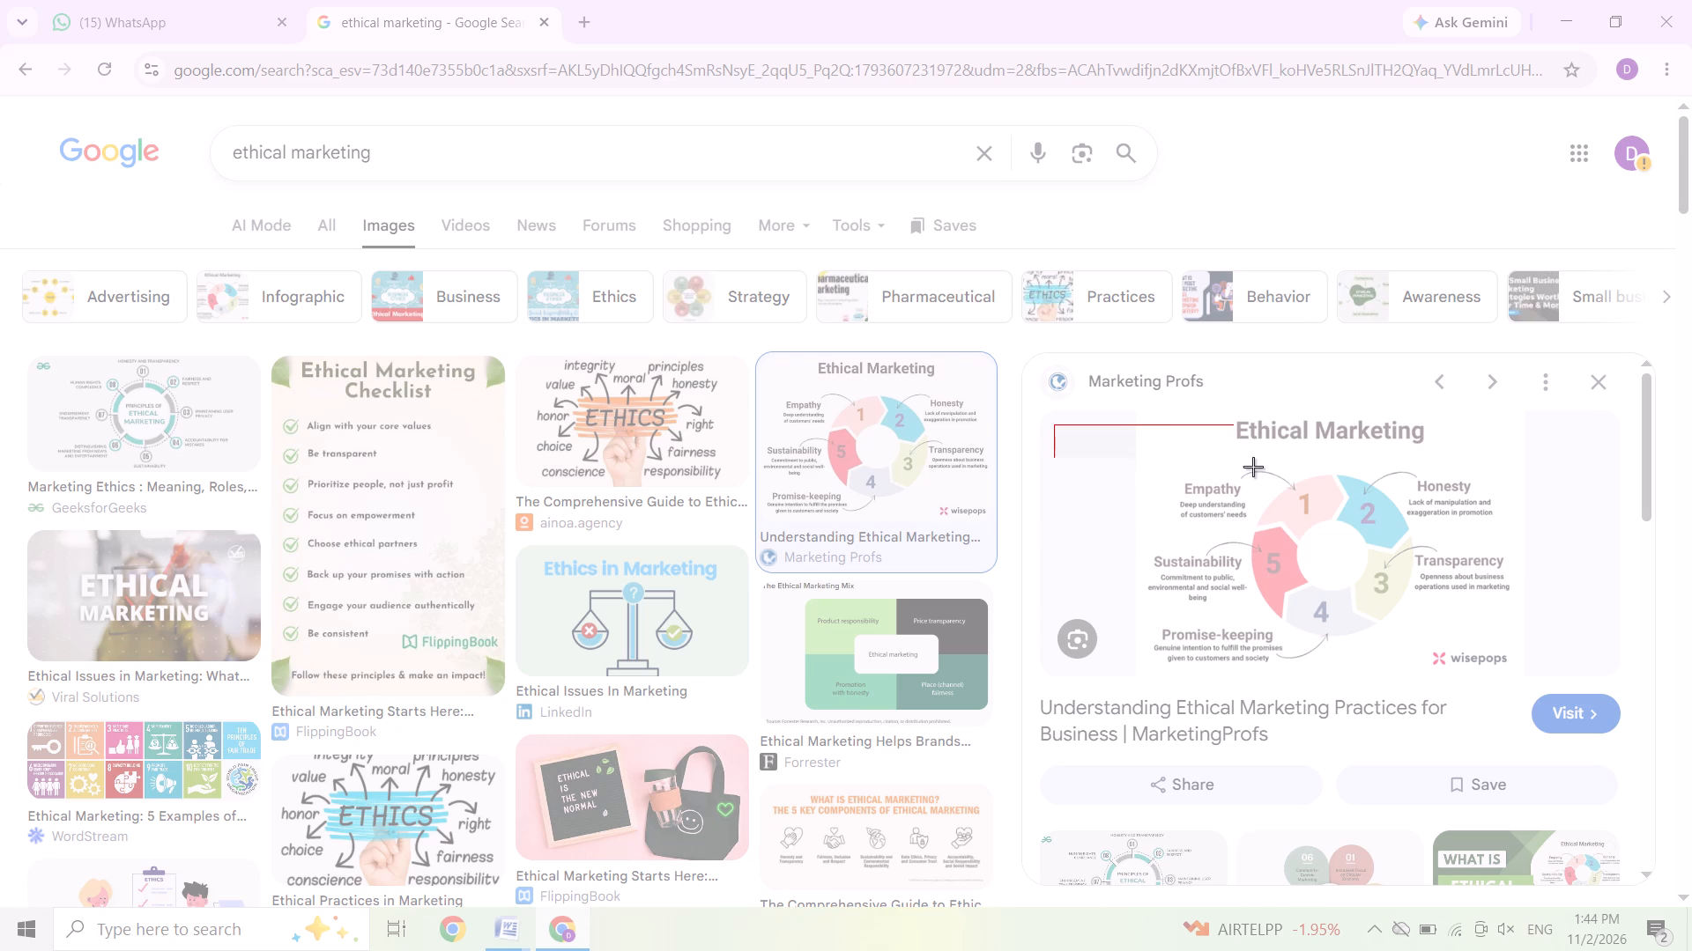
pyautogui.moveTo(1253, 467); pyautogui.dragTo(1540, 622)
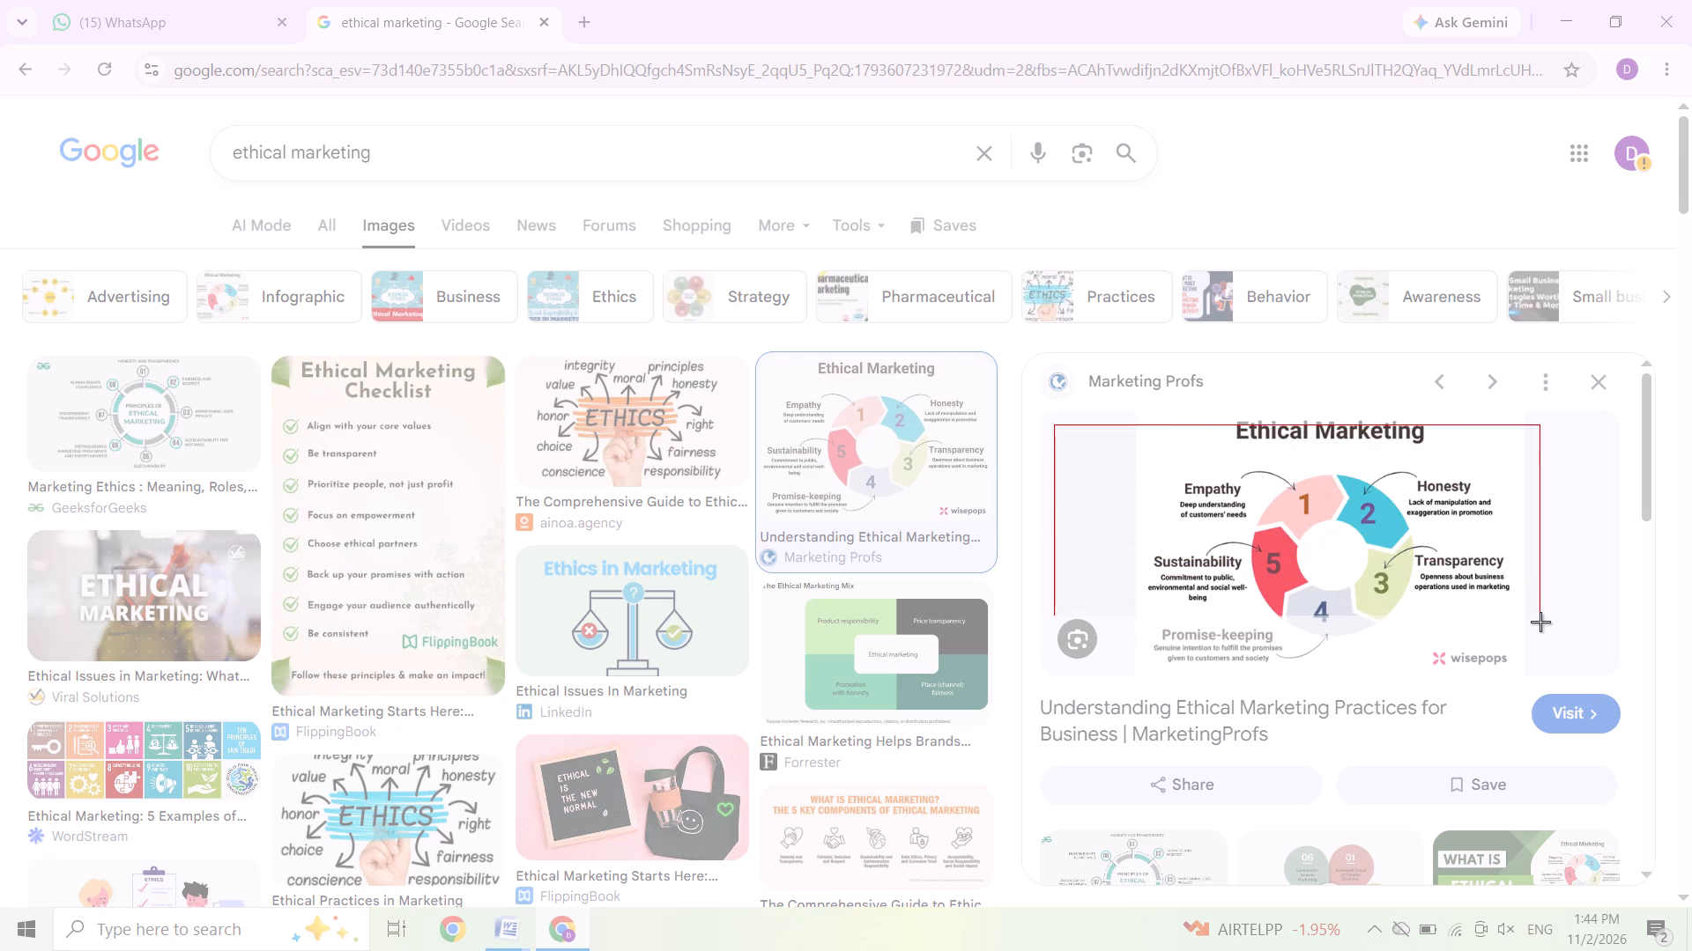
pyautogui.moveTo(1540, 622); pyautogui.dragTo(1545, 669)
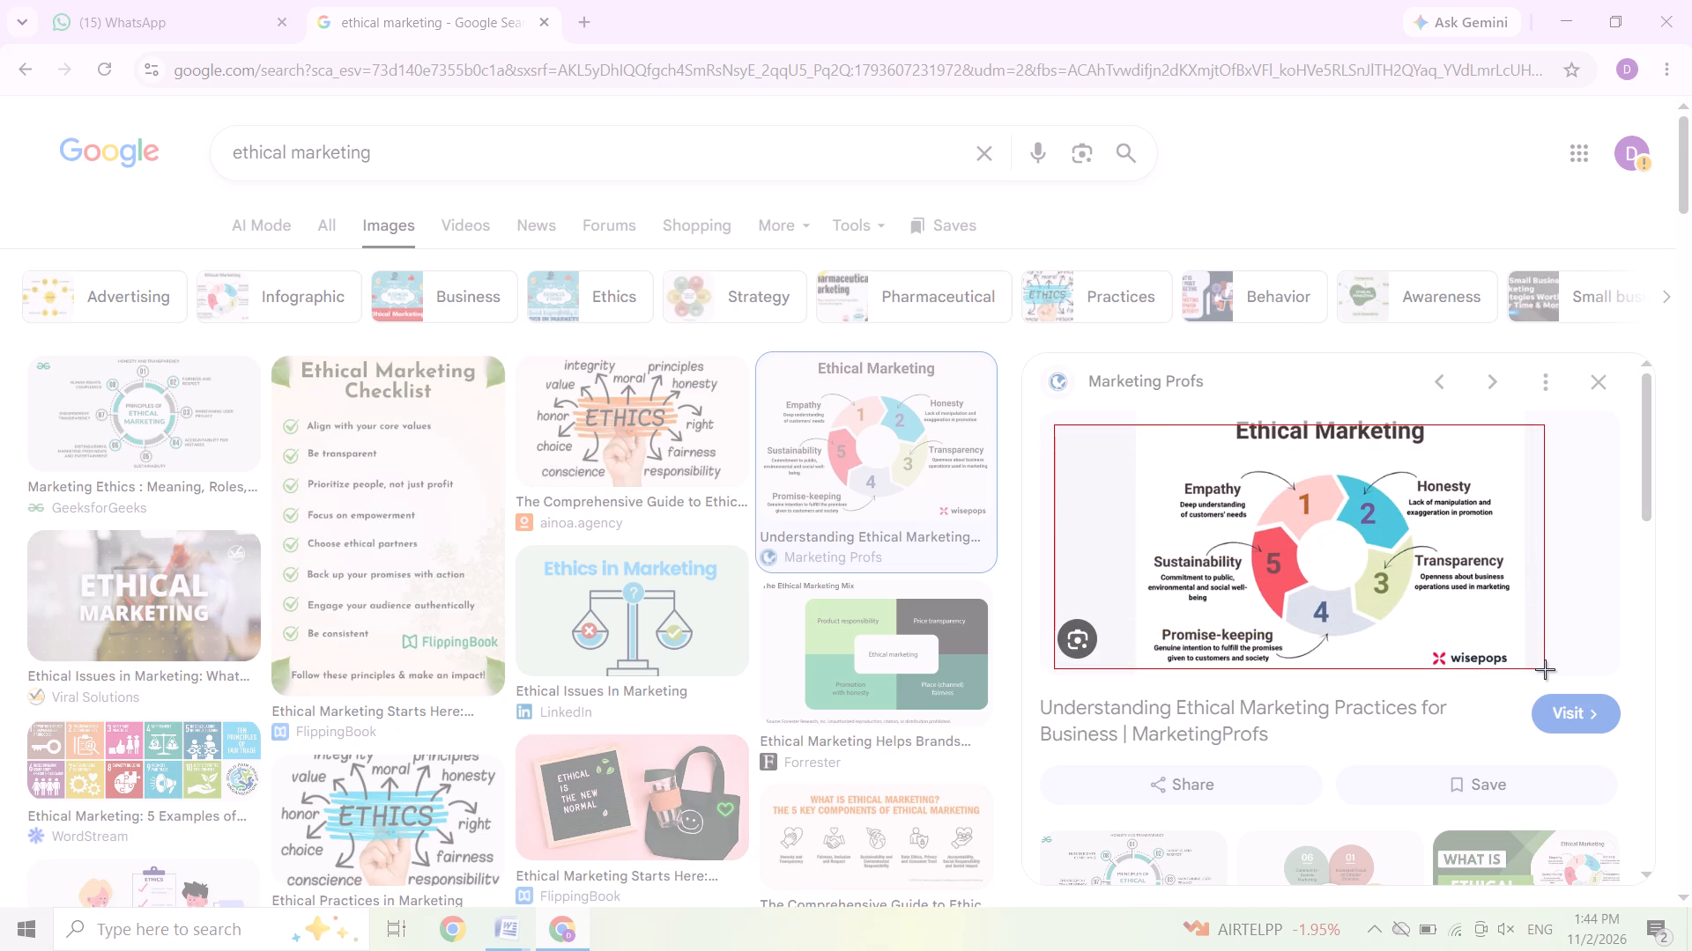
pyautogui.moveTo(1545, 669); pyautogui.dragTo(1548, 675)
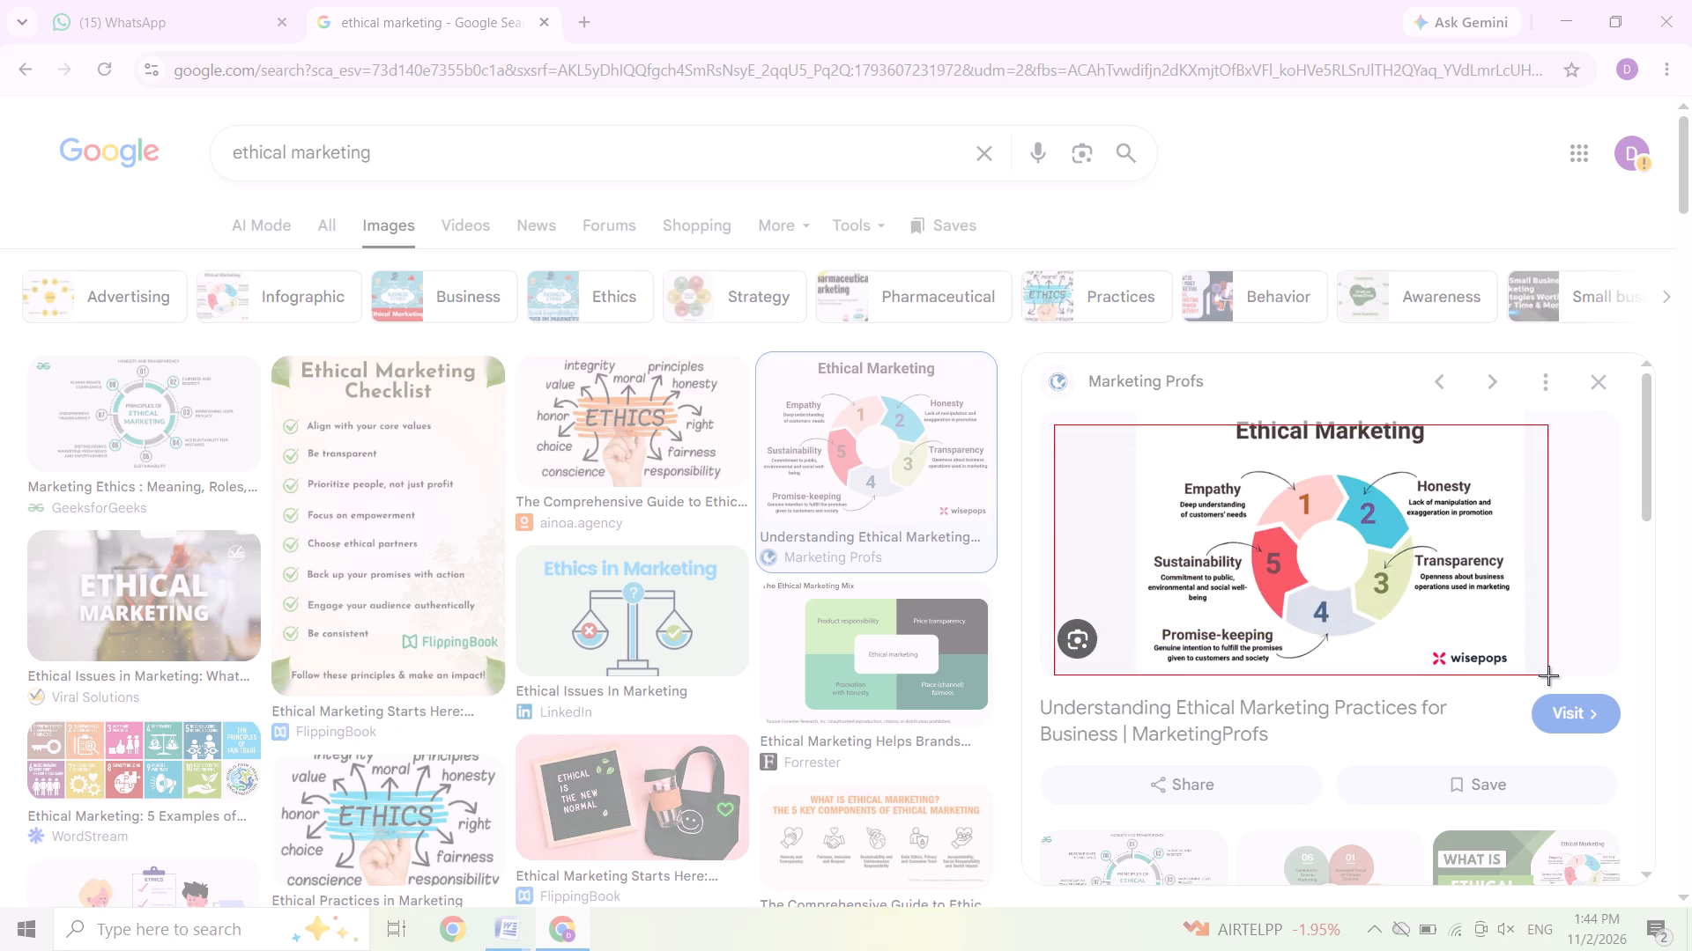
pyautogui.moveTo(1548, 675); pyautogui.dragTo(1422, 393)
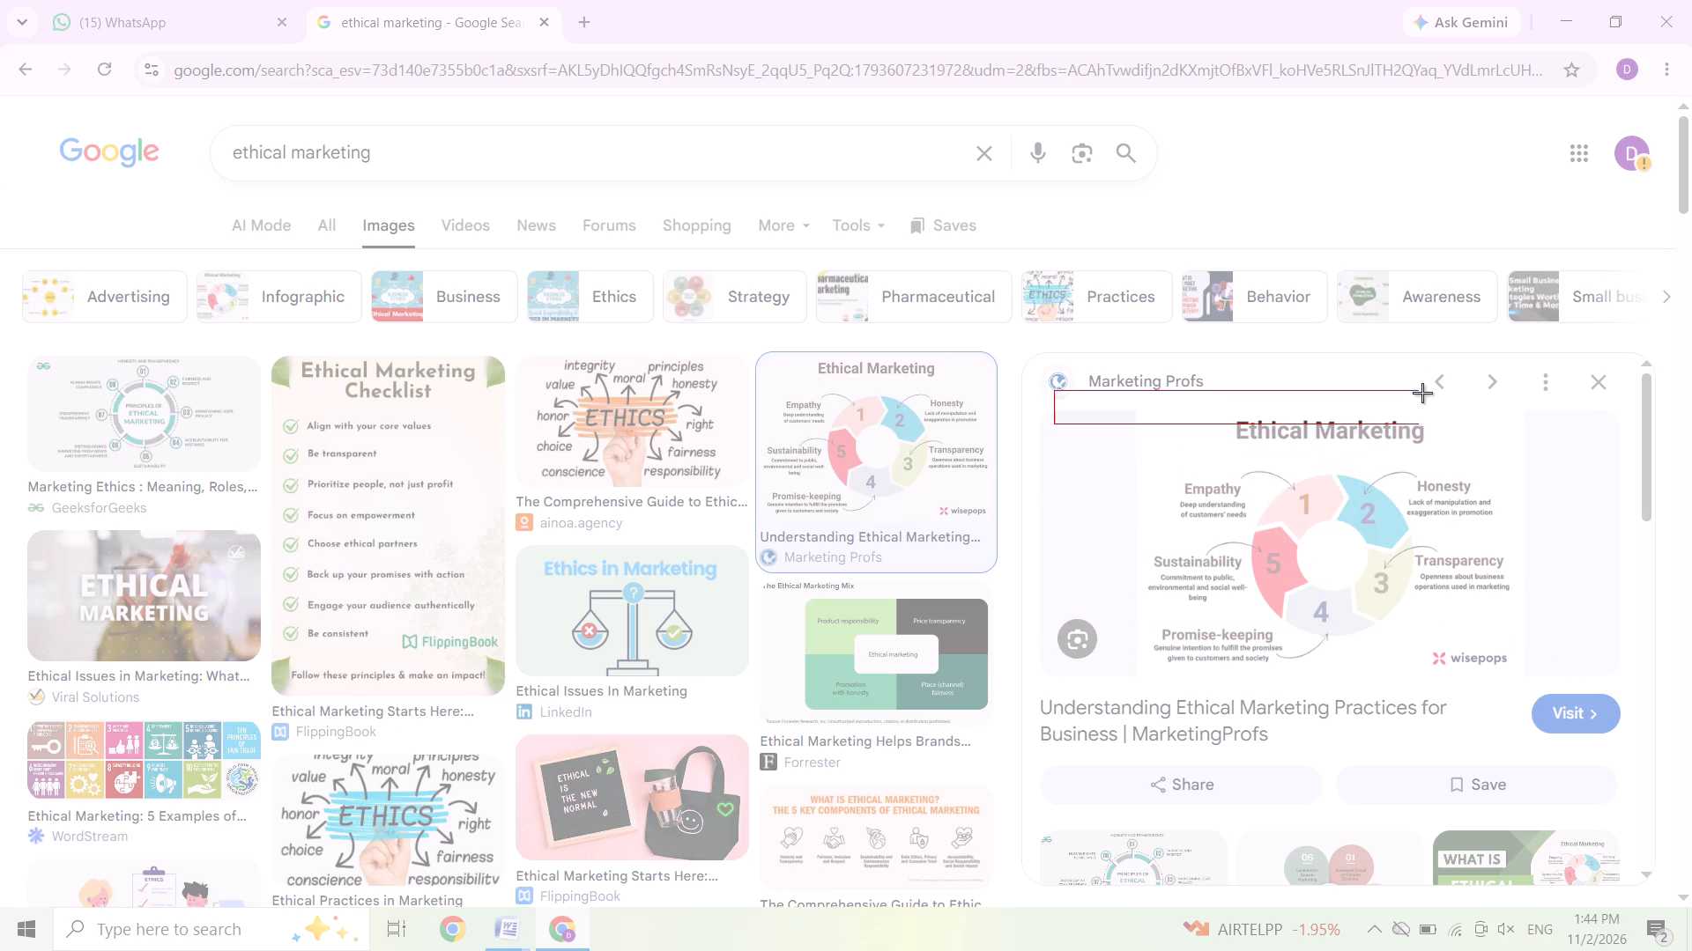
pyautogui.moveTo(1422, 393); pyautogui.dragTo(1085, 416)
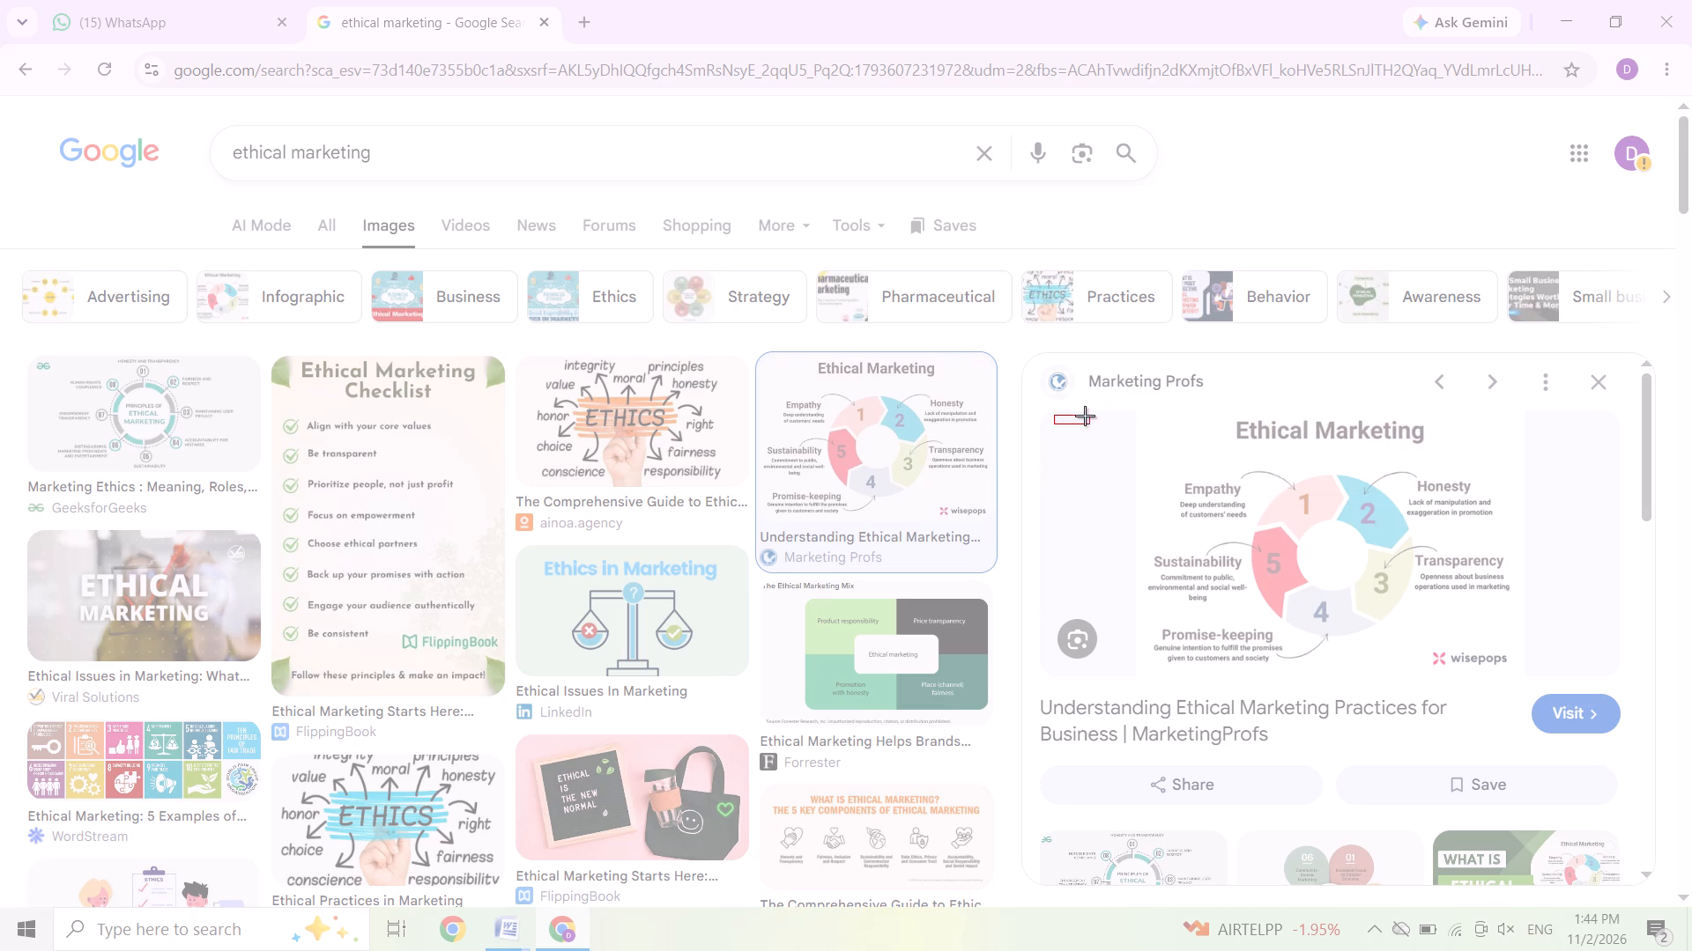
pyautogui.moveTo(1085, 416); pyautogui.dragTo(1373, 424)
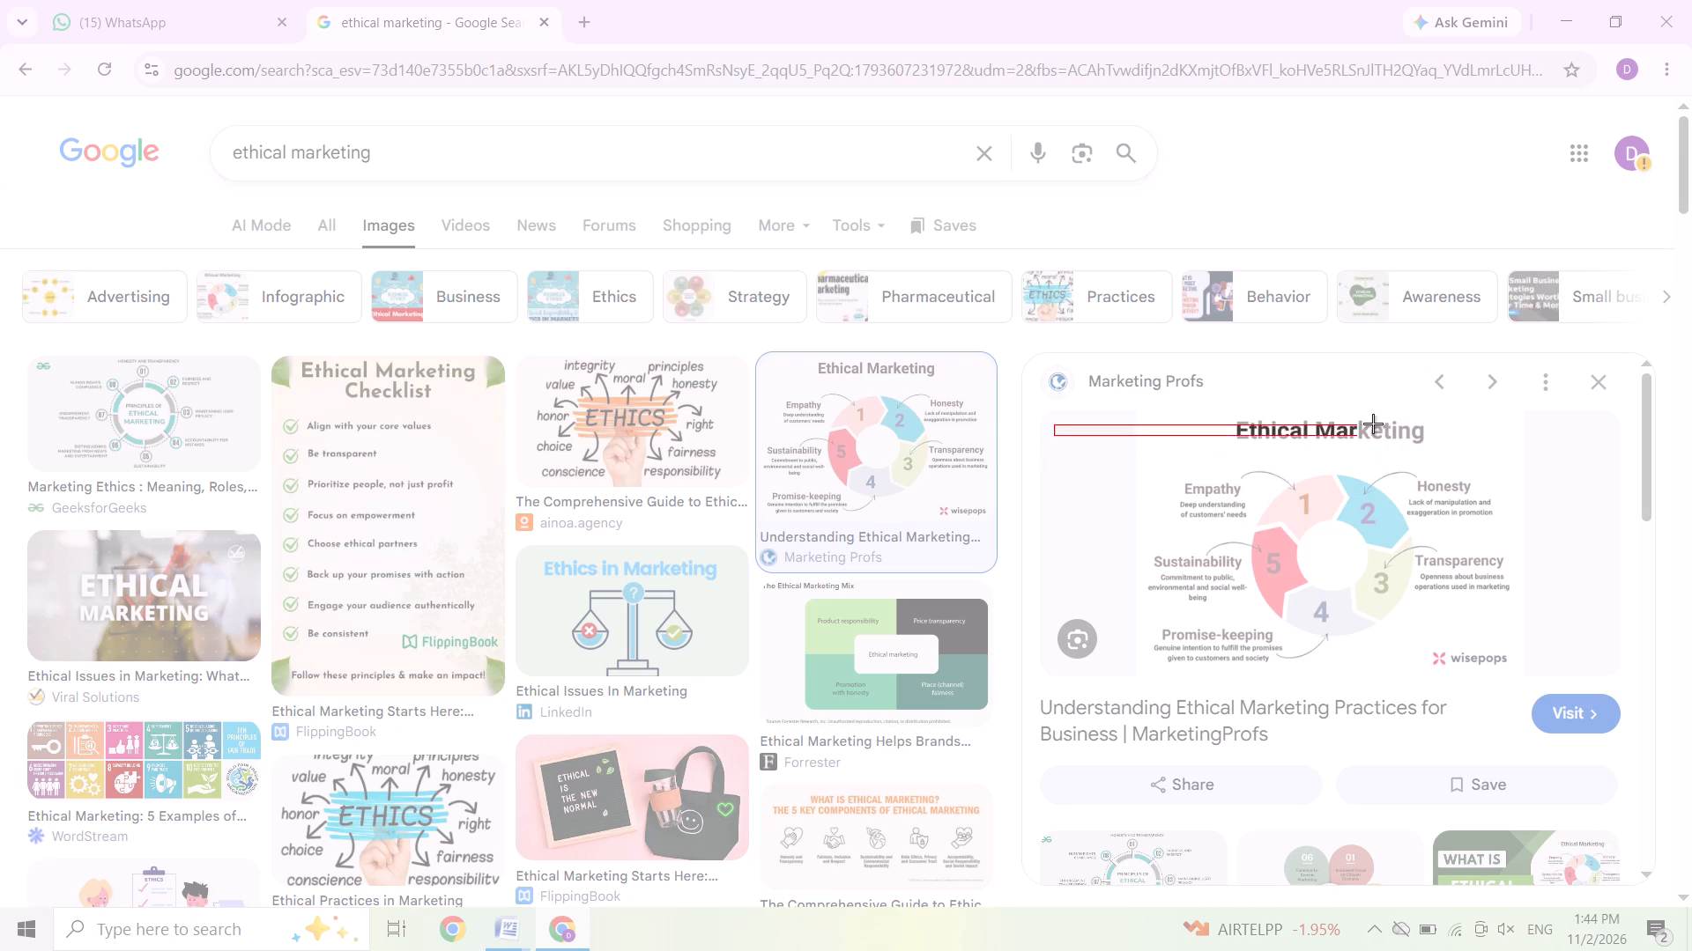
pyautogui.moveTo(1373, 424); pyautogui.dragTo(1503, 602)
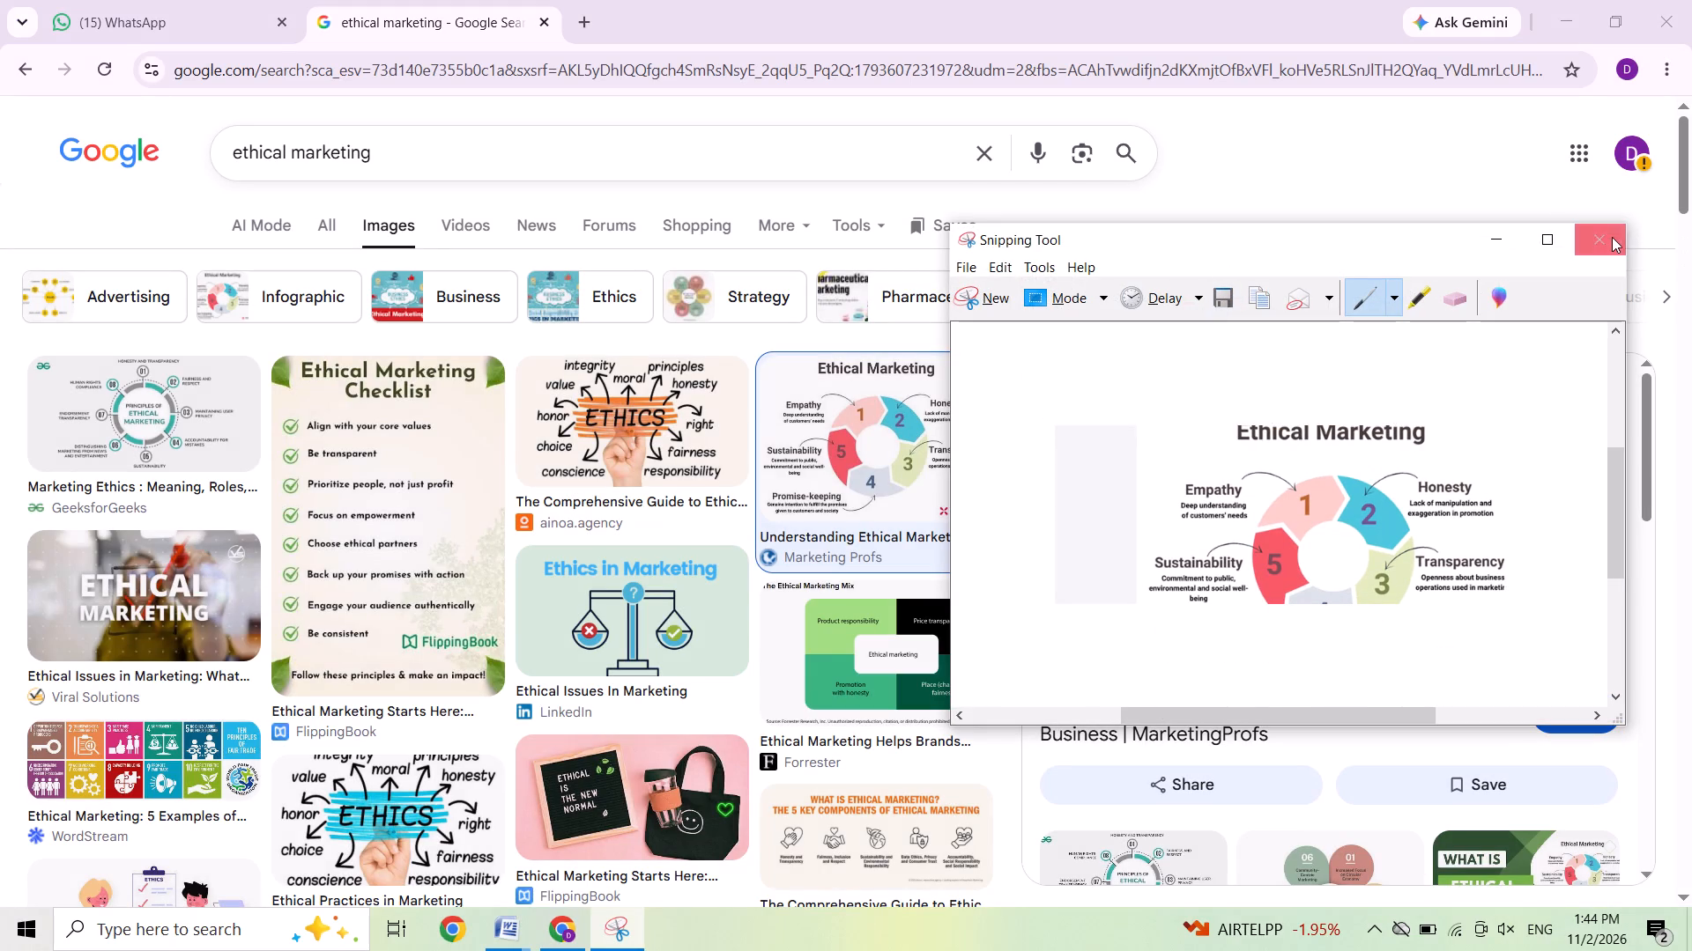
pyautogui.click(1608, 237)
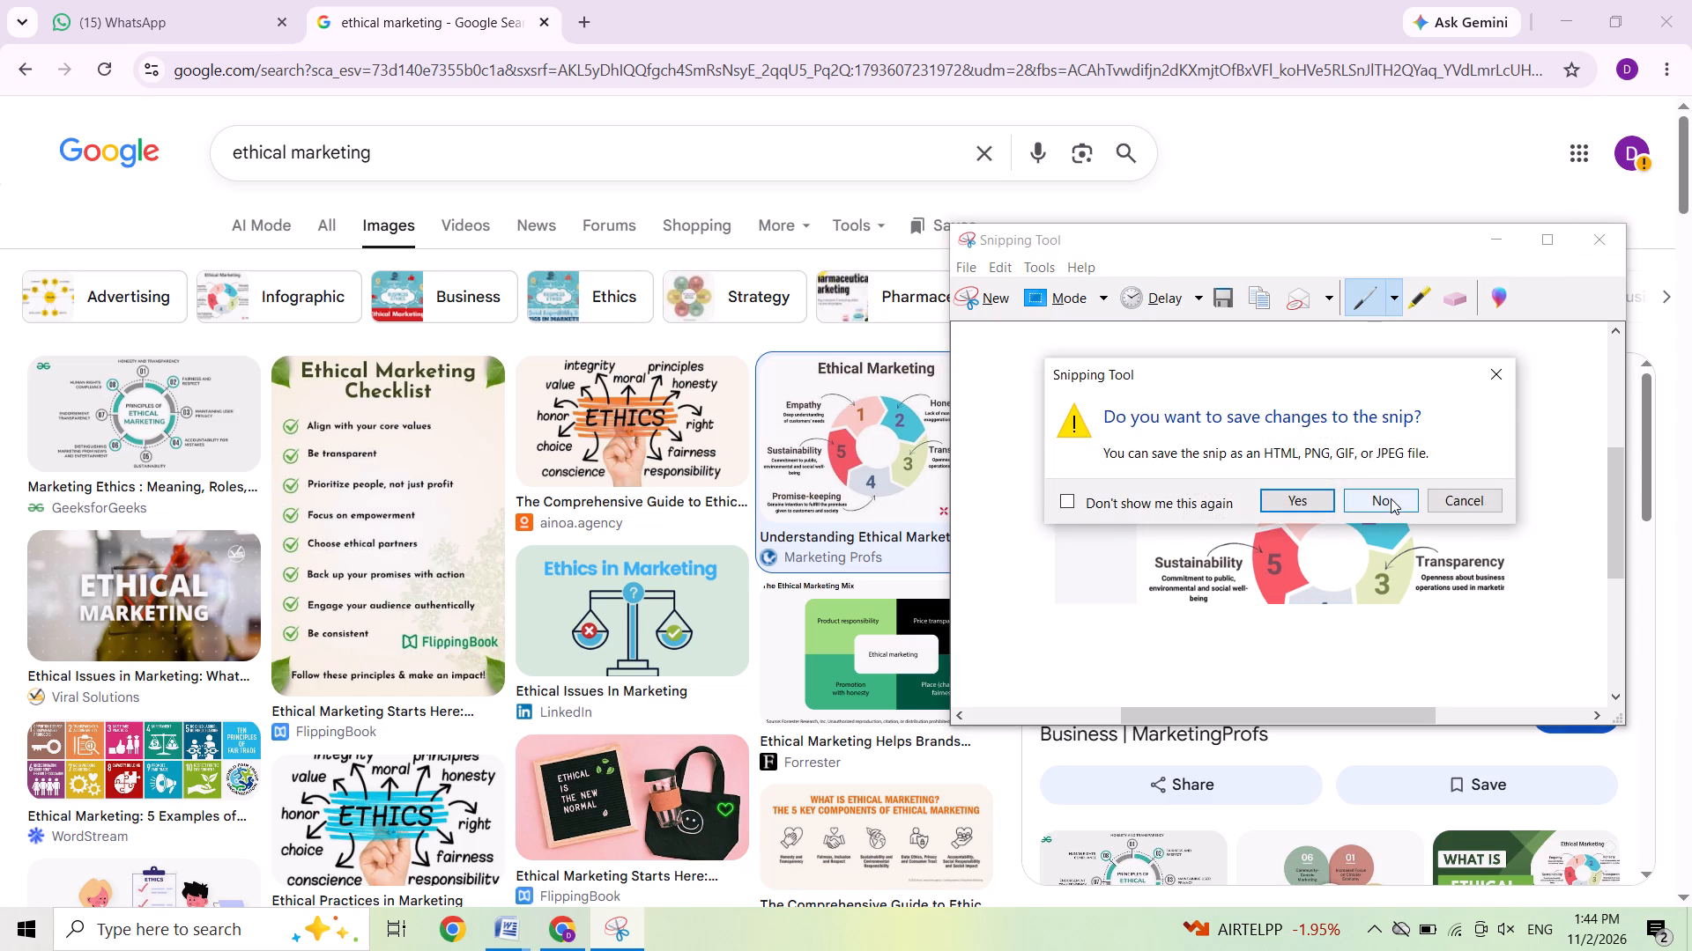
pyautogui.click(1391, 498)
# Capture the whole previewed Ethical Marketing wheel diagram, from its title to the wisepops logo, as a rectangular snip in Snipping Tool.
pyautogui.click(220, 950)
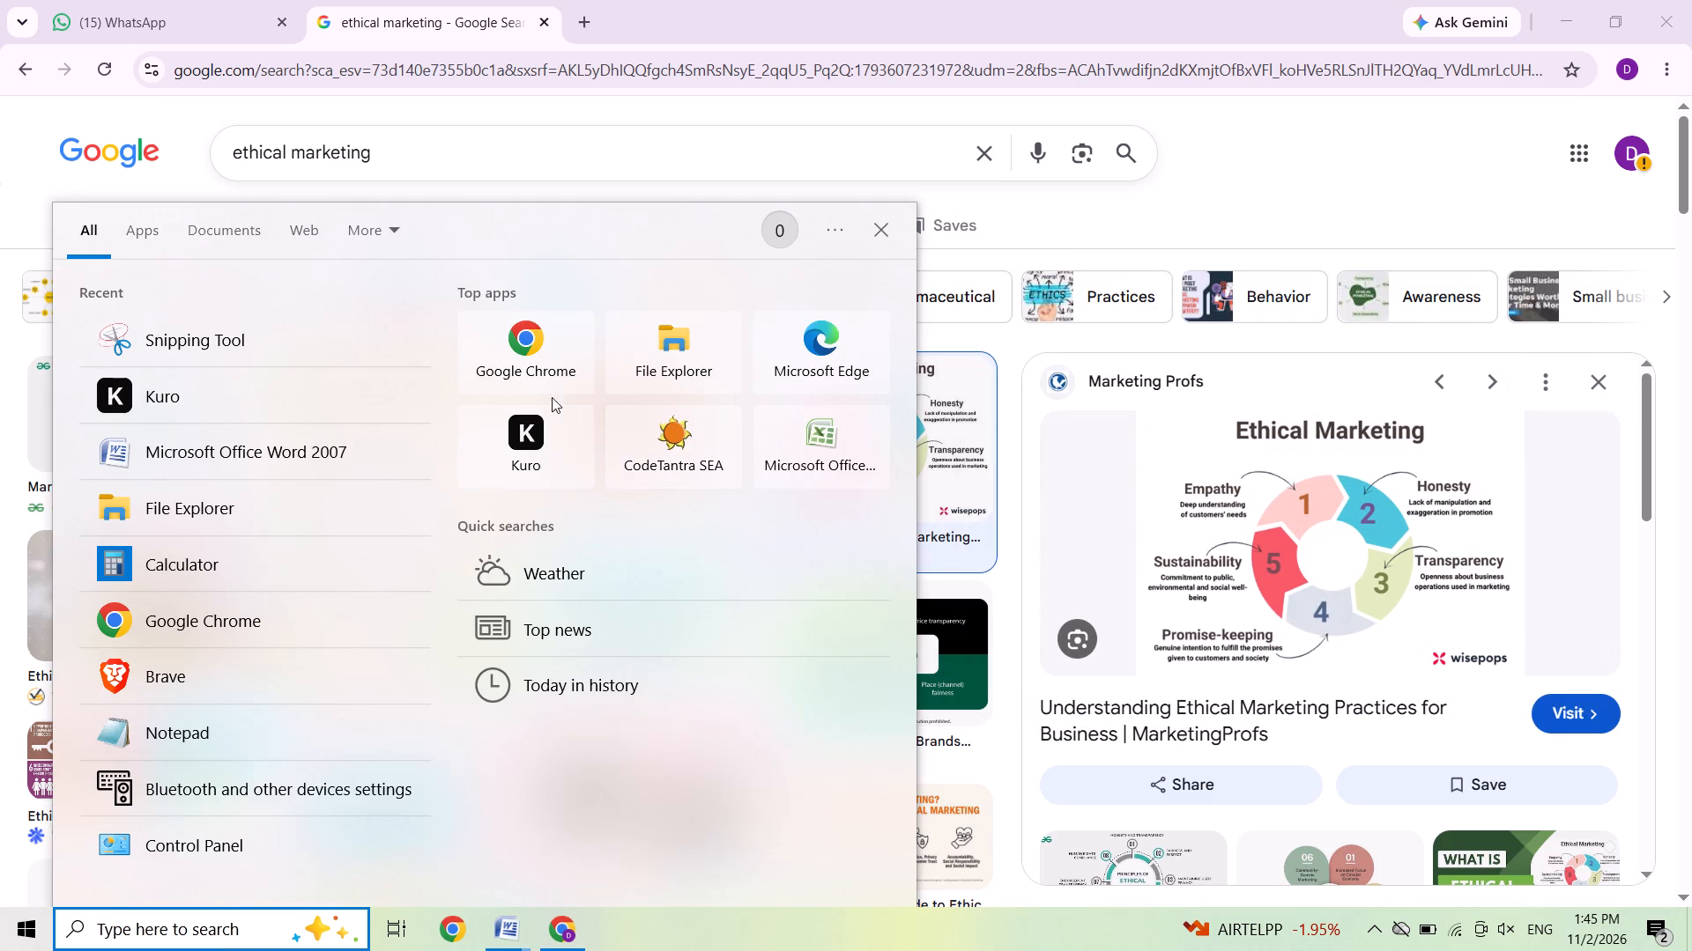
pyautogui.click(240, 355)
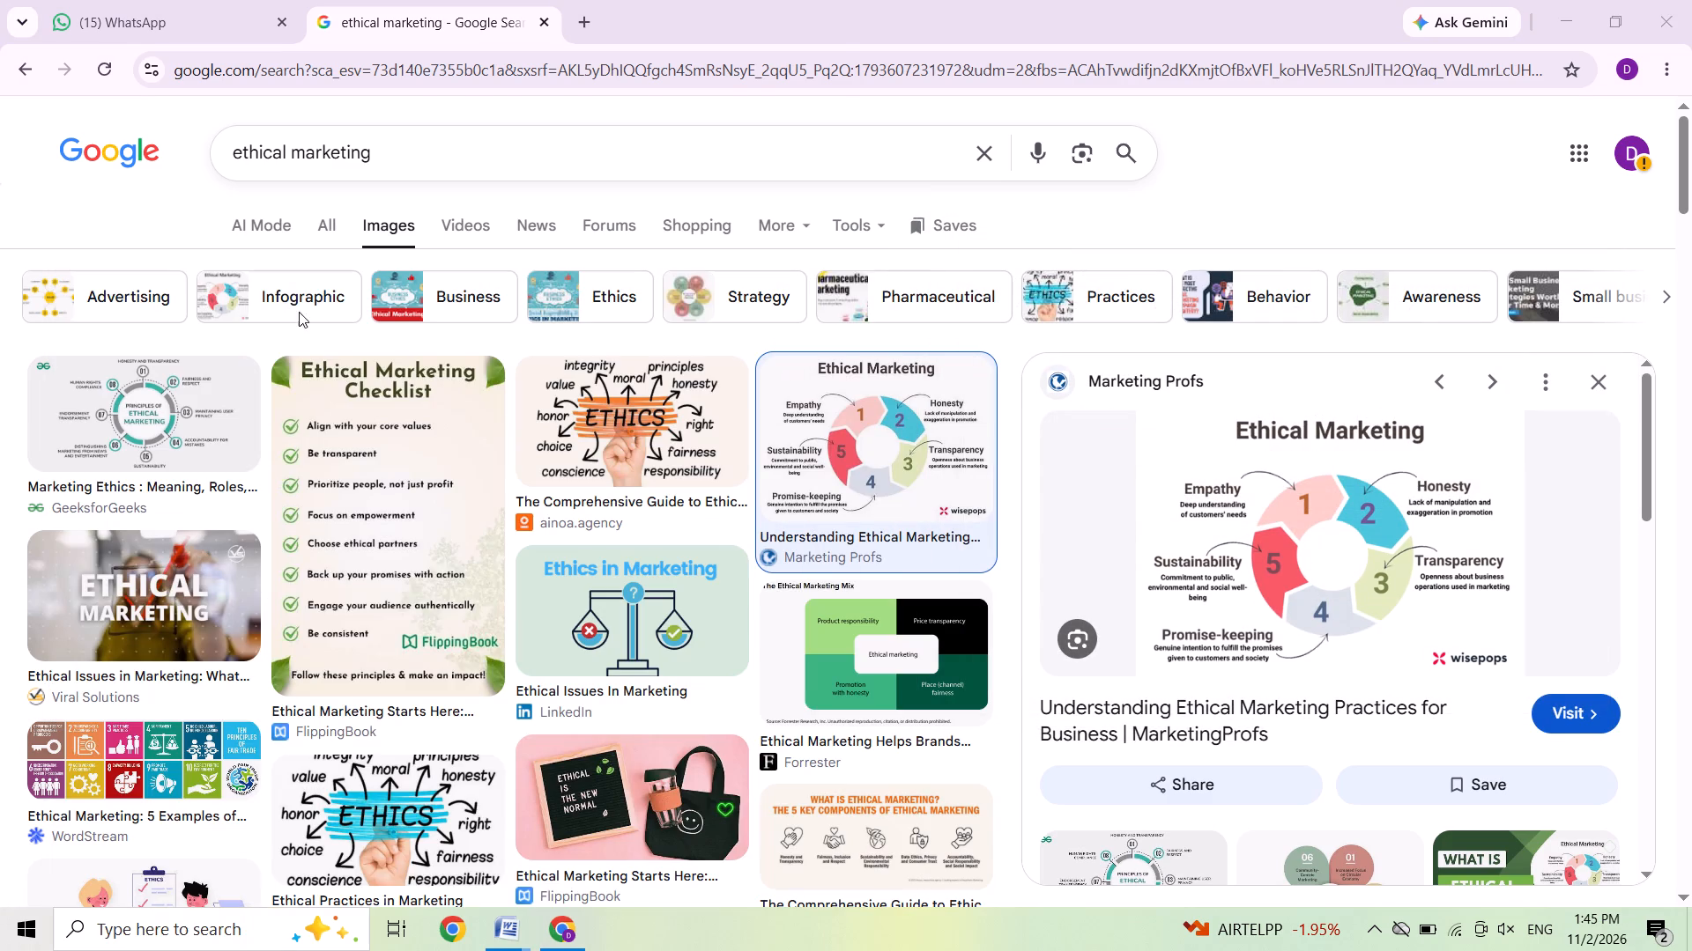
pyautogui.click(565, 42)
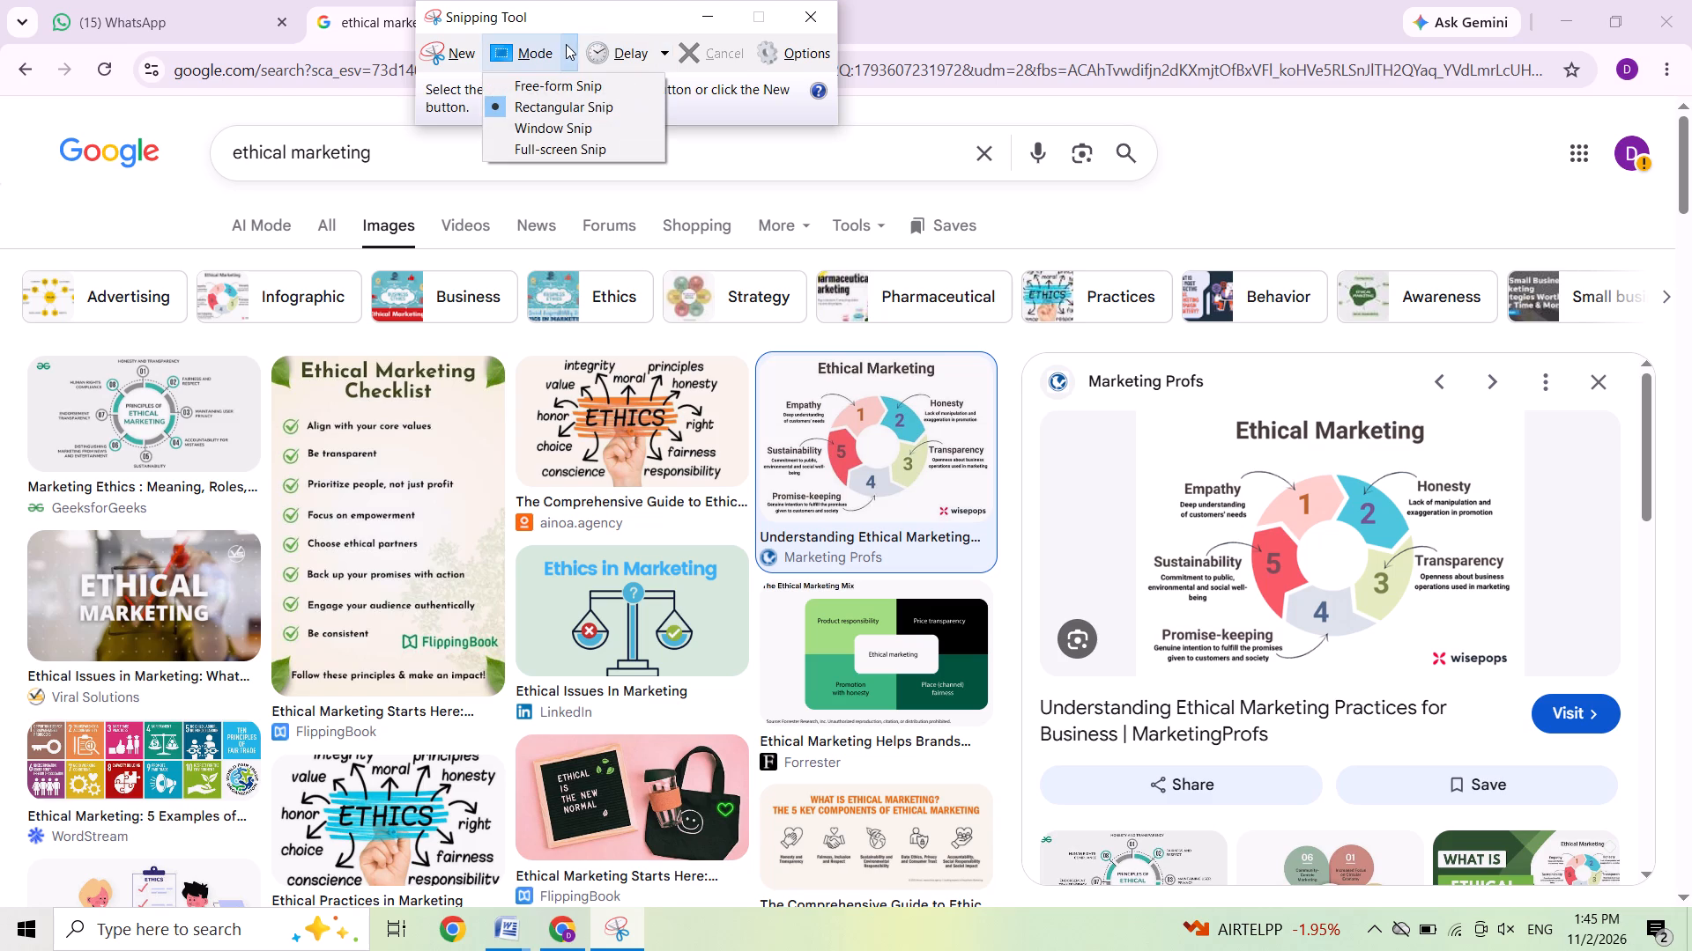
pyautogui.click(567, 100)
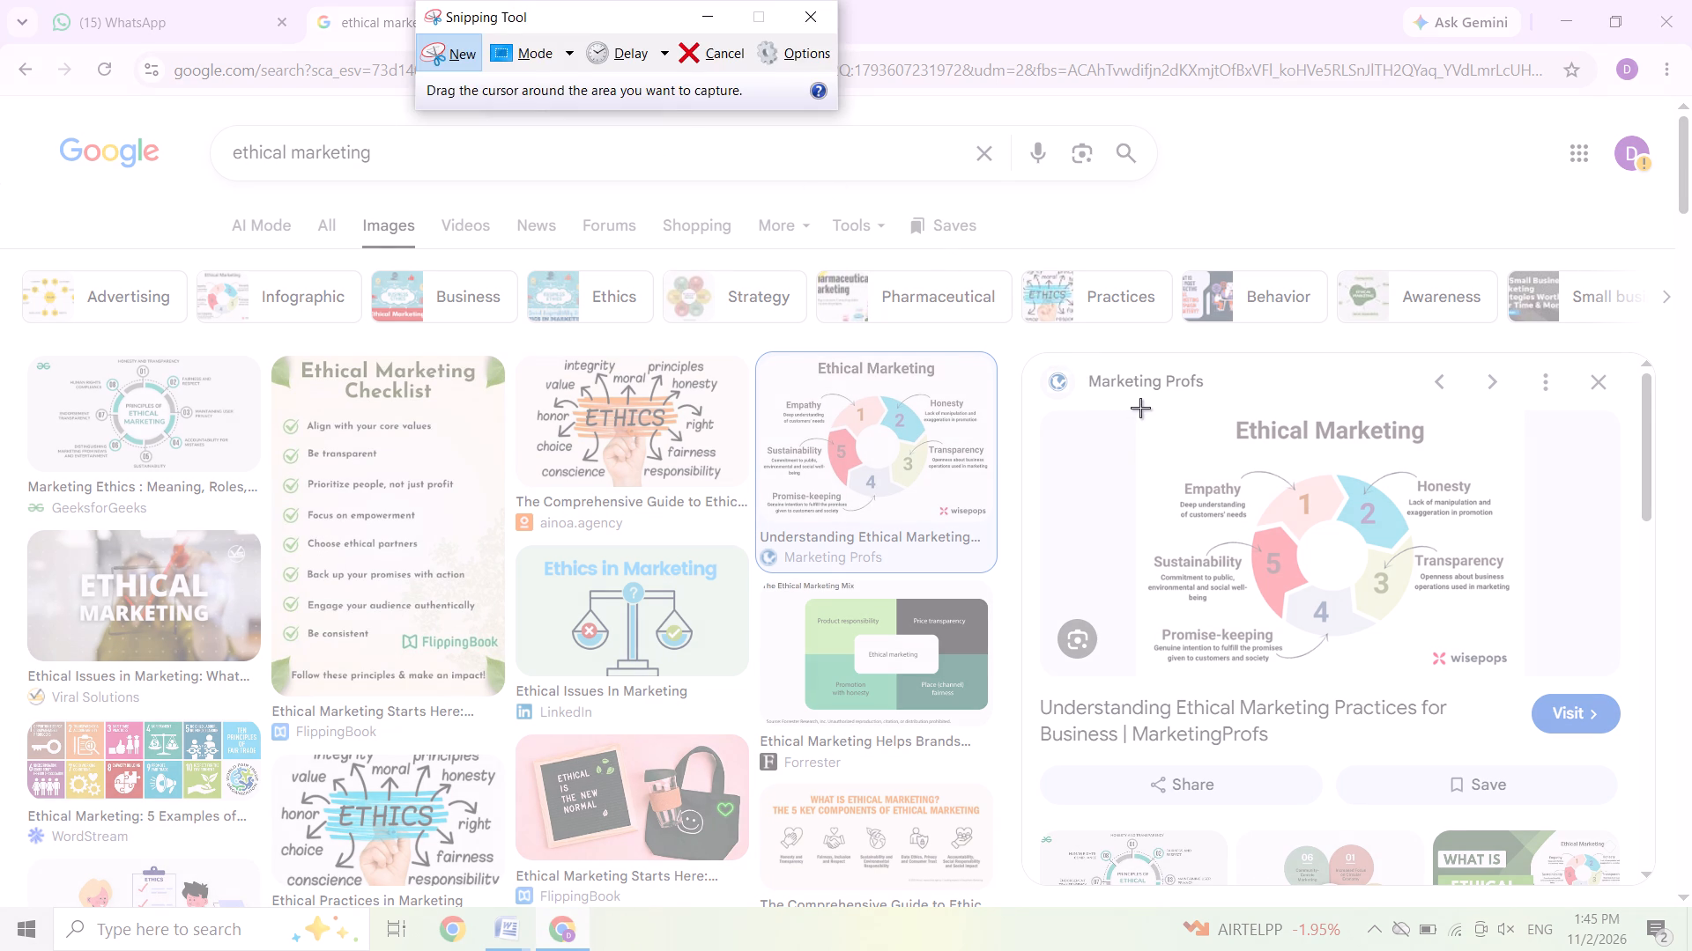
pyautogui.moveTo(1140, 408); pyautogui.dragTo(1335, 468)
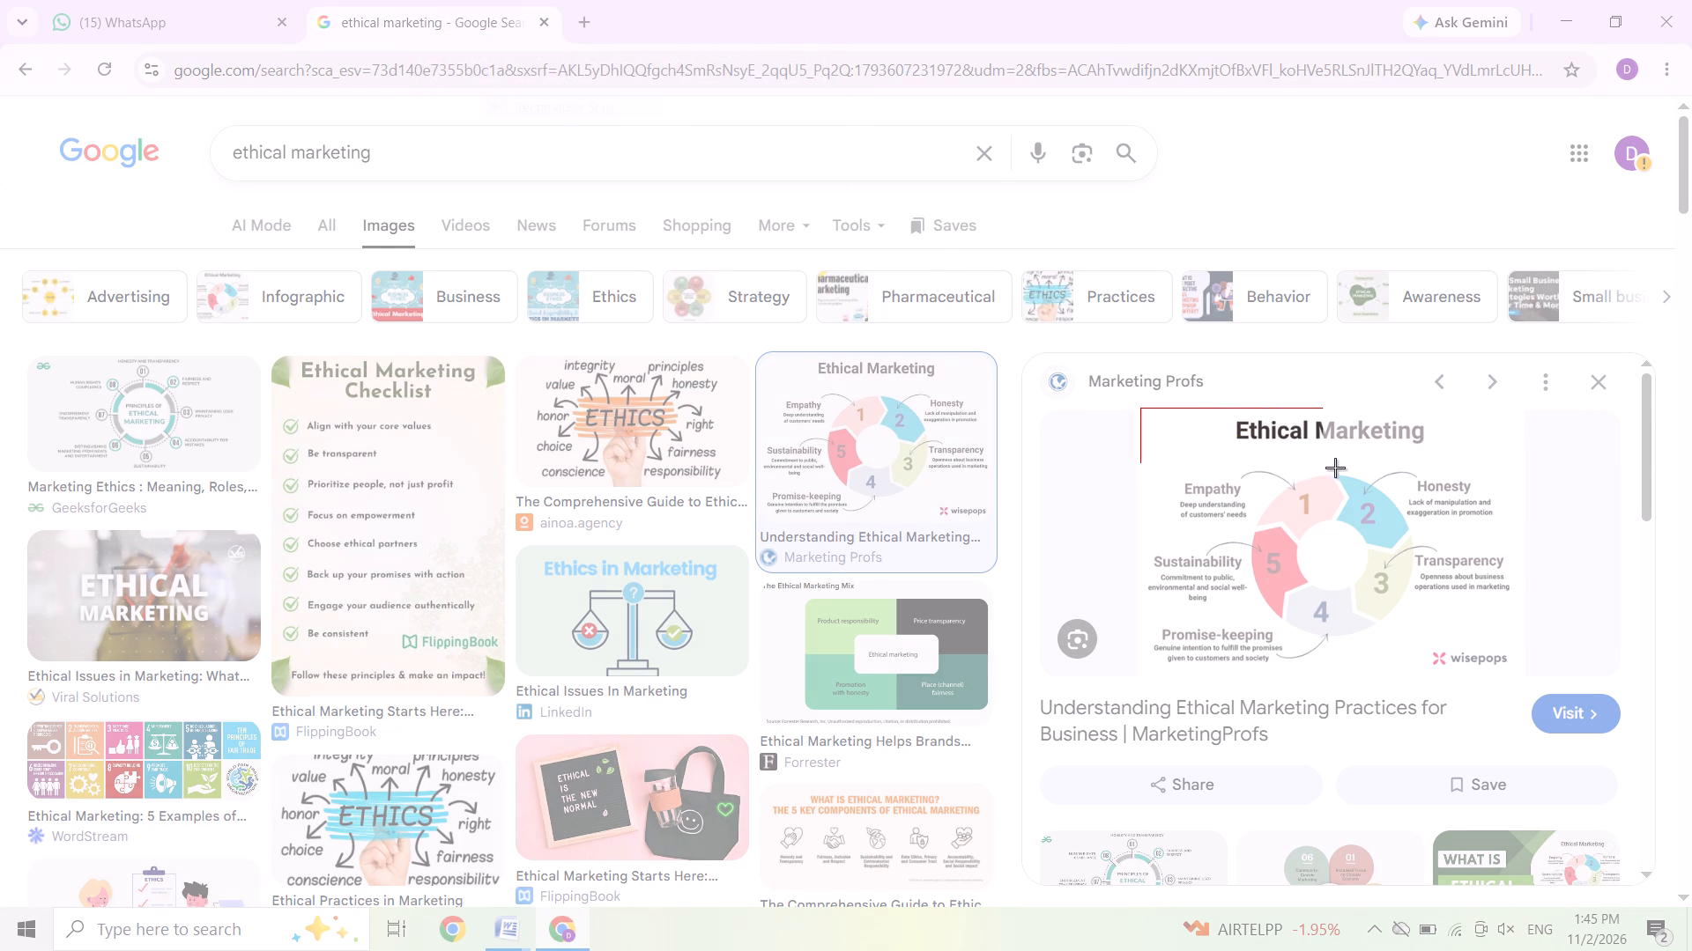
pyautogui.moveTo(1335, 468); pyautogui.dragTo(1510, 617)
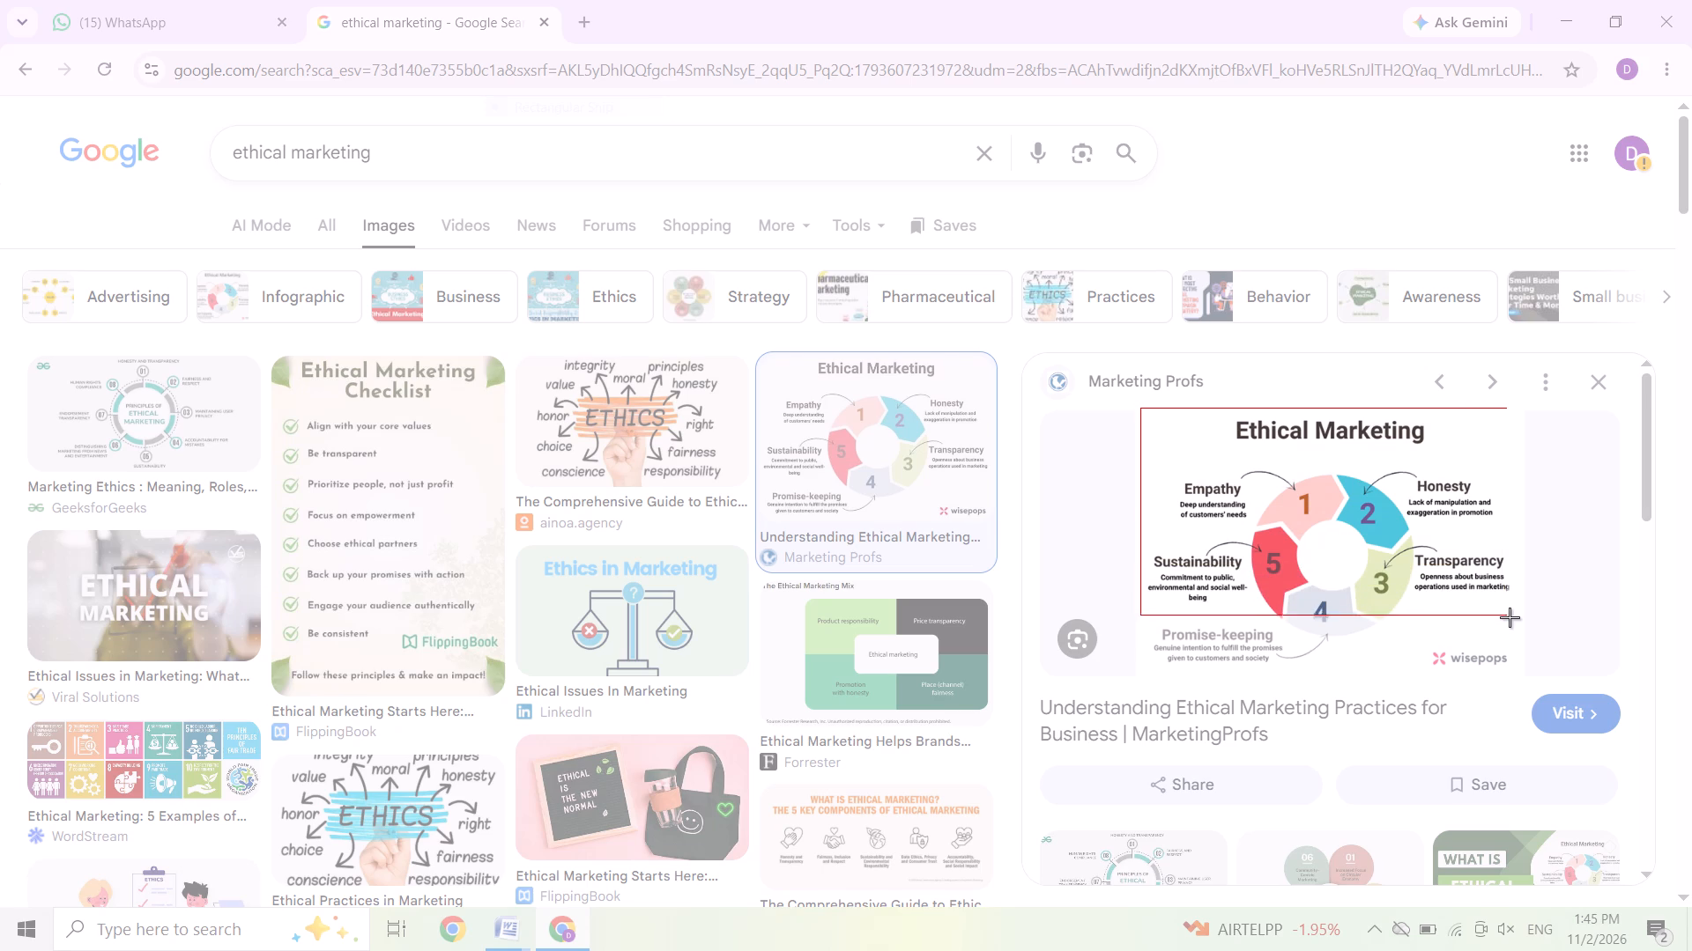
pyautogui.moveTo(1510, 617); pyautogui.dragTo(1506, 656)
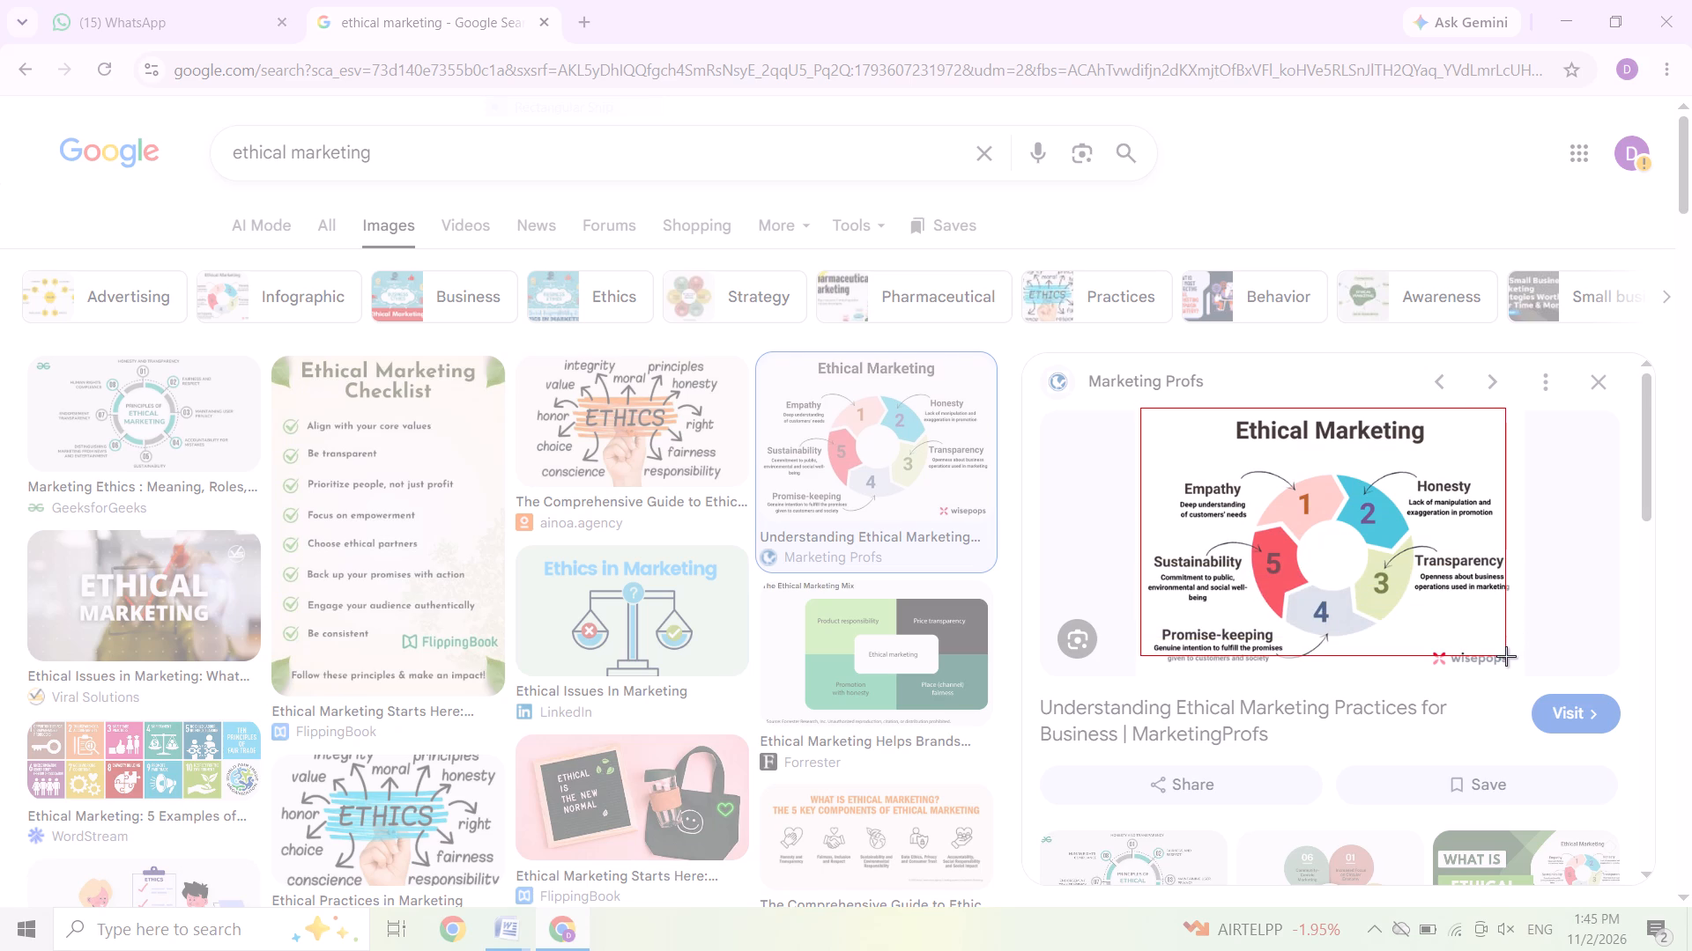
pyautogui.moveTo(1506, 656); pyautogui.dragTo(1520, 673)
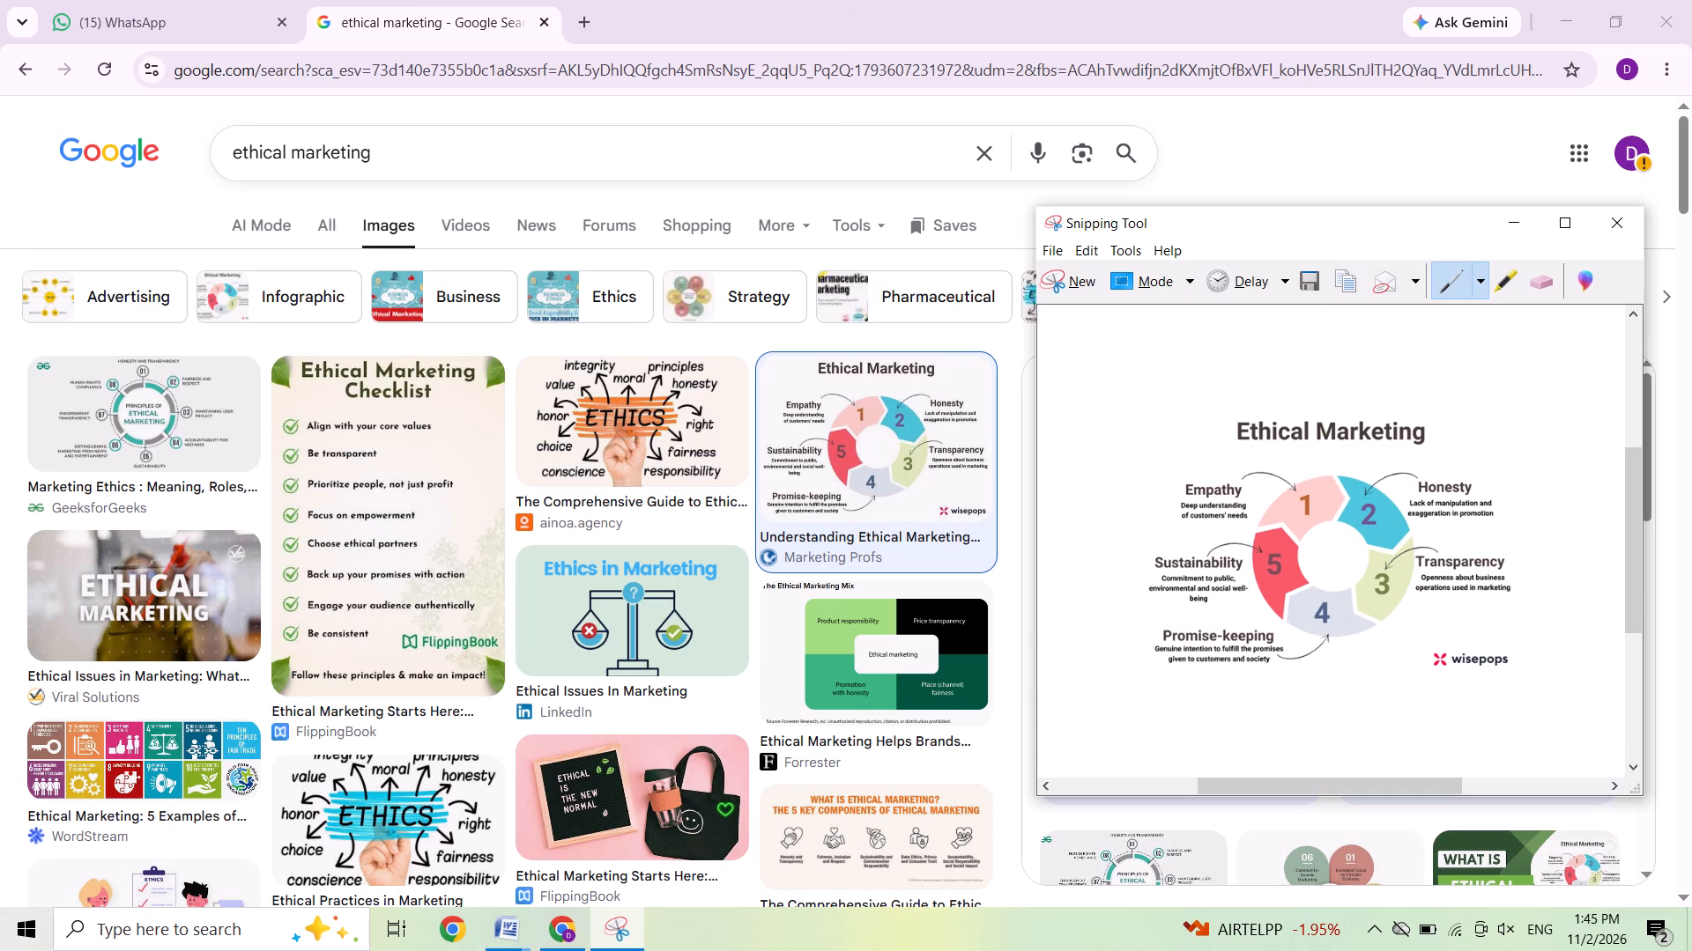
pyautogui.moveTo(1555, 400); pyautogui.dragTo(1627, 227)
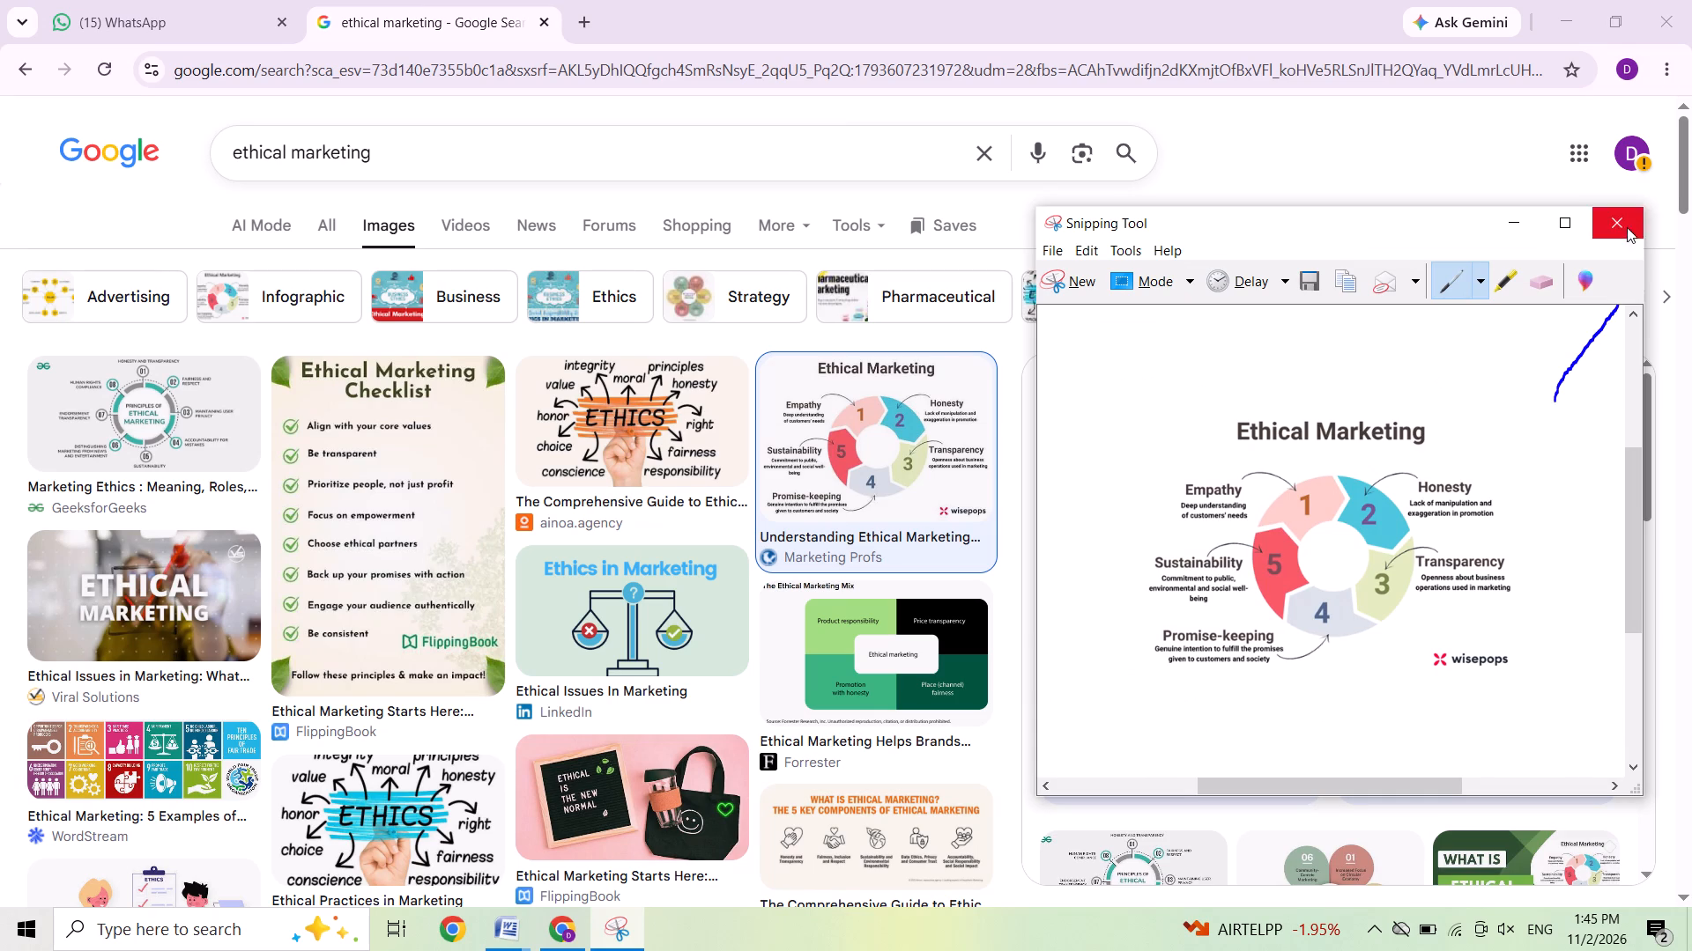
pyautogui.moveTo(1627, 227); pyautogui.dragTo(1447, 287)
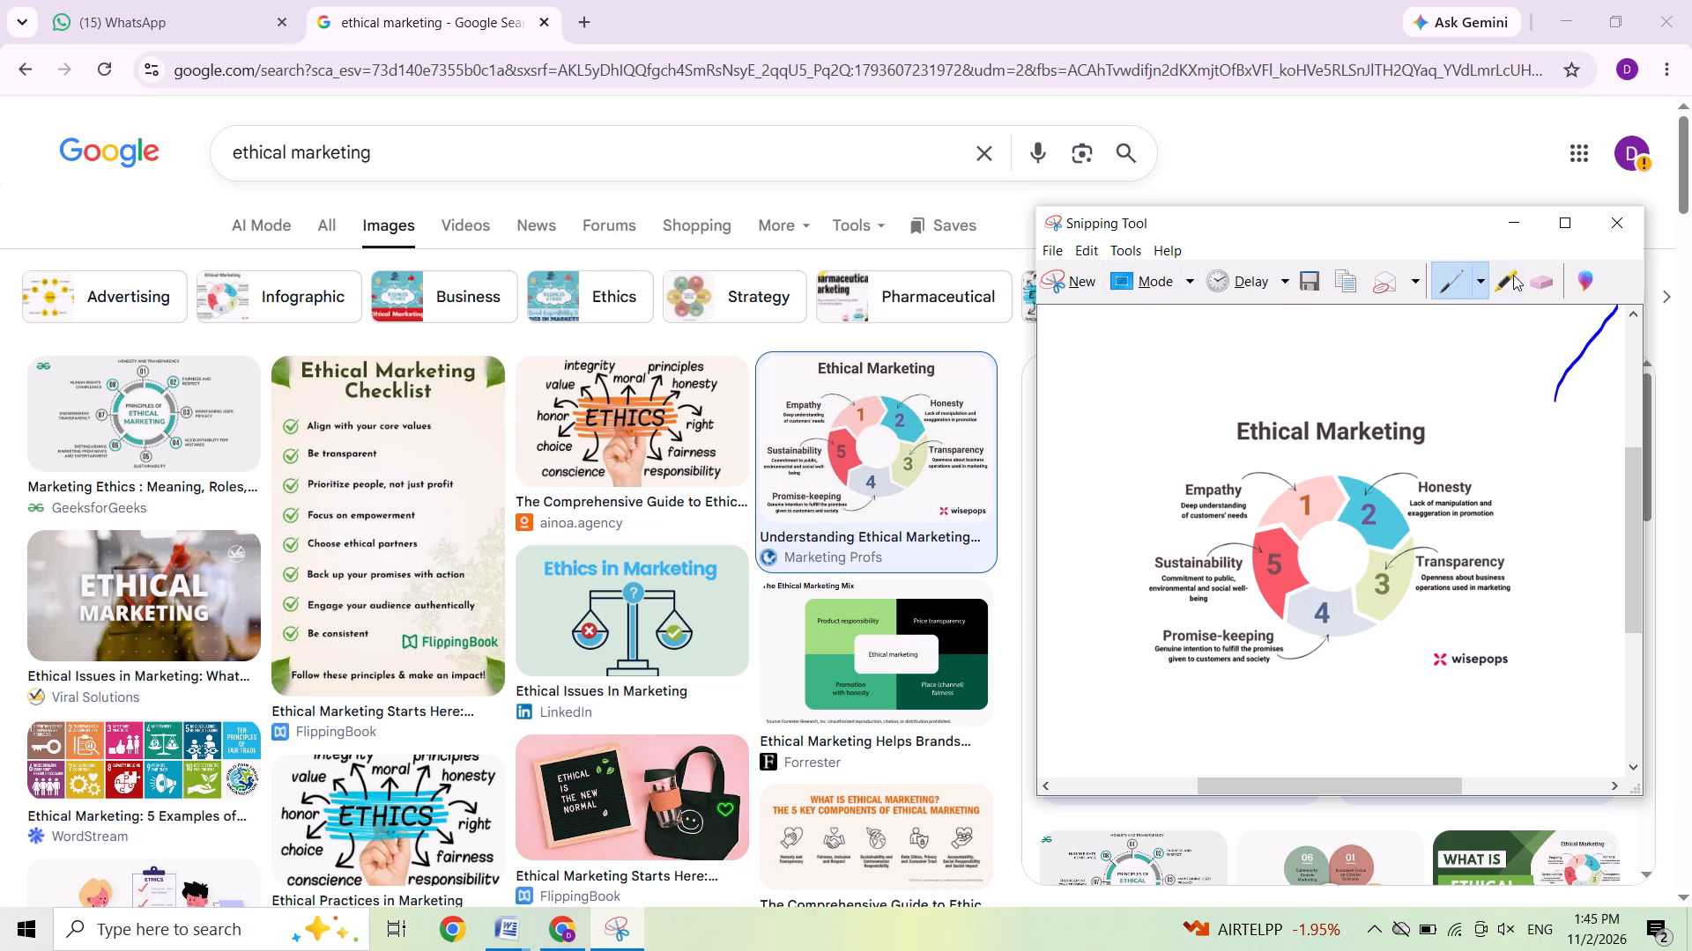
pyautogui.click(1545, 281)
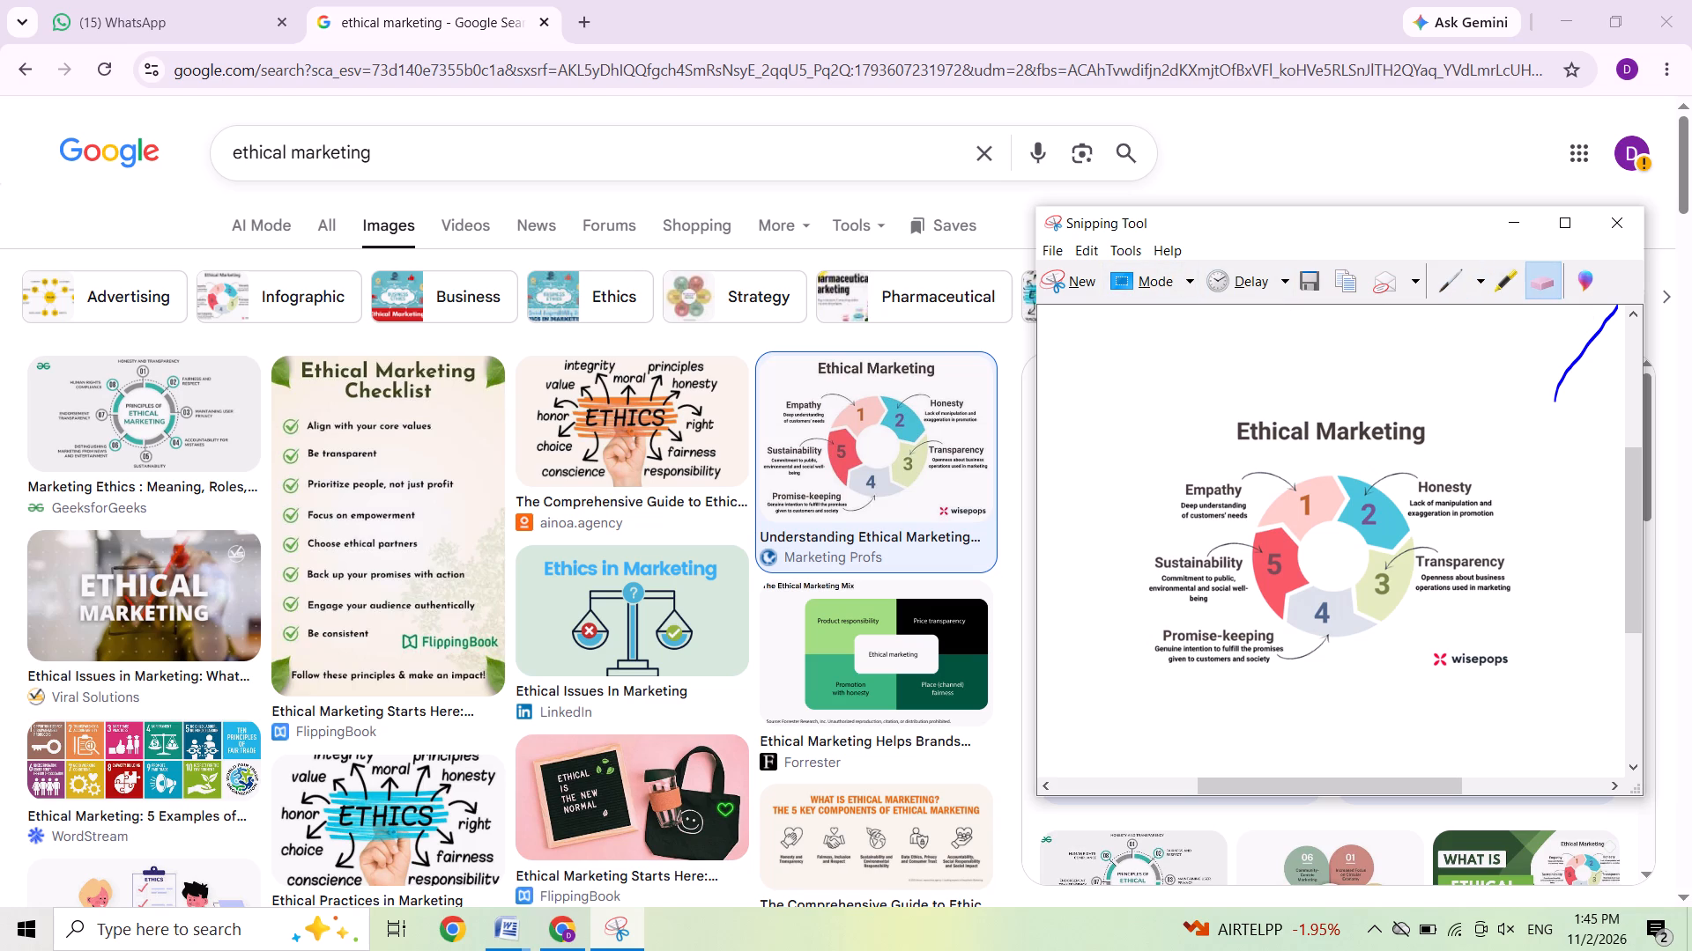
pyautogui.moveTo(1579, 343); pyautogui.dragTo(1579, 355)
# Save the snip of the diagram as a JPEG file named "ggc" in the Pictures folder and close Snipping Tool.
pyautogui.click(1624, 218)
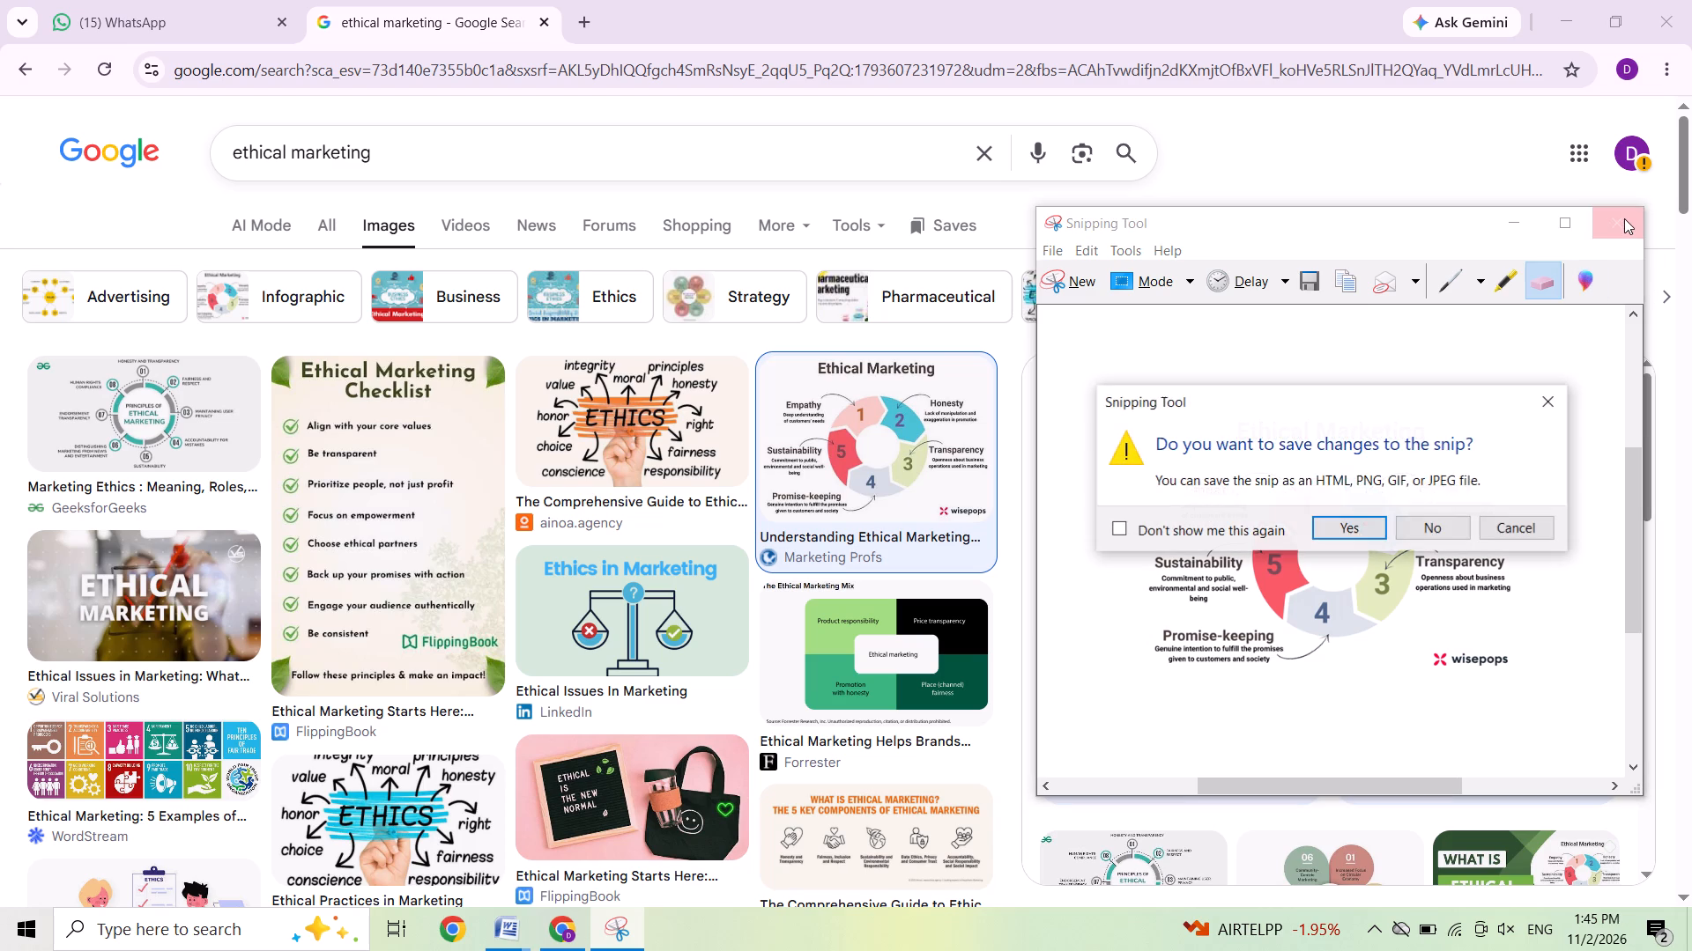
pyautogui.click(1353, 532)
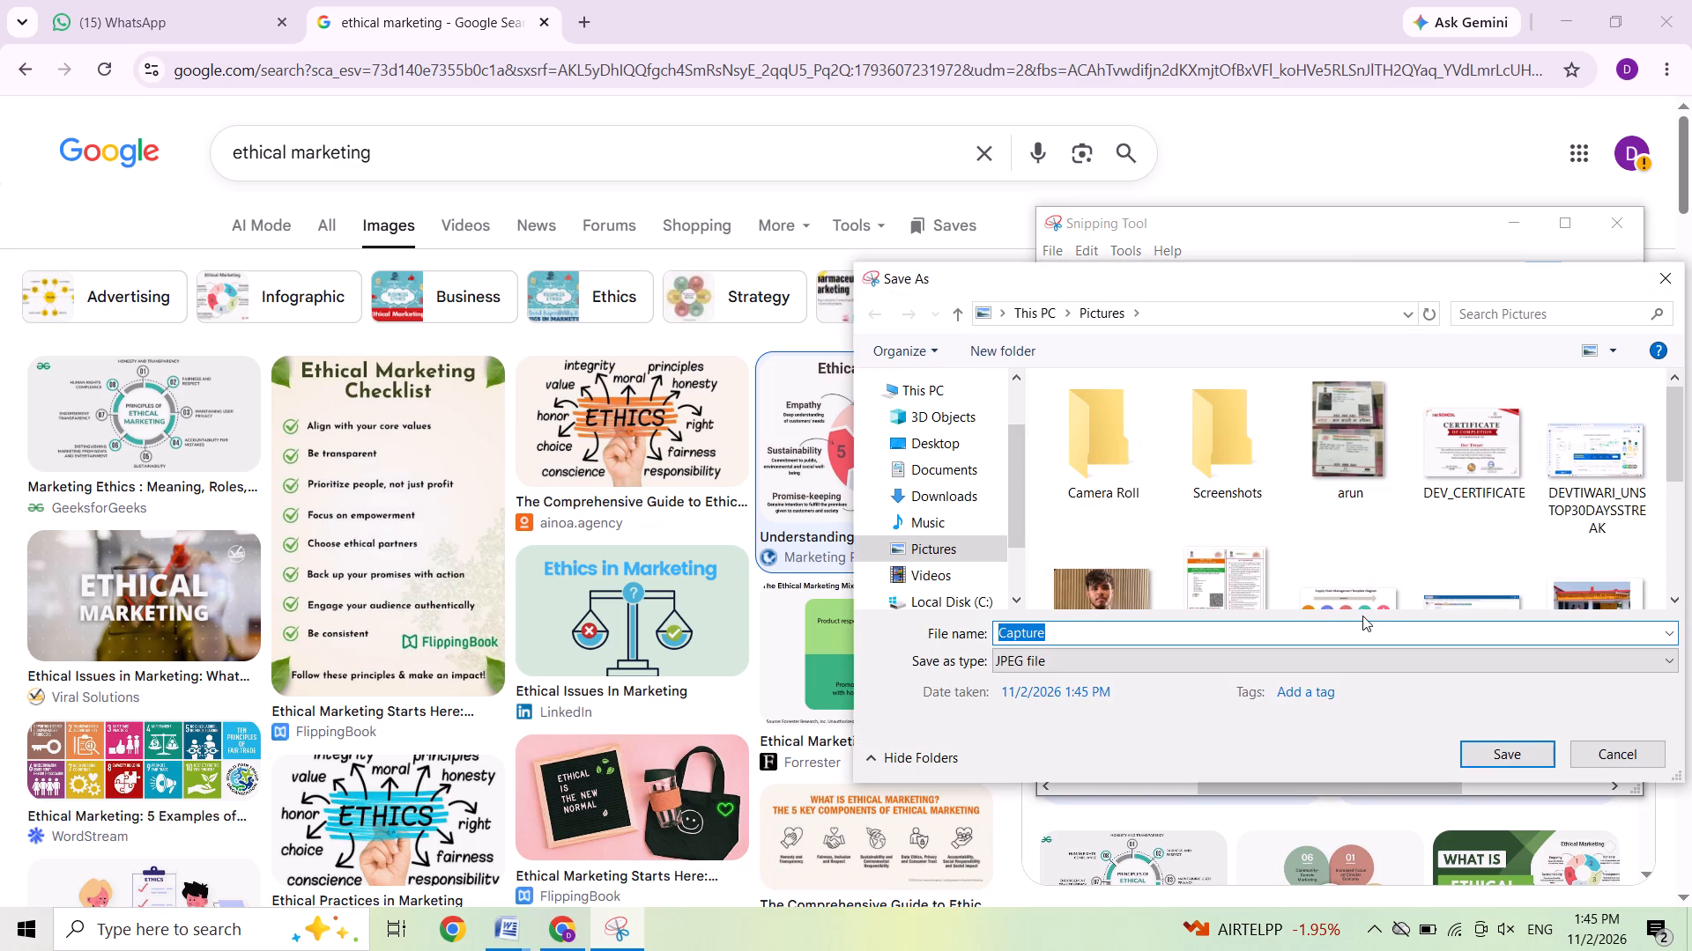
pyautogui.press('BackSpace')
pyautogui.write('ggc')
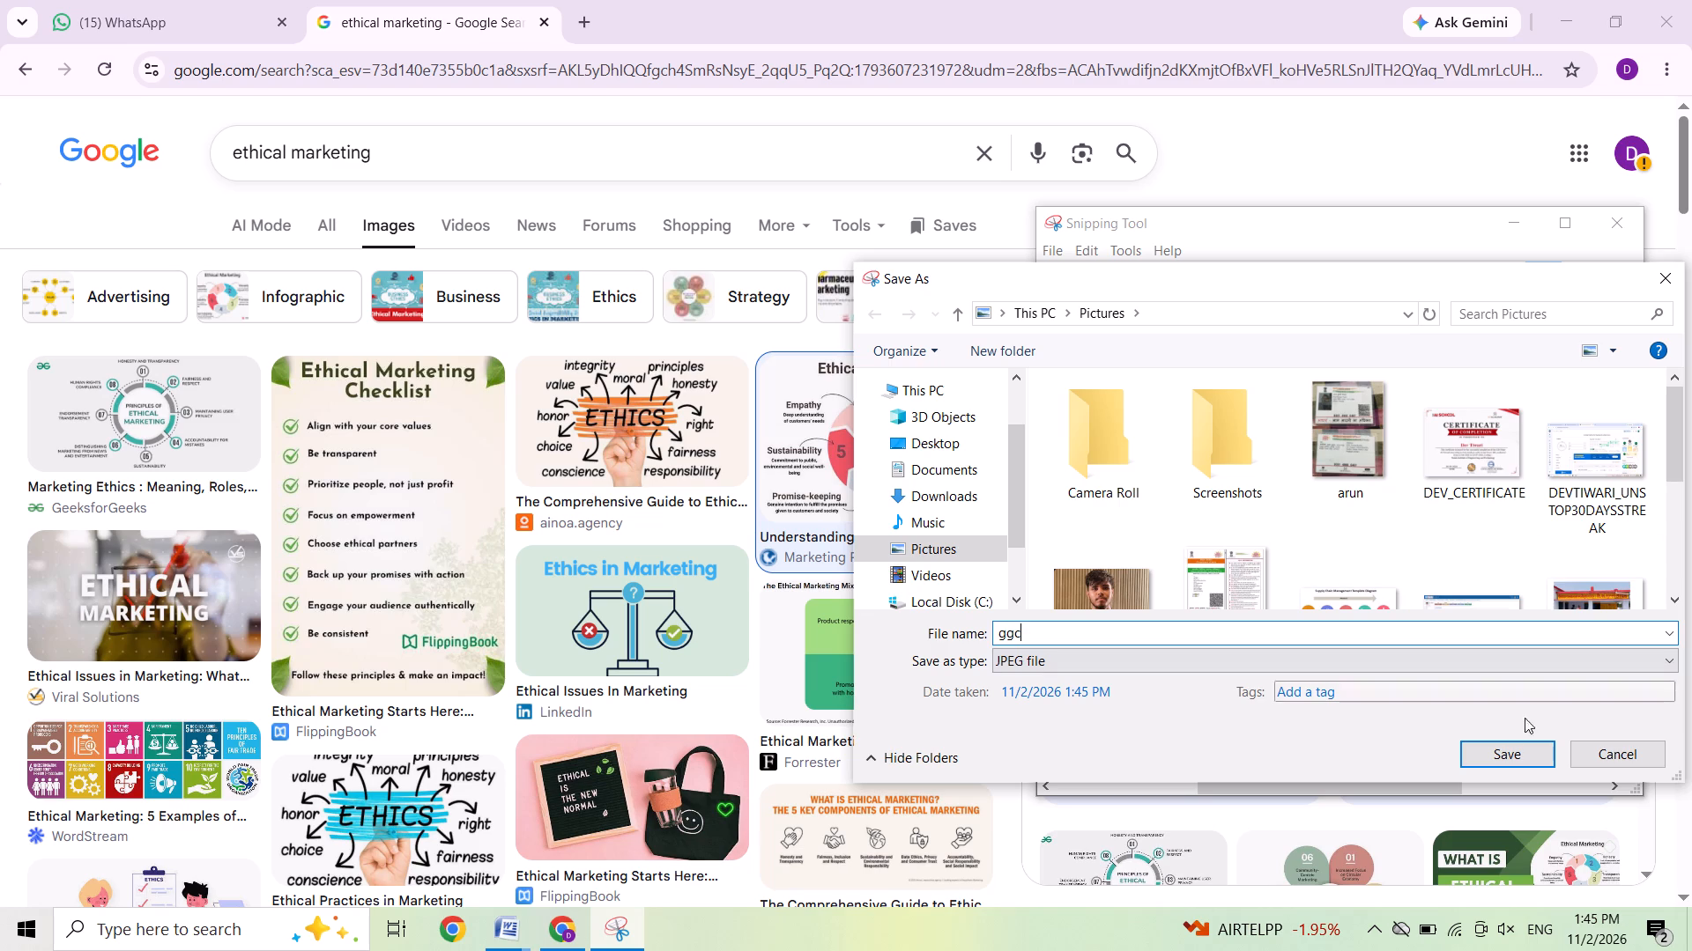
pyautogui.click(1507, 754)
pyautogui.moveTo(1507, 754); pyautogui.dragTo(0, 950)
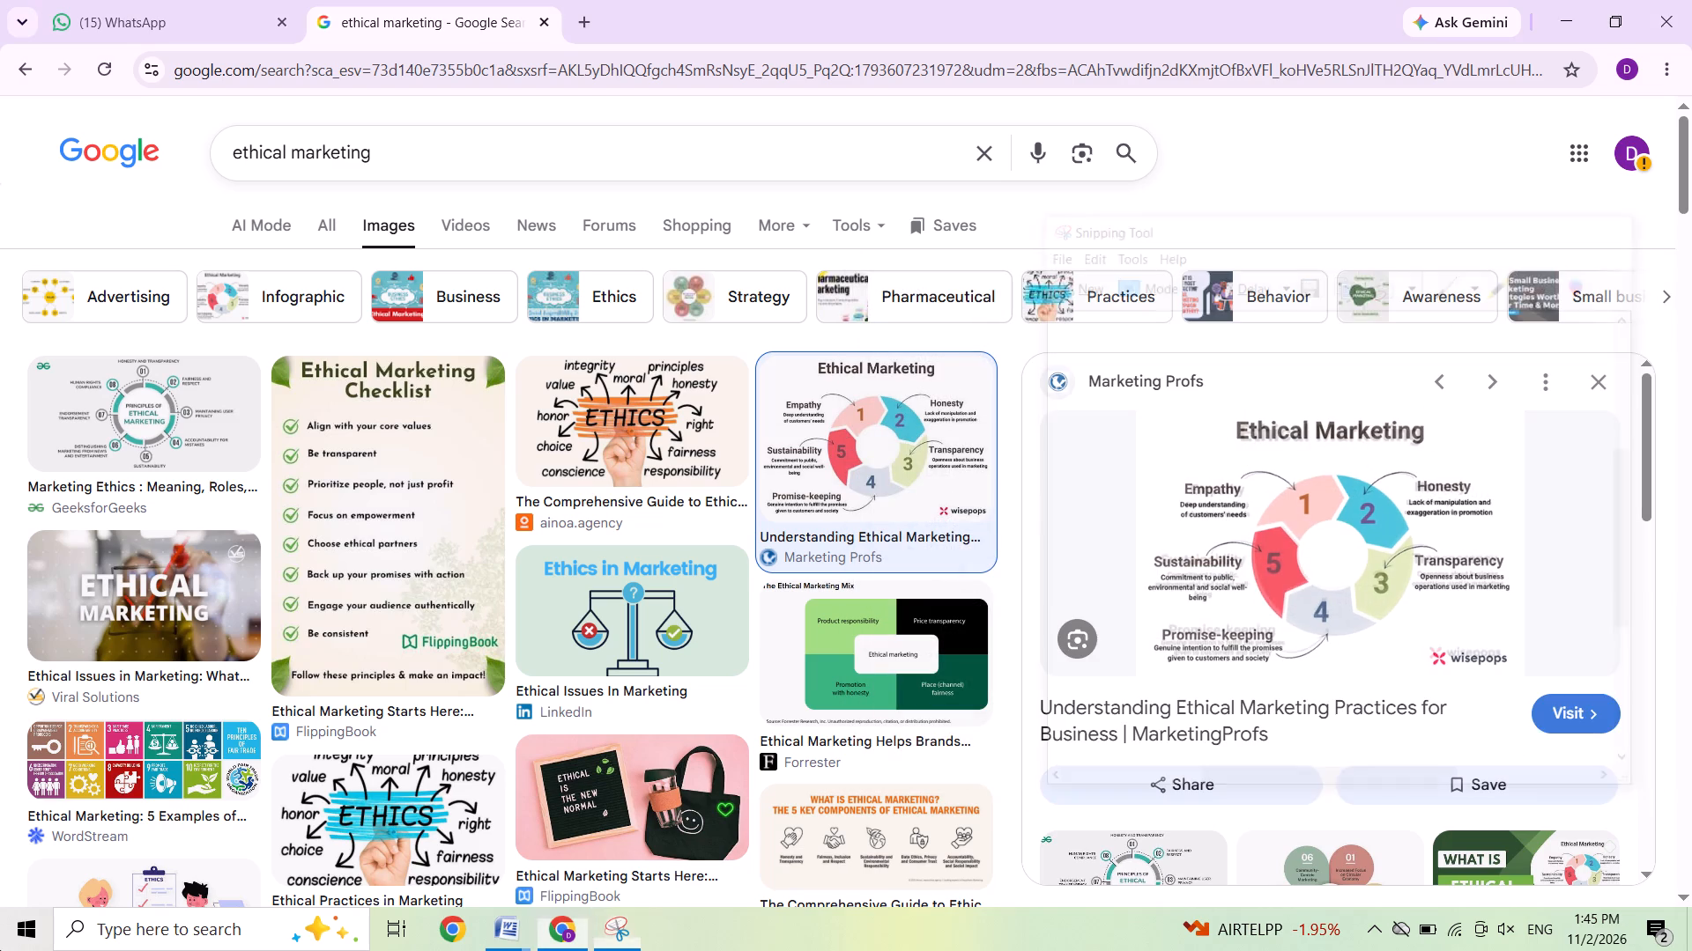
# Switch to the MINOR PROJECT document in Word.
pyautogui.moveTo(0, 950); pyautogui.dragTo(0, 947)
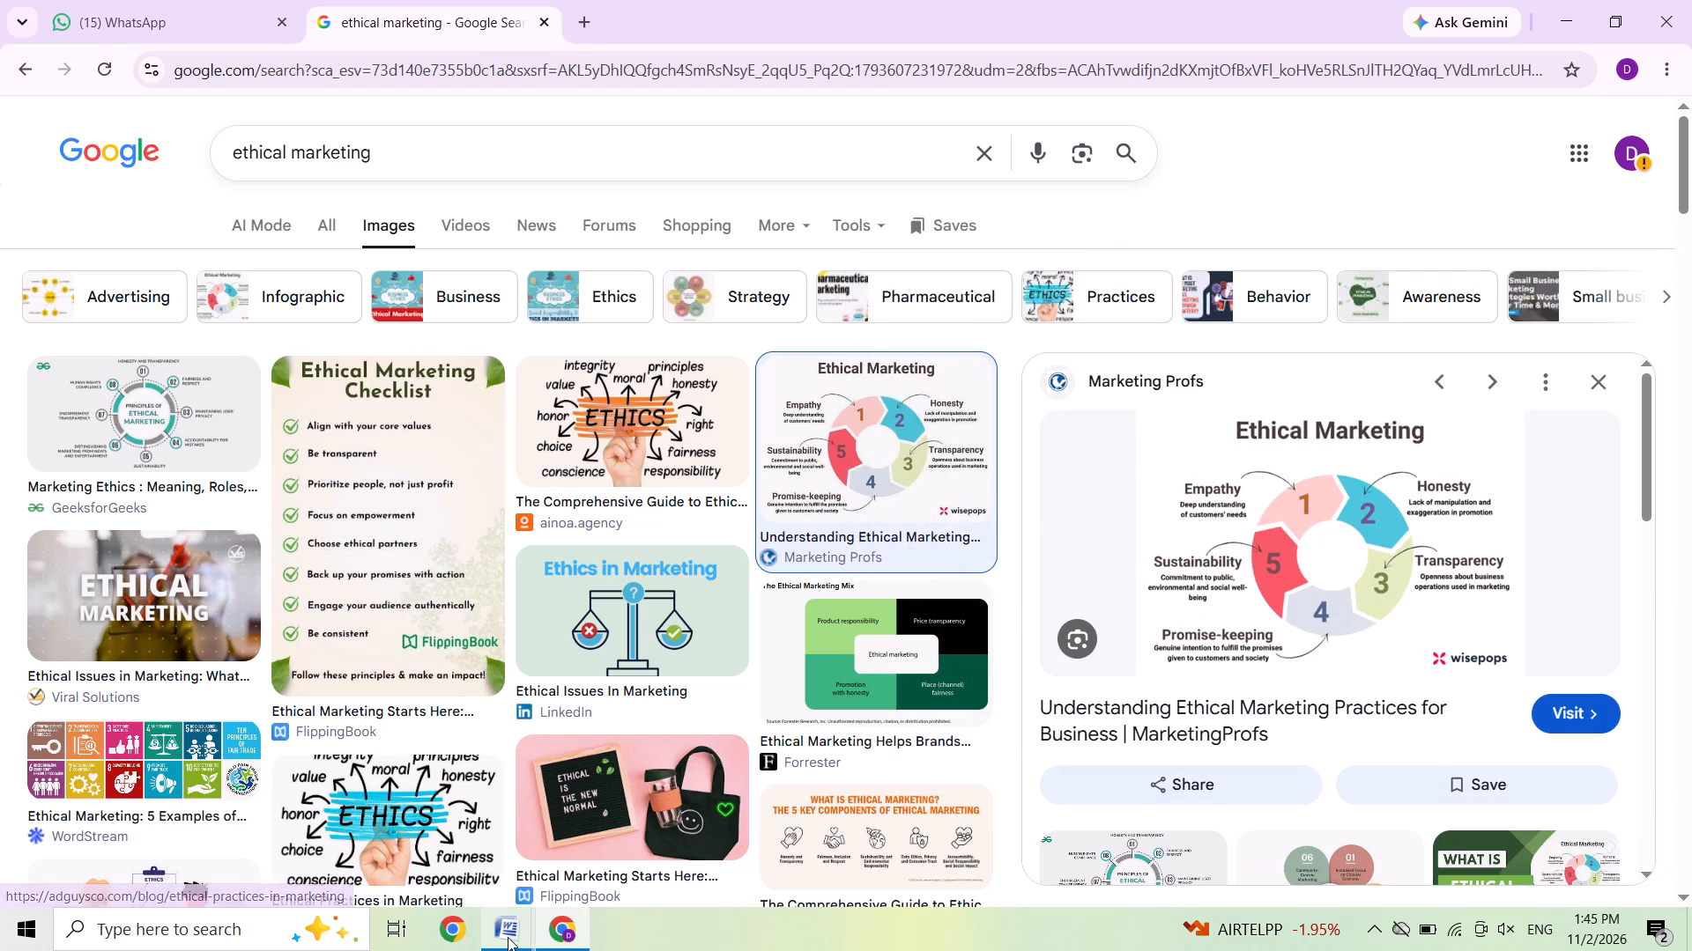
pyautogui.click(508, 937)
pyautogui.click(465, 874)
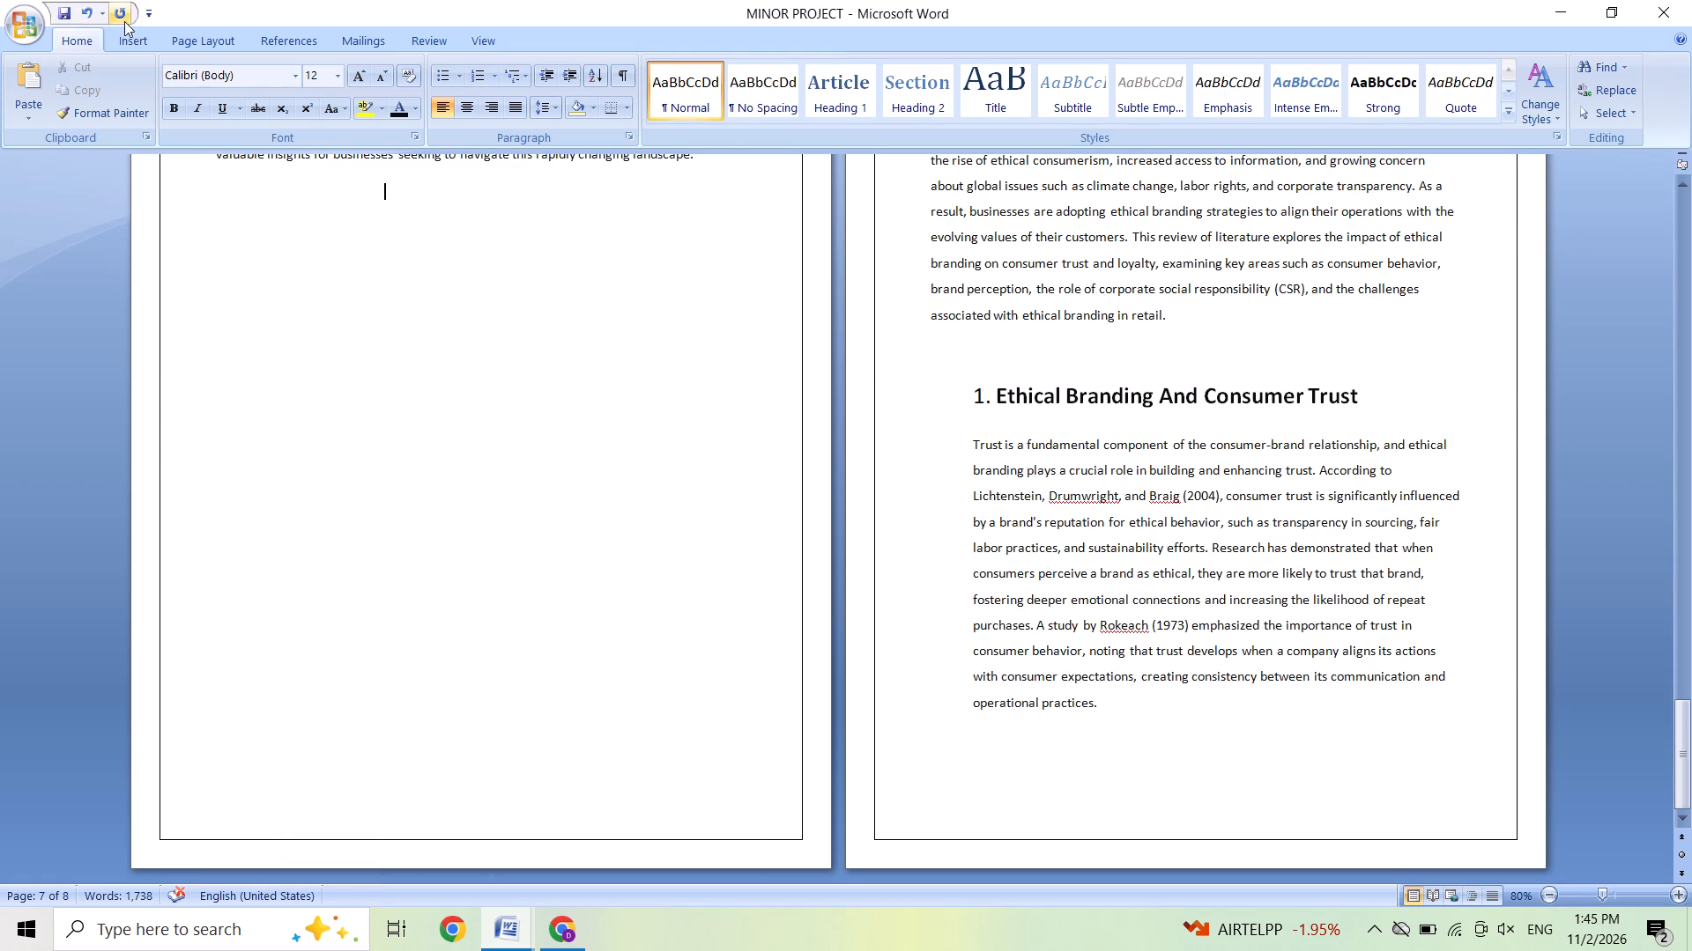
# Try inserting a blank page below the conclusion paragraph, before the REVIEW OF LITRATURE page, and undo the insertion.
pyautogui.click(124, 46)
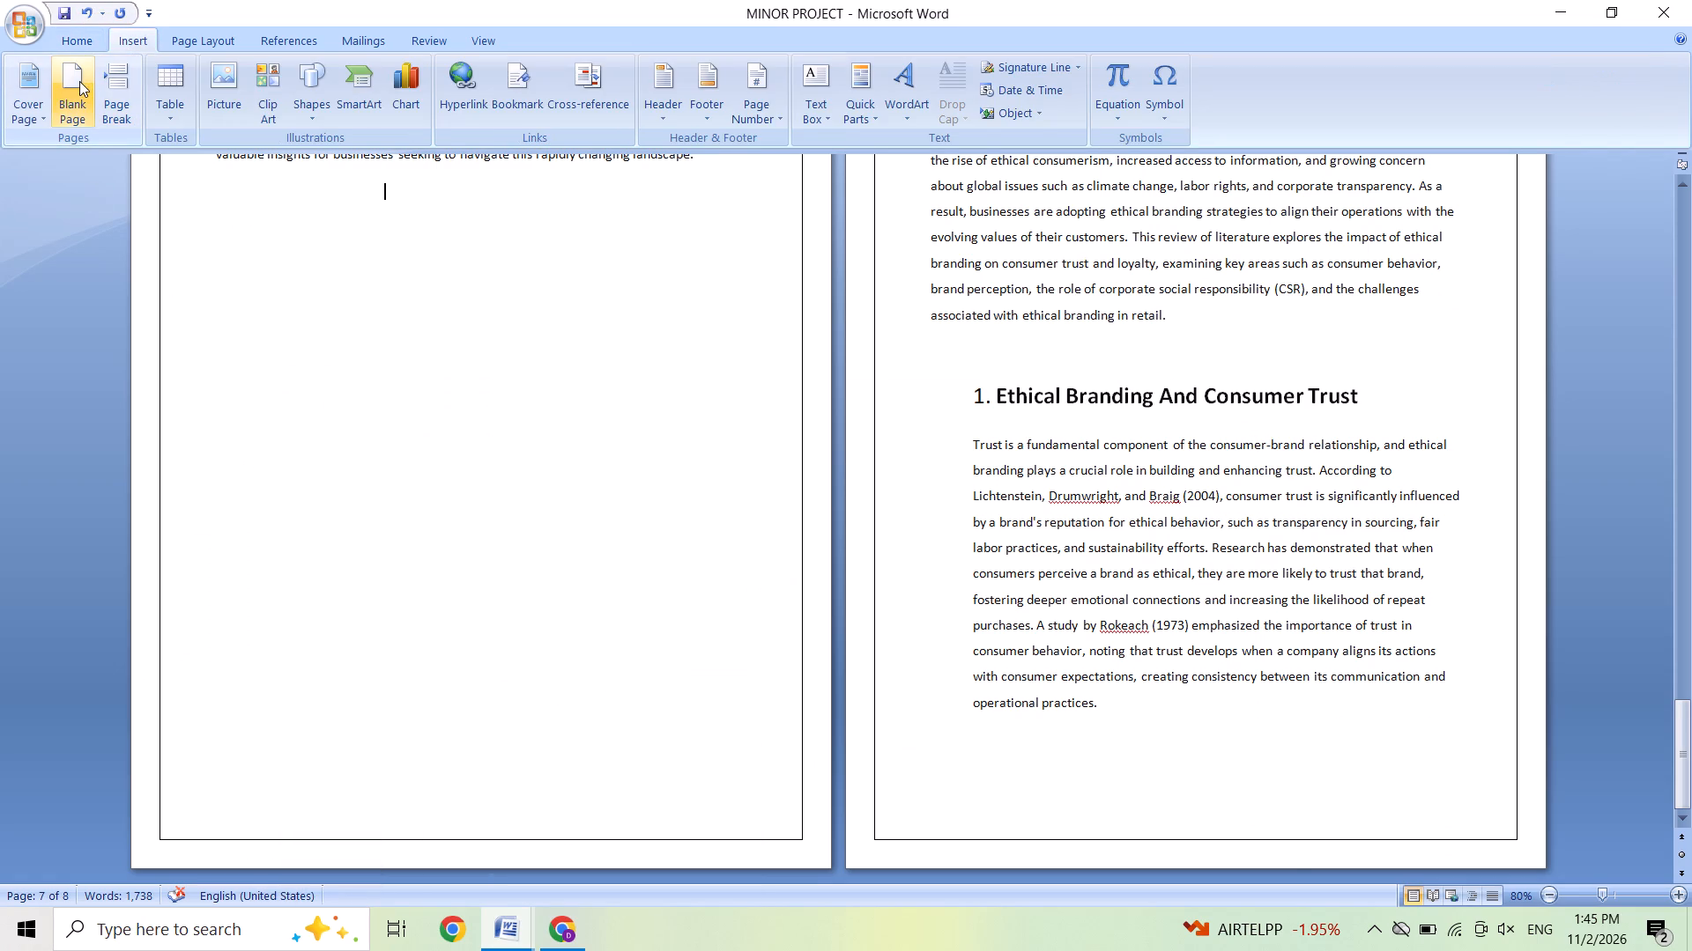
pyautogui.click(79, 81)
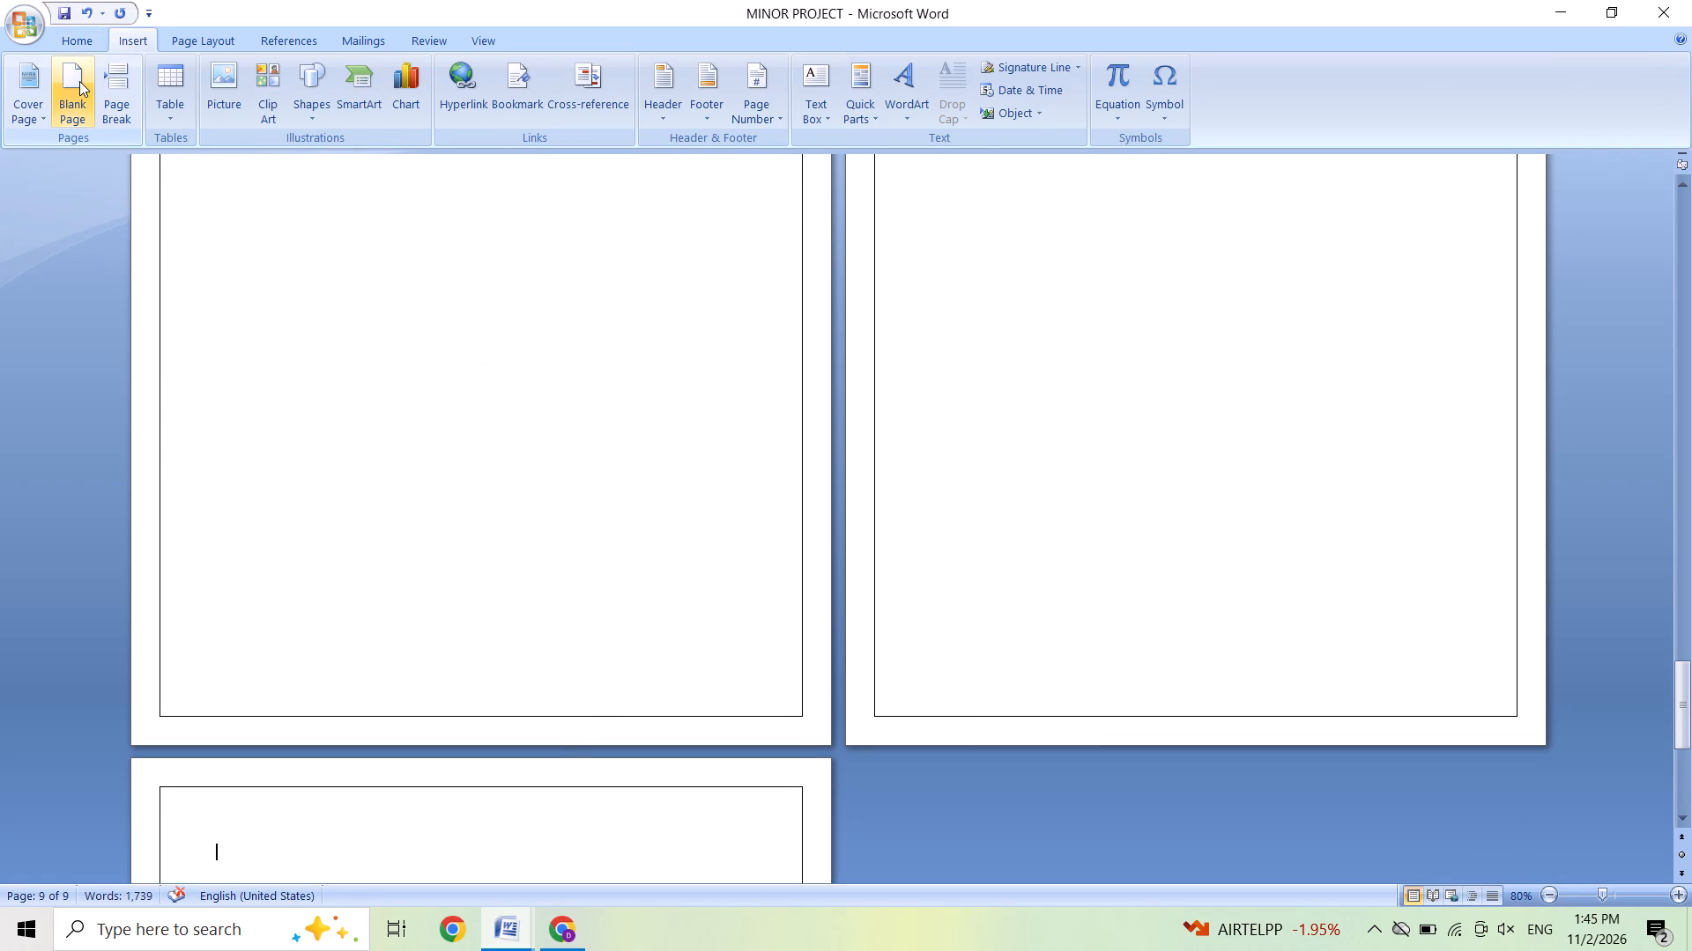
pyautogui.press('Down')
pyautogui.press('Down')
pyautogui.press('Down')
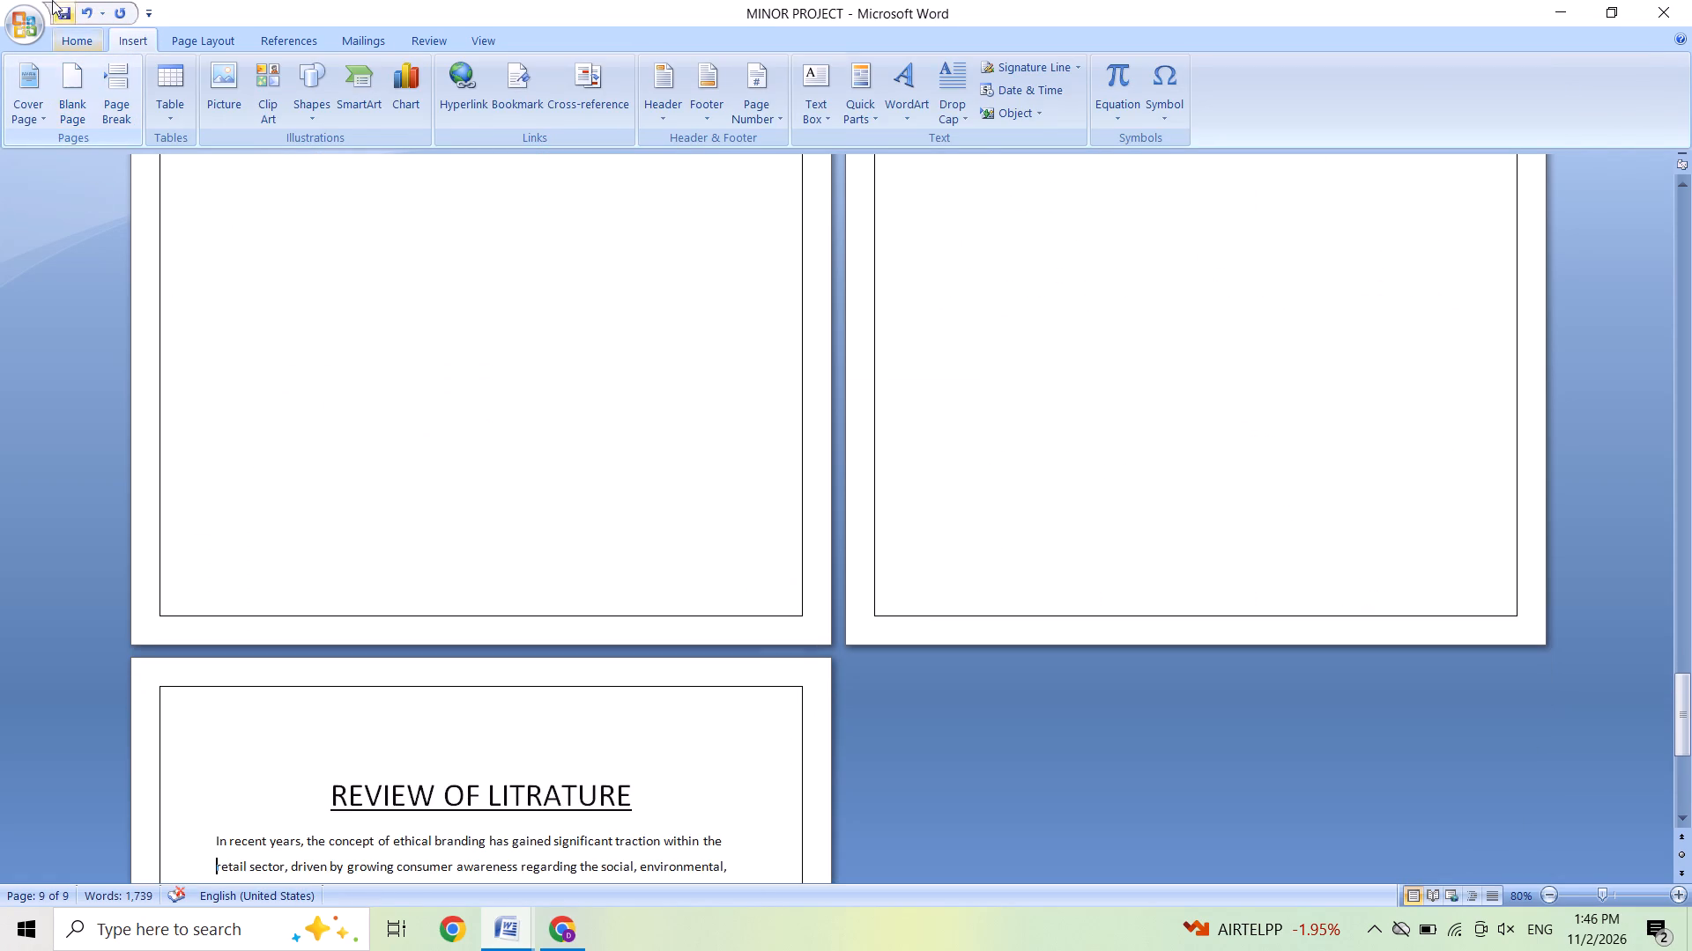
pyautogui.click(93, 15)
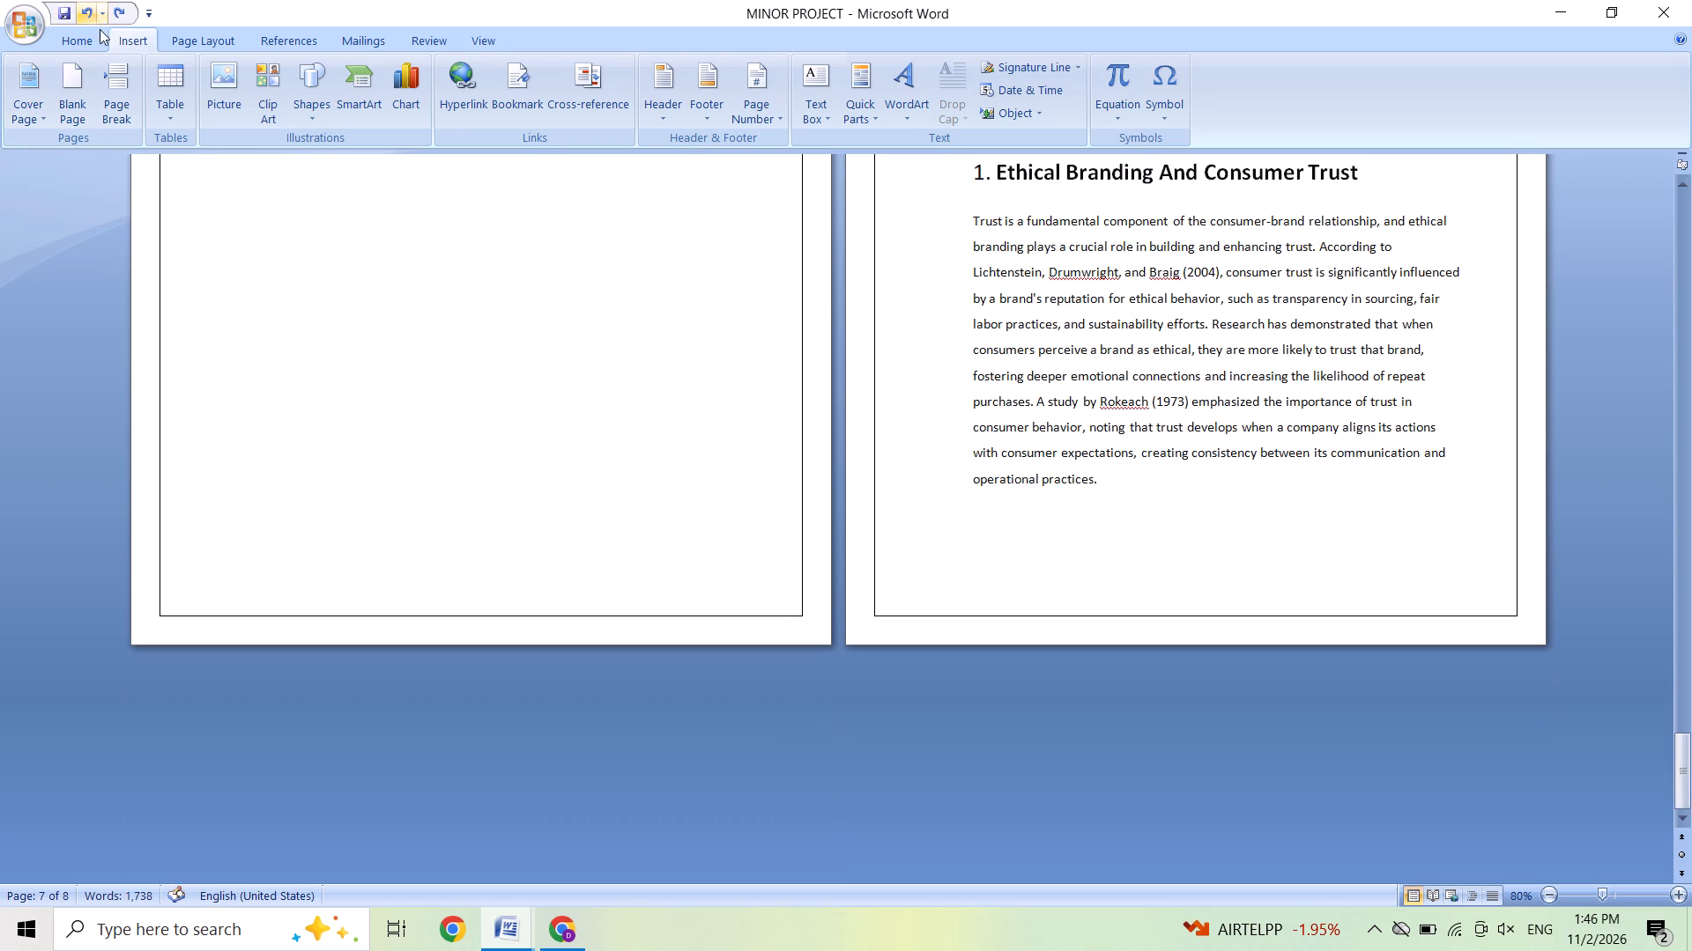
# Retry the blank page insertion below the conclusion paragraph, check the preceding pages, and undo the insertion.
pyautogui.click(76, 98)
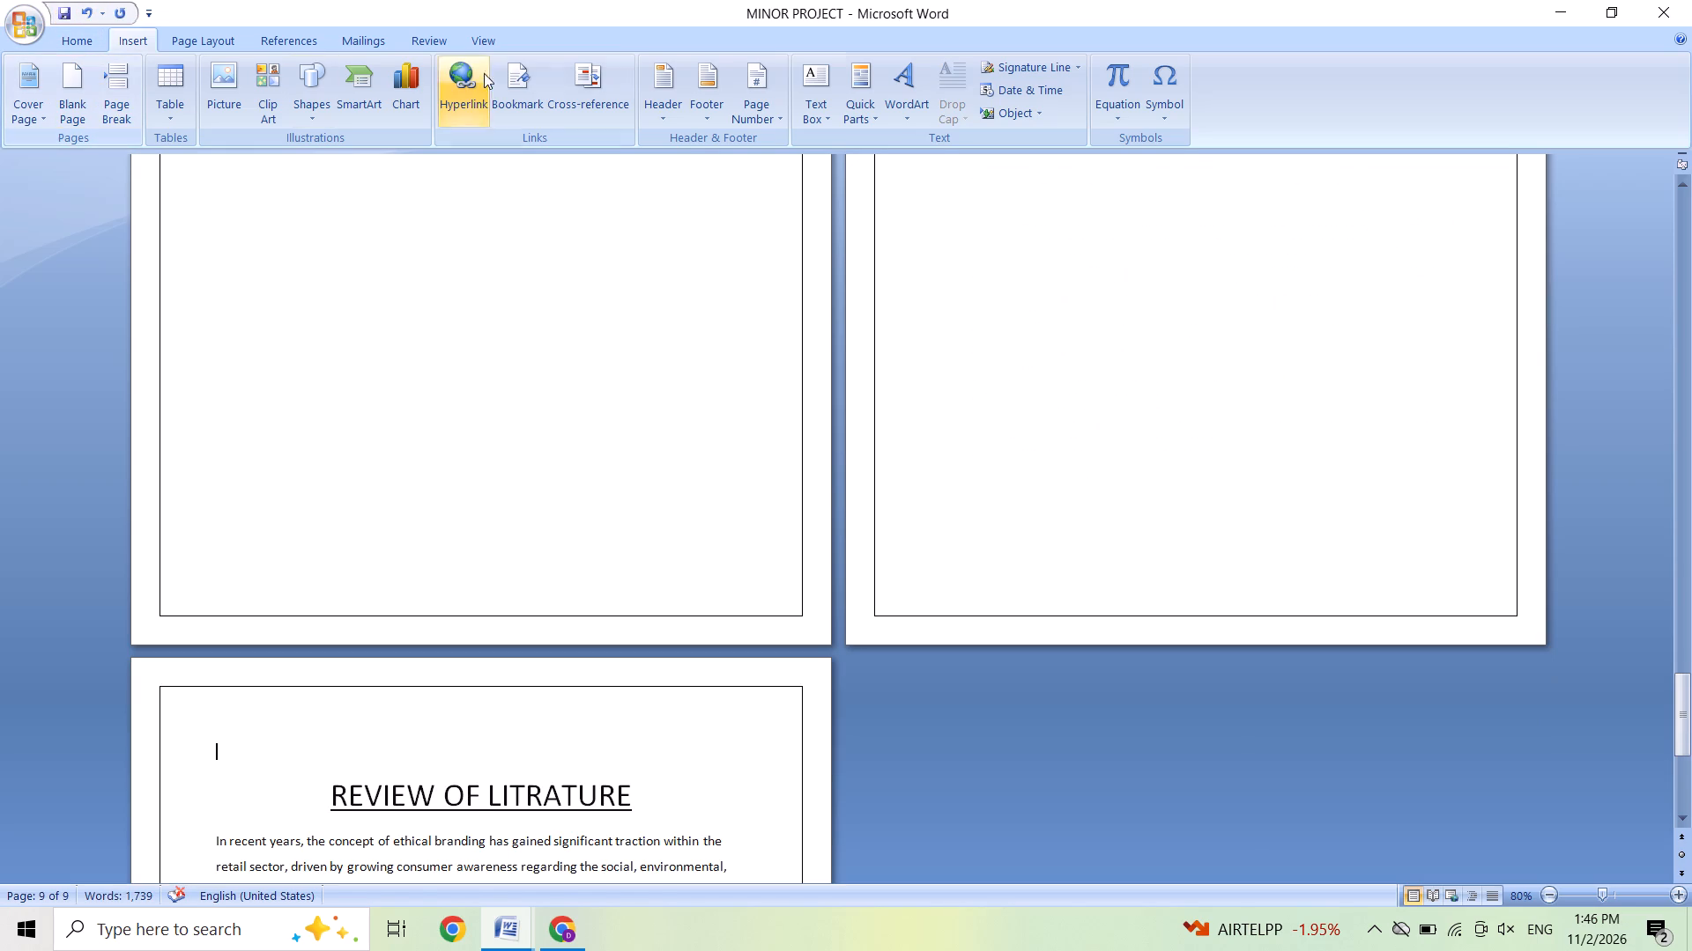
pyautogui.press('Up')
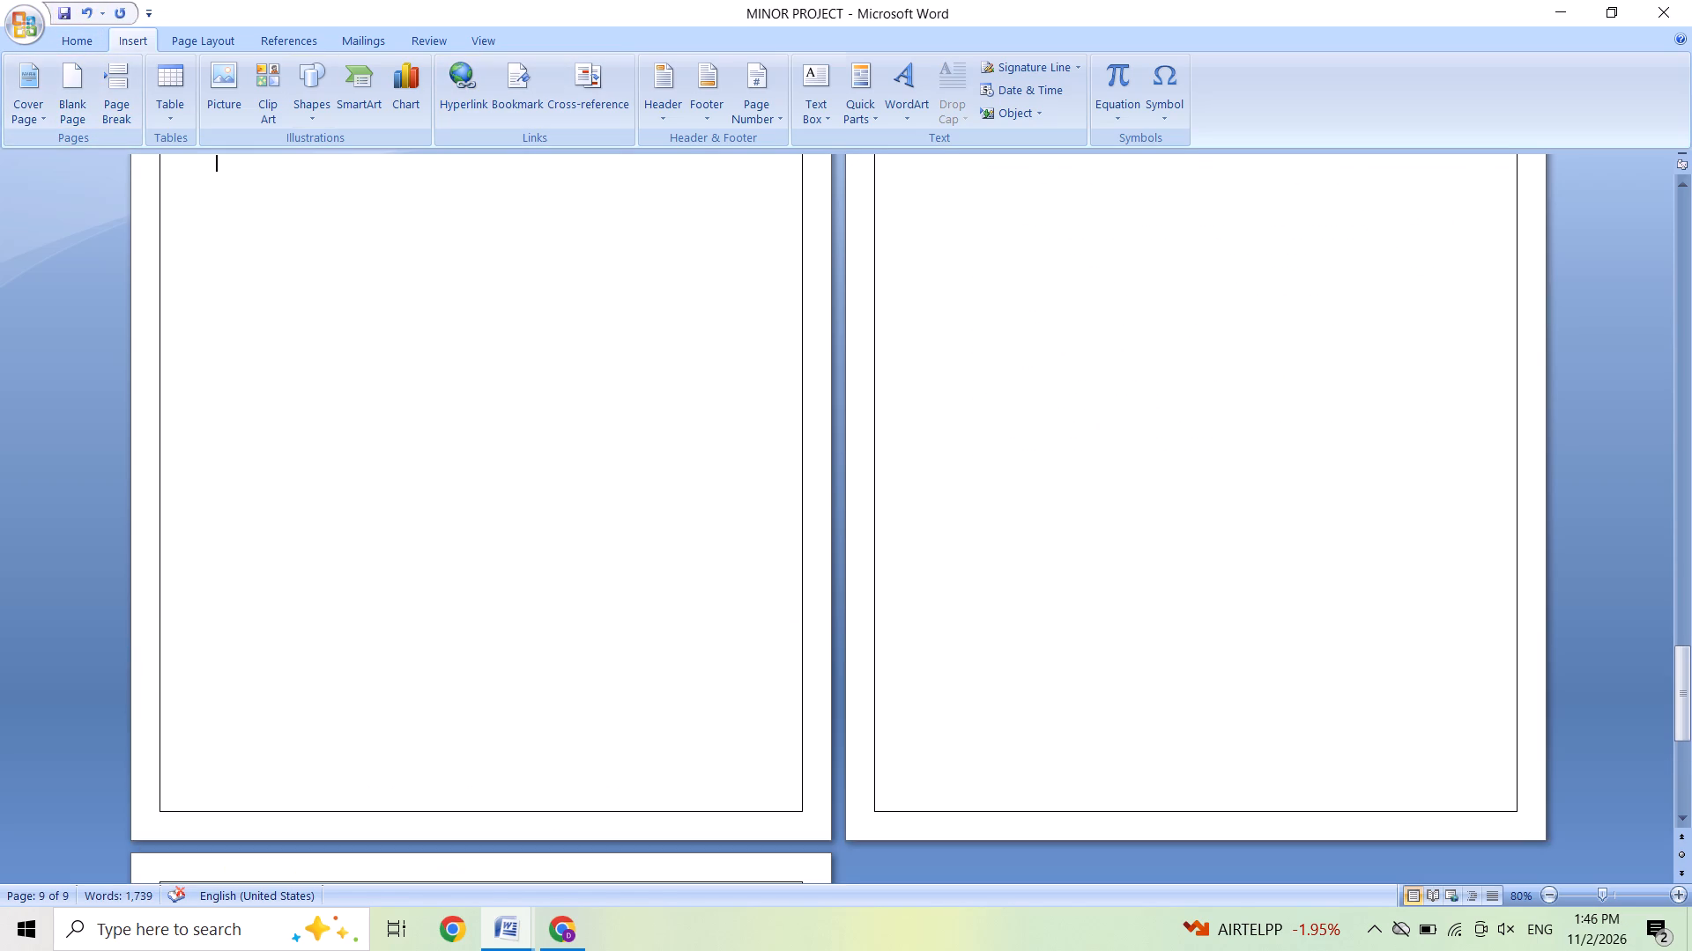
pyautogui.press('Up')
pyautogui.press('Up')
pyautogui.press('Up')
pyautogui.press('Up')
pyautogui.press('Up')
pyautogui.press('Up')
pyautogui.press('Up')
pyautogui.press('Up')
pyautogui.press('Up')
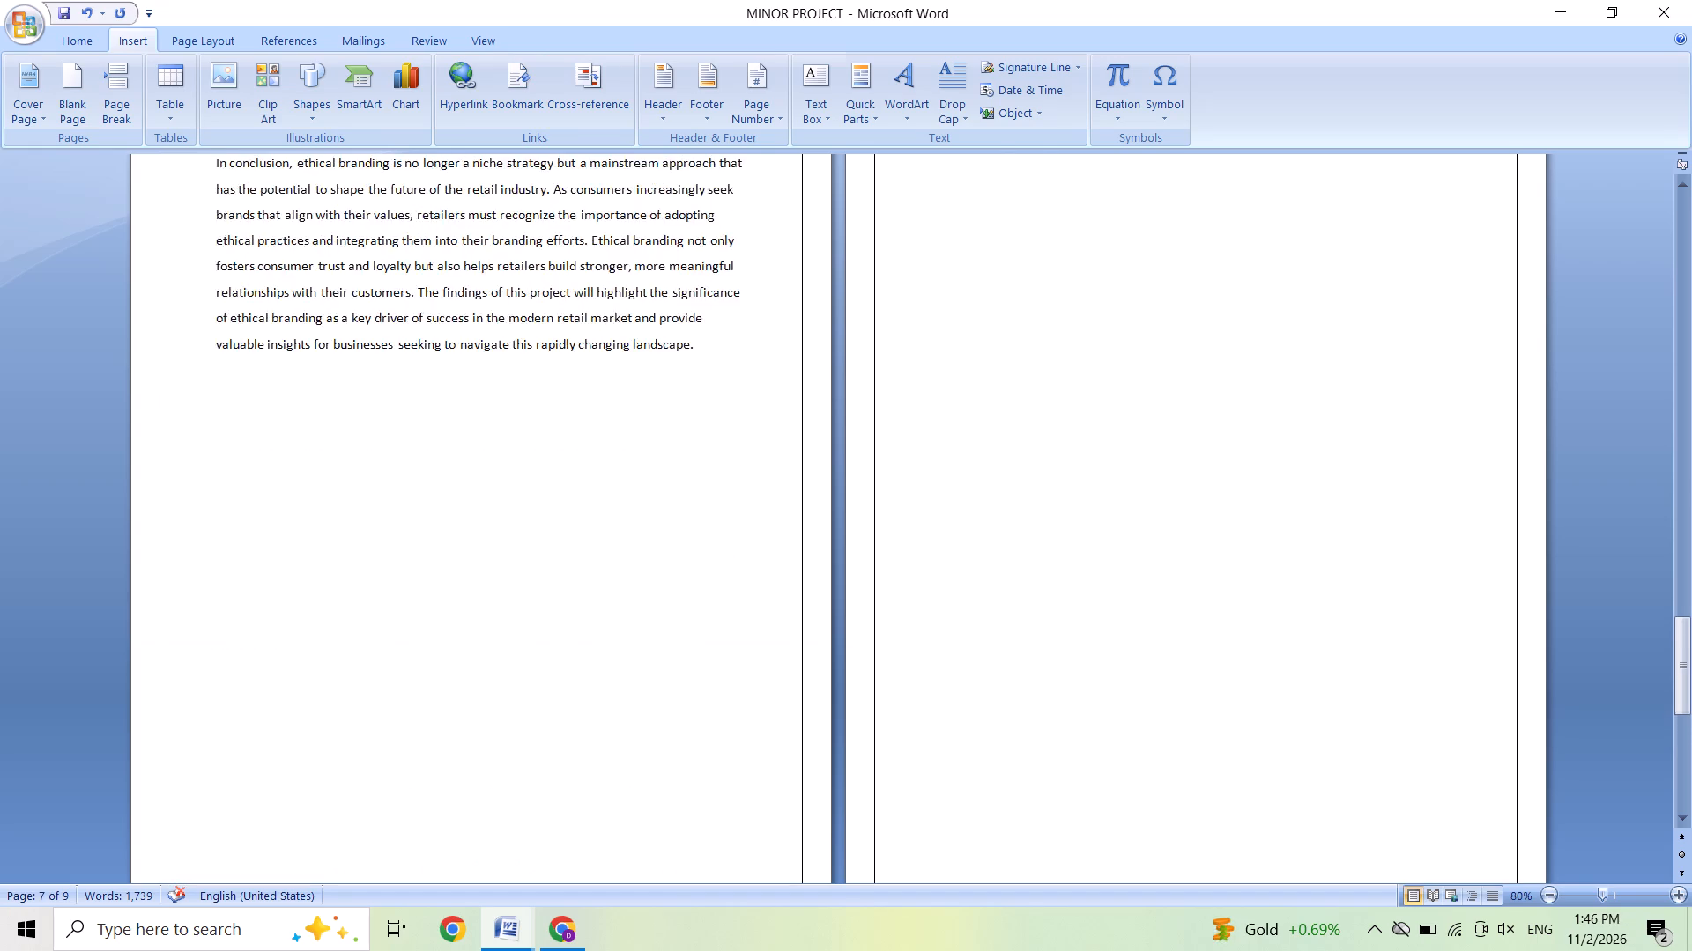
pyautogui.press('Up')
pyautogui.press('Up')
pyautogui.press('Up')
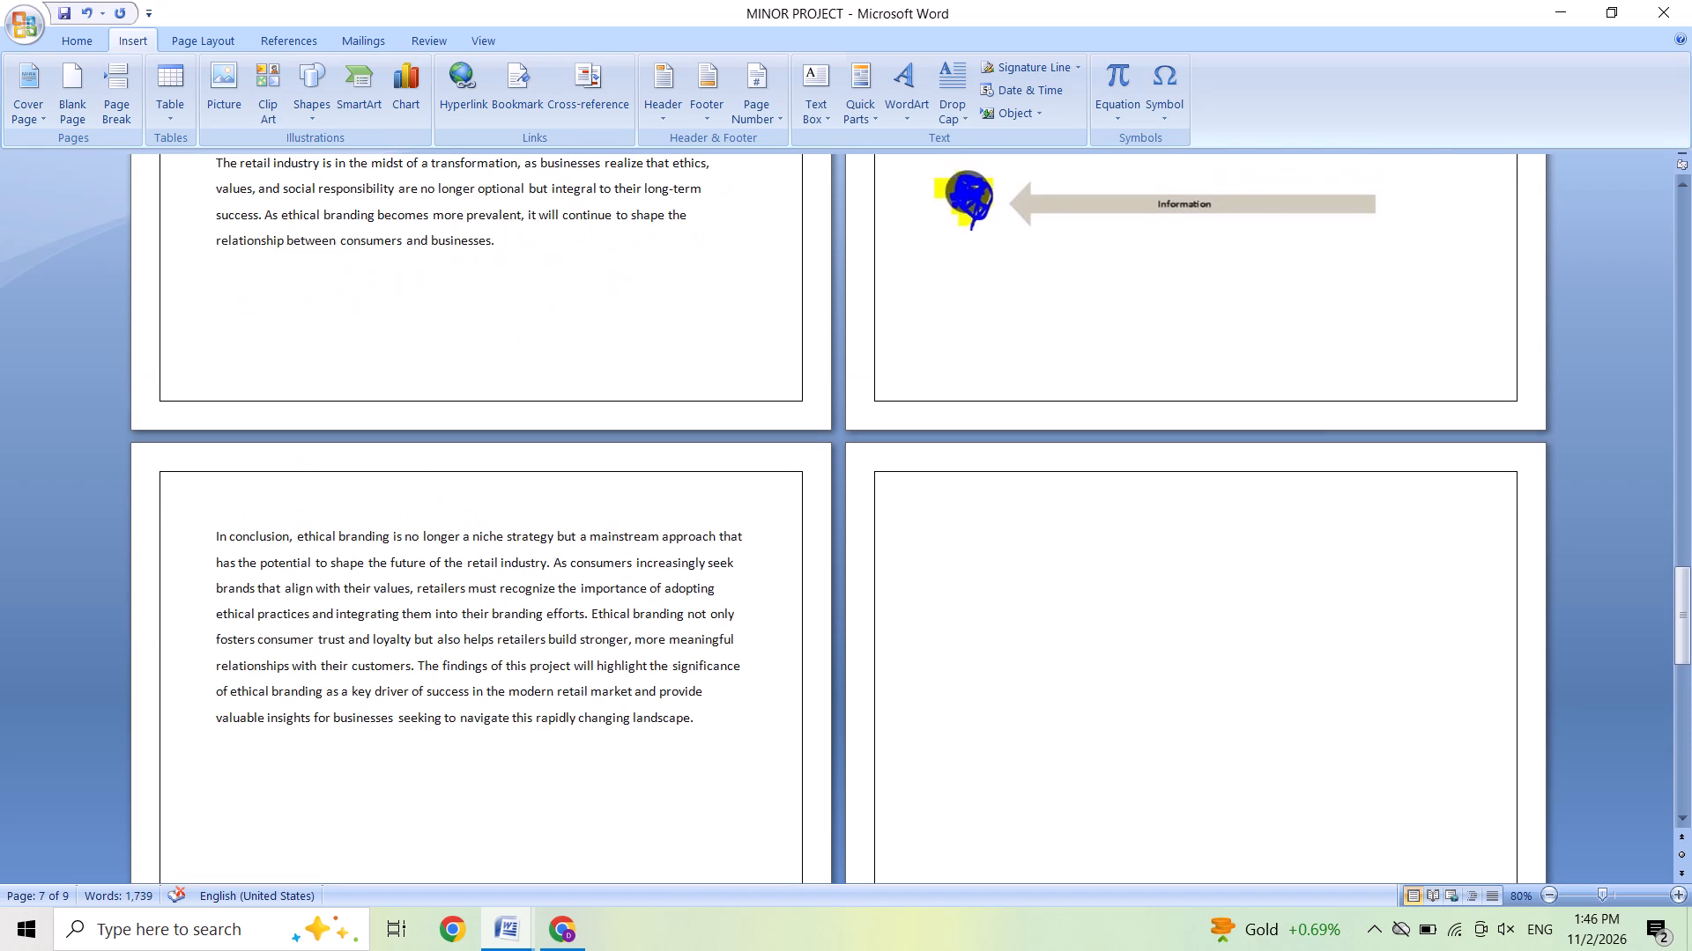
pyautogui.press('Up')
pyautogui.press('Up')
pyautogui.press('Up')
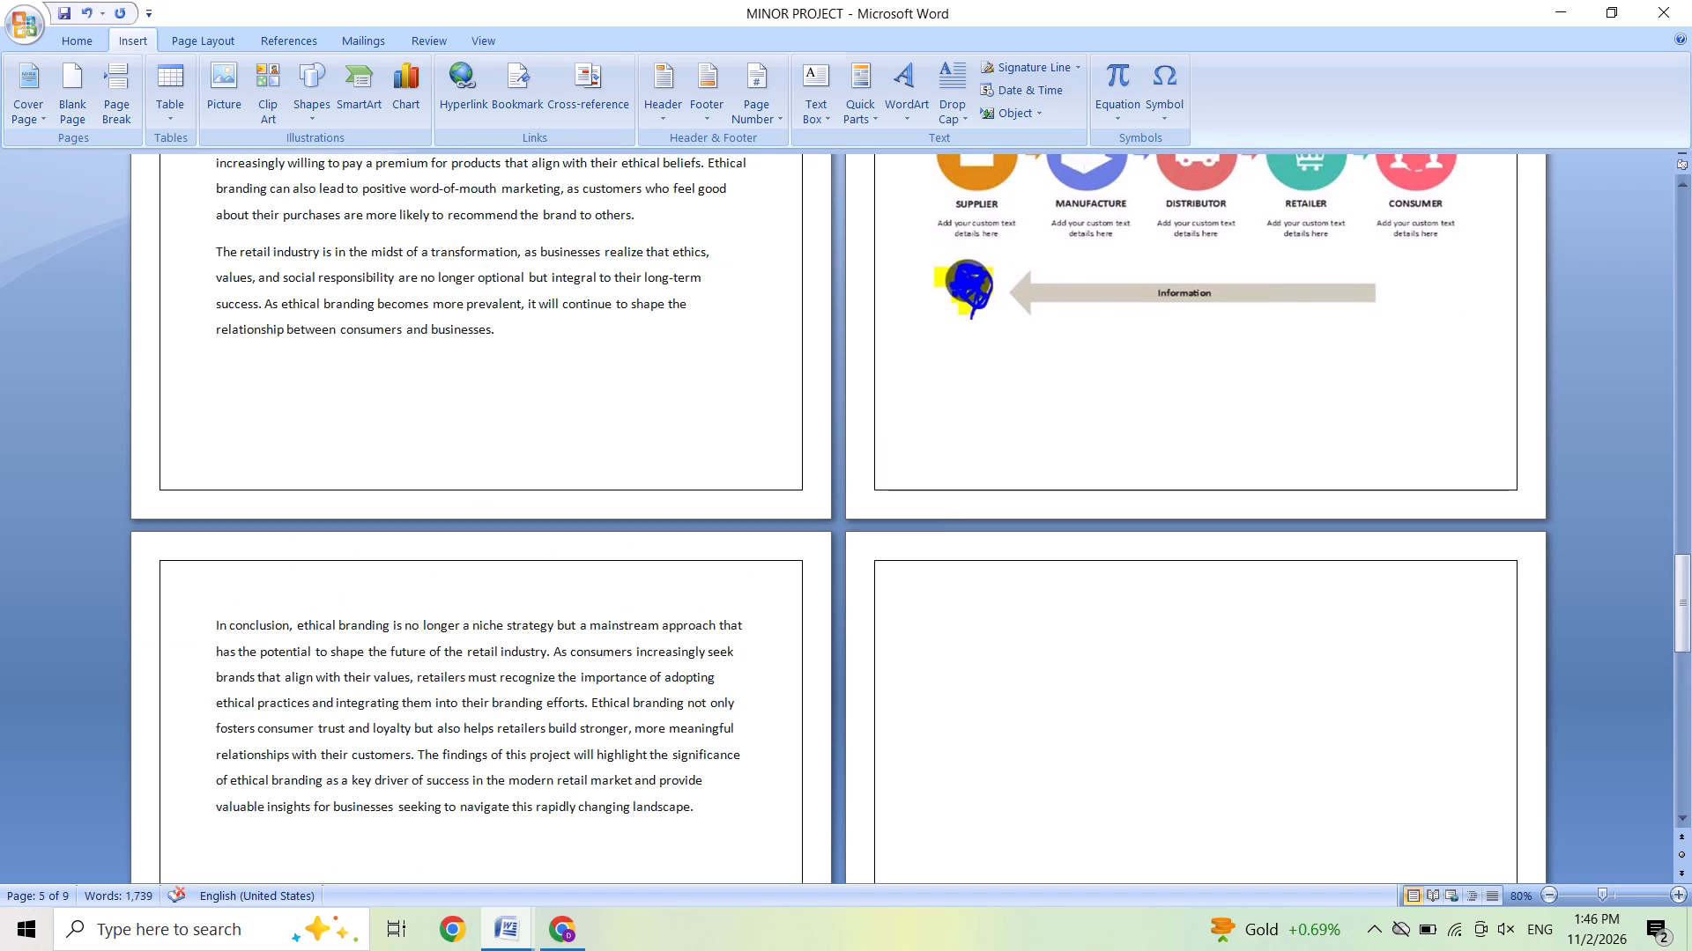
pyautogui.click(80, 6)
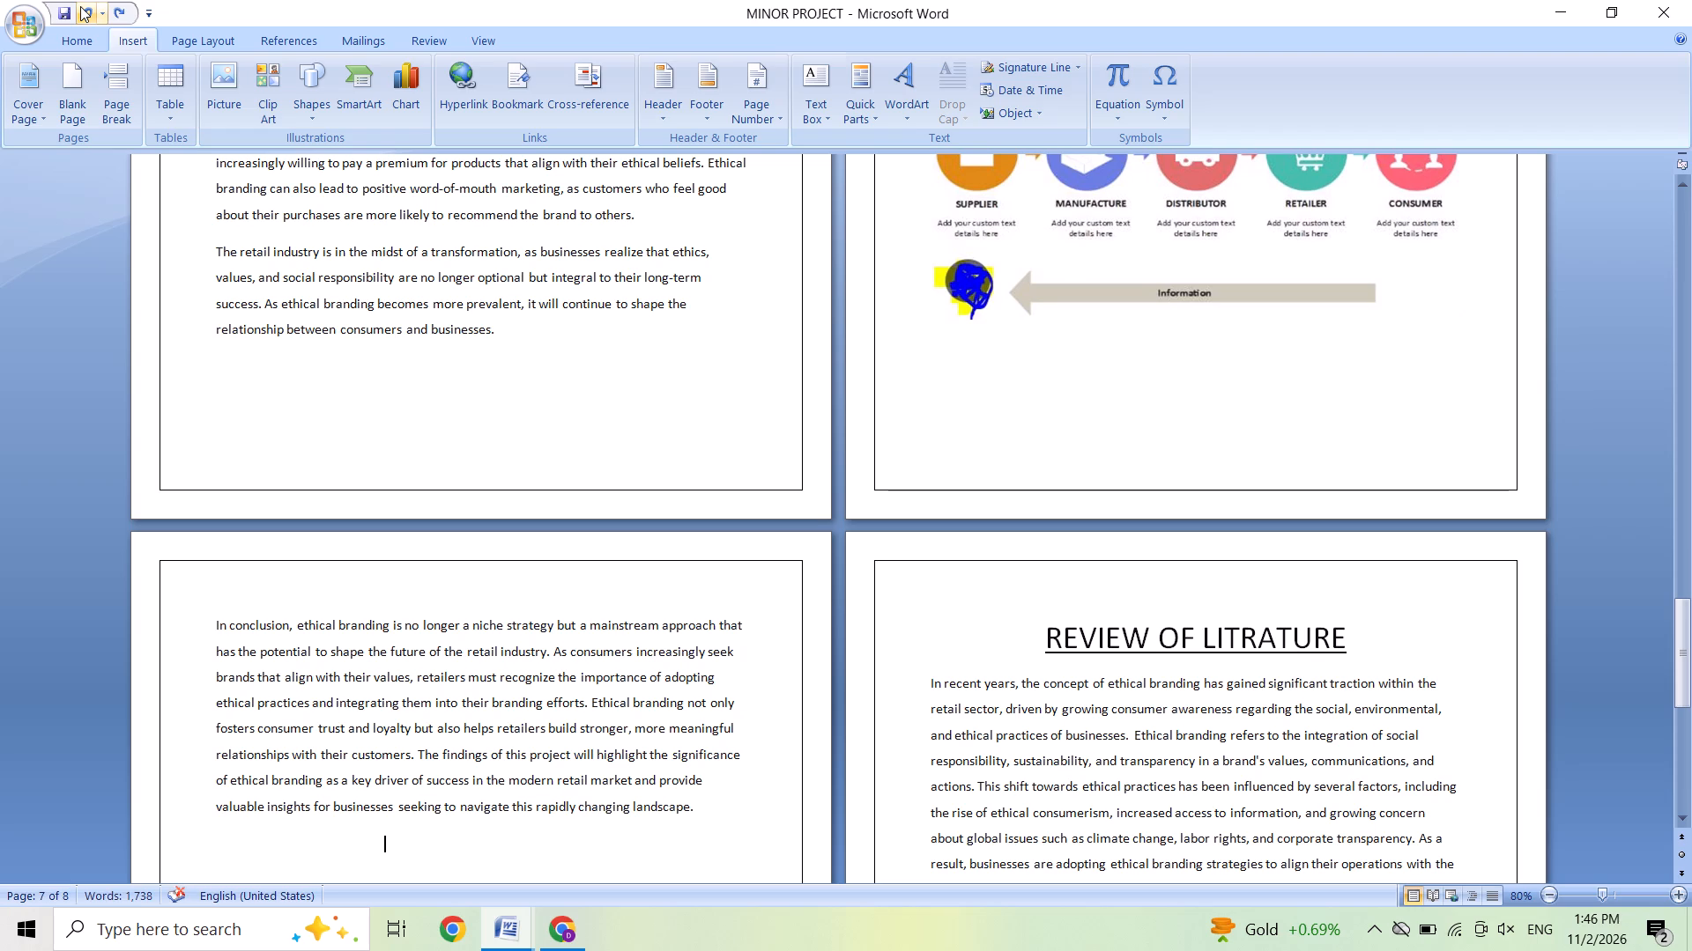
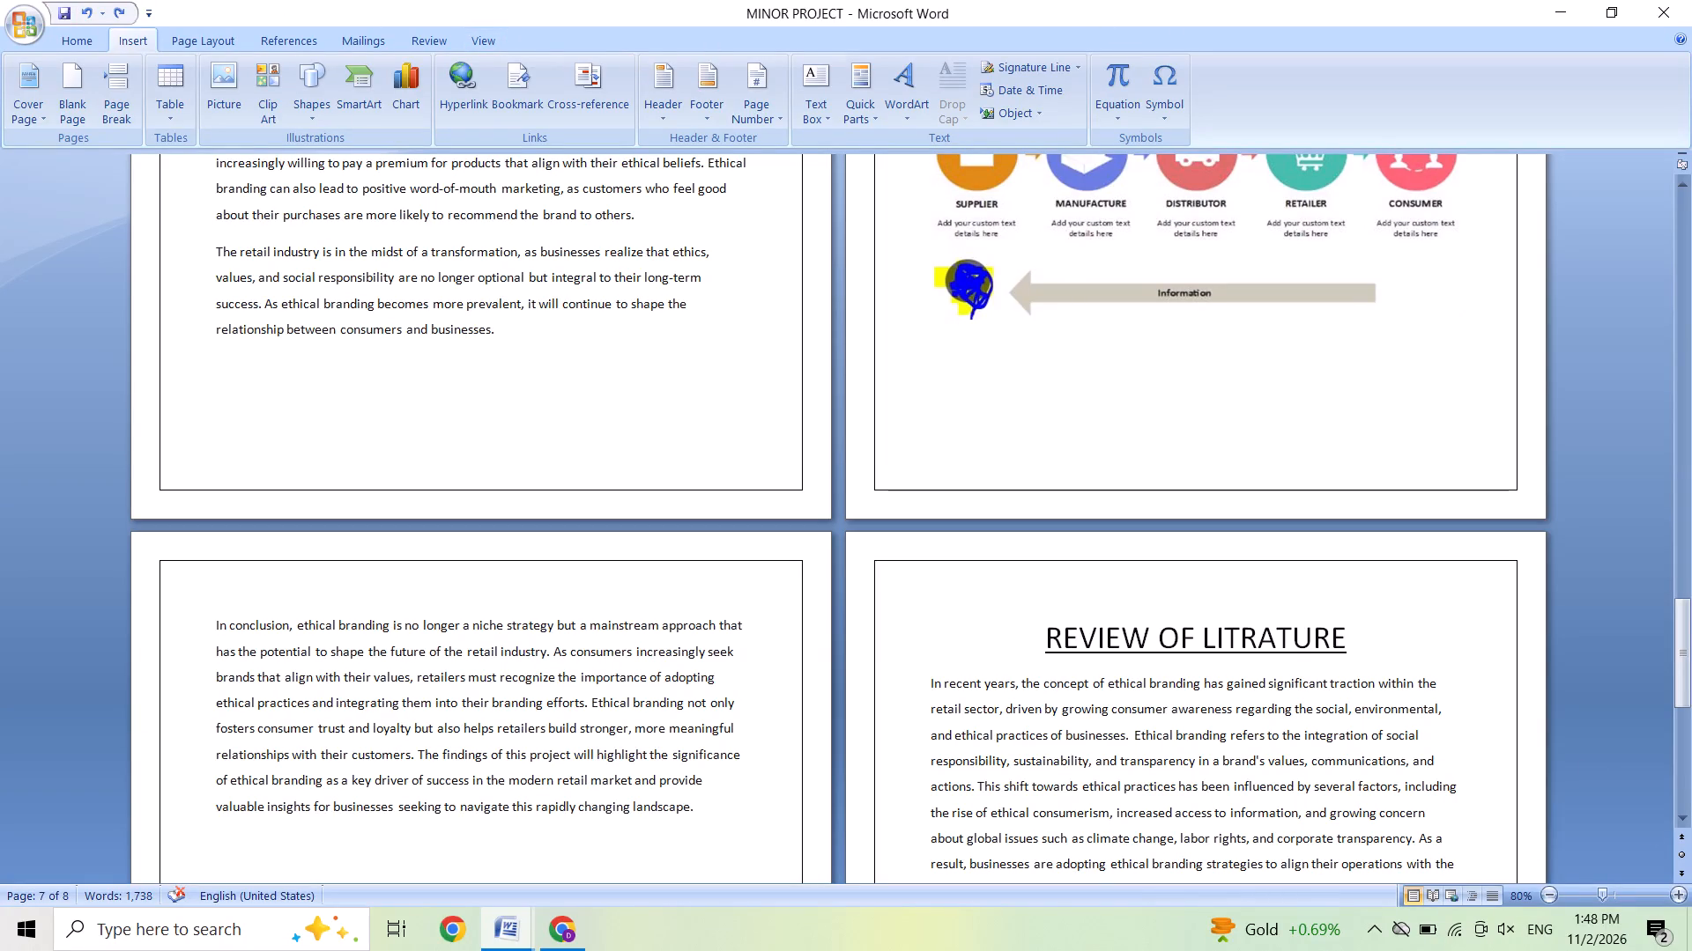
# Insert a blank page after the last paragraph of the "Ethical Branding And Consumer Trust" section.
pyautogui.tripleClick(1681, 824)
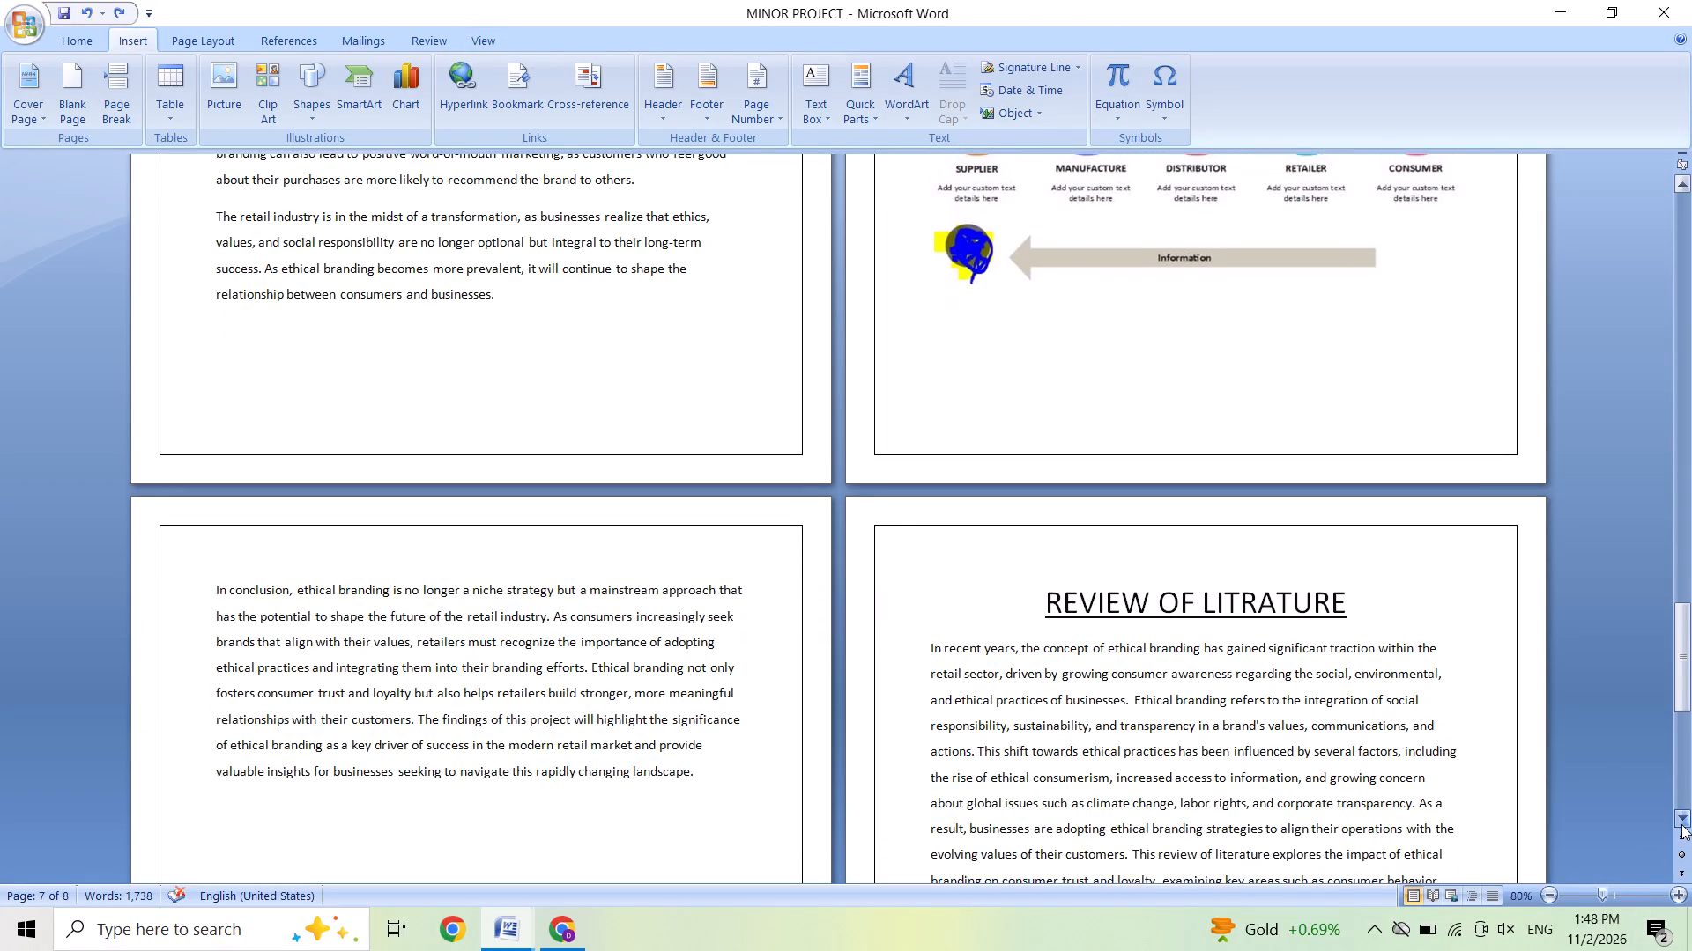
pyautogui.tripleClick(1681, 824)
pyautogui.tripleClick(1681, 824)
pyautogui.tripleClick(1681, 824)
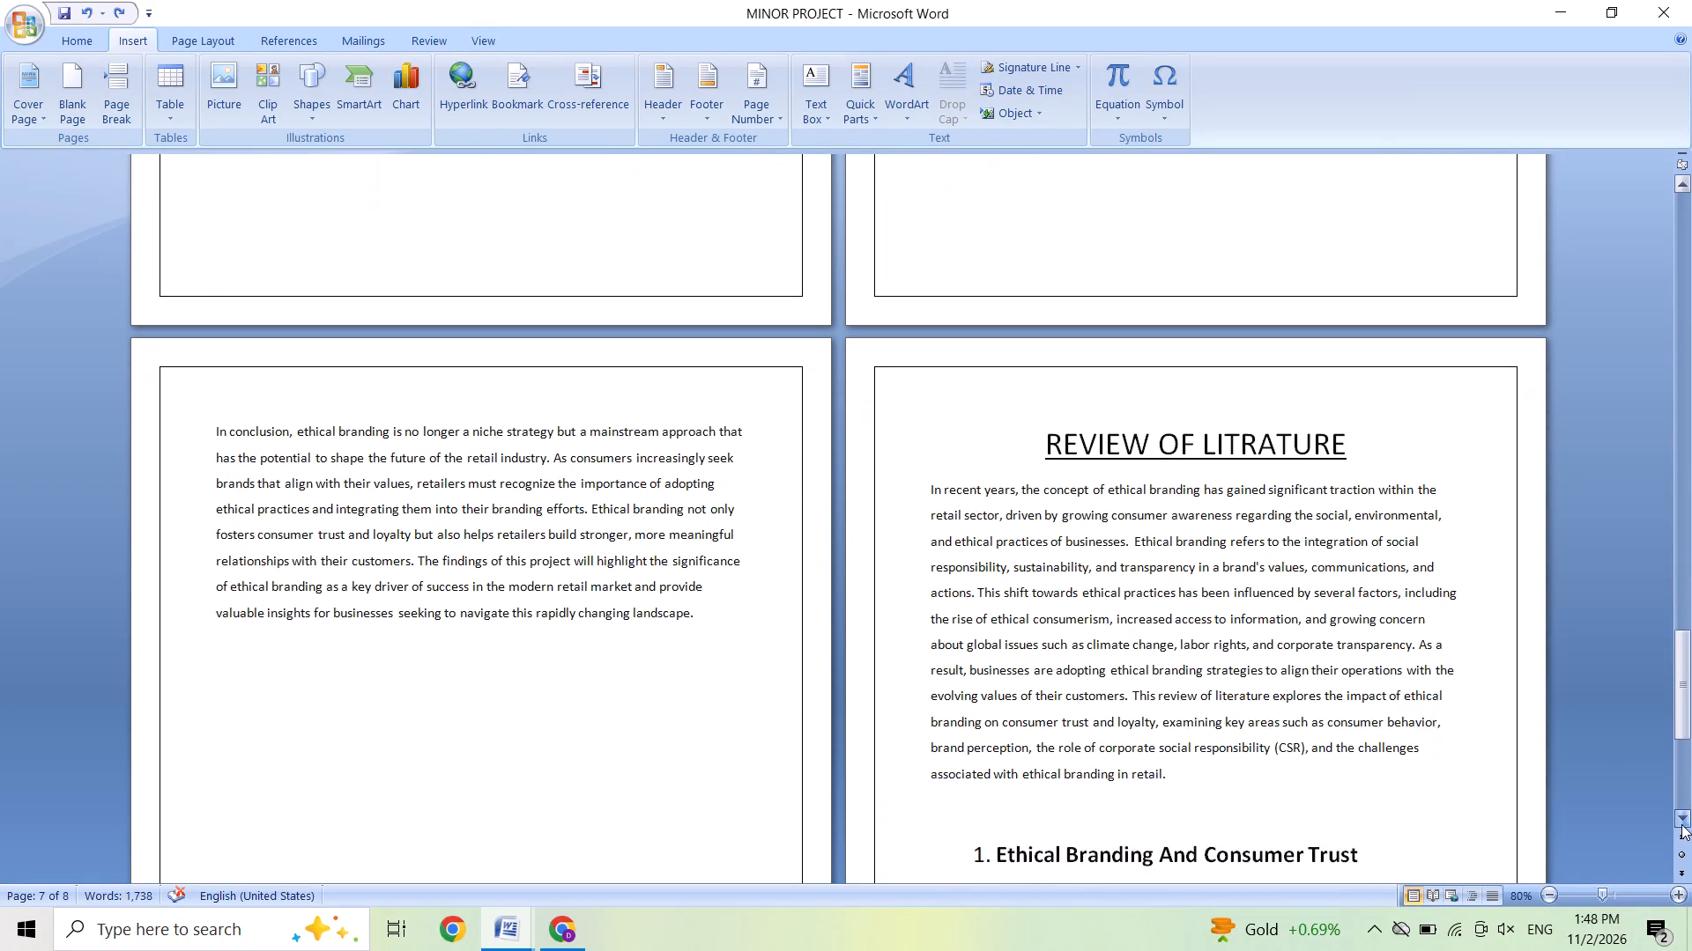
pyautogui.tripleClick(1681, 824)
pyautogui.tripleClick(1681, 824)
pyautogui.tripleClick(1681, 824)
pyautogui.tripleClick(1681, 824)
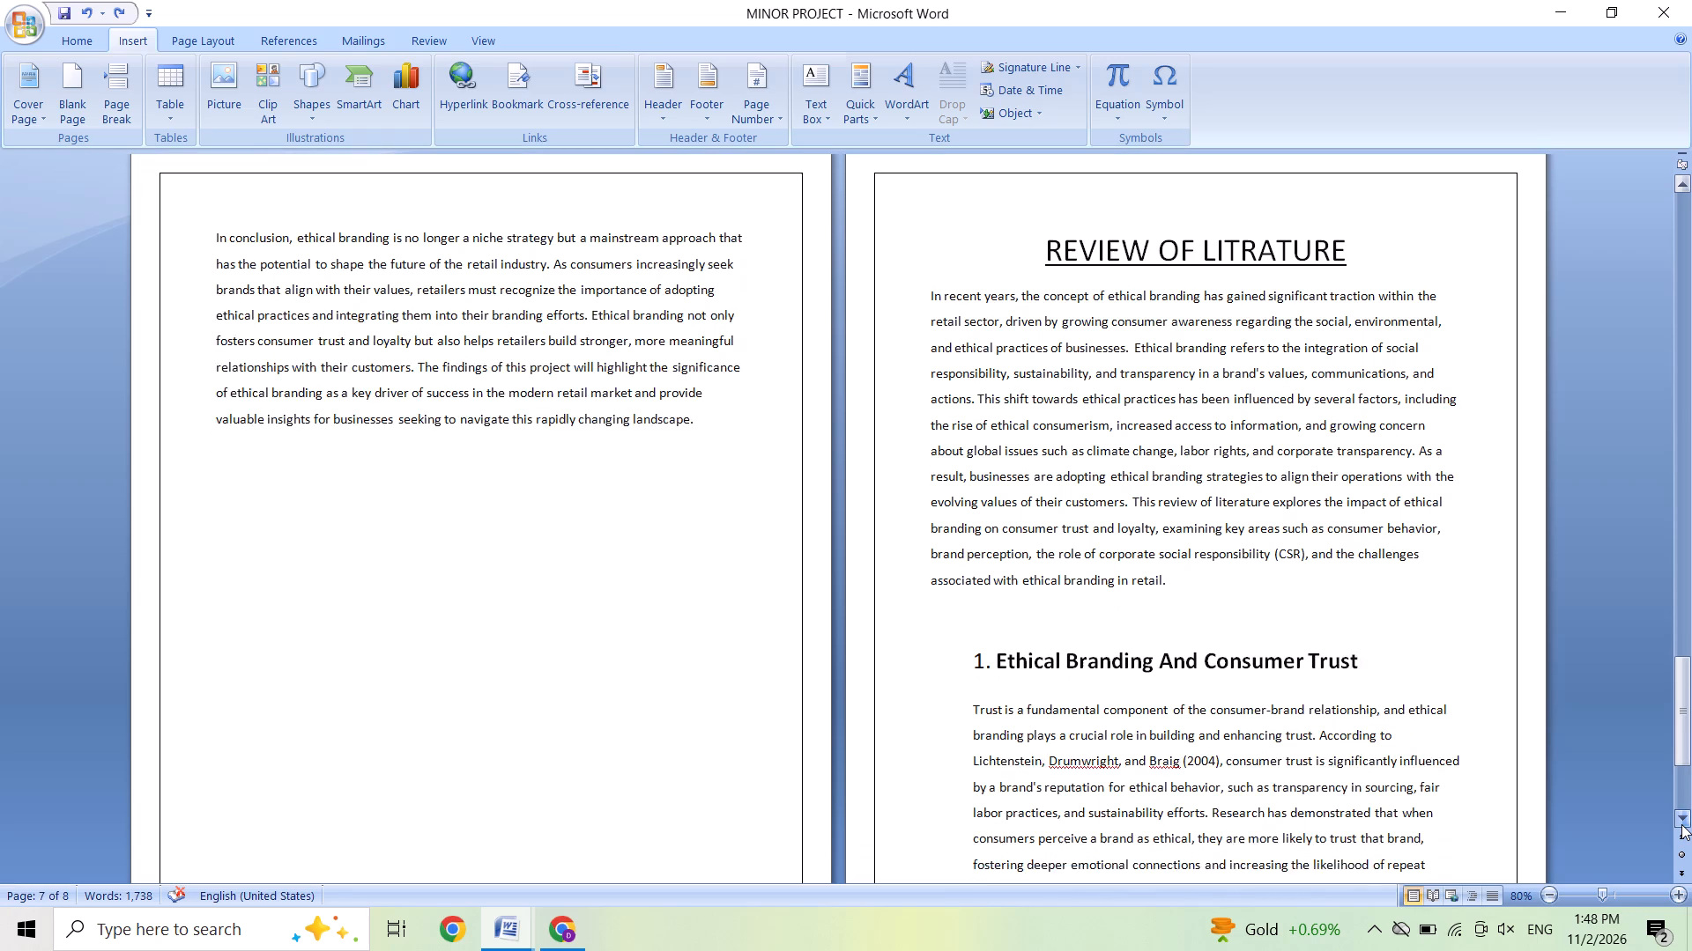
pyautogui.tripleClick(1681, 824)
pyautogui.tripleClick(1681, 824)
pyautogui.tripleClick(1681, 824)
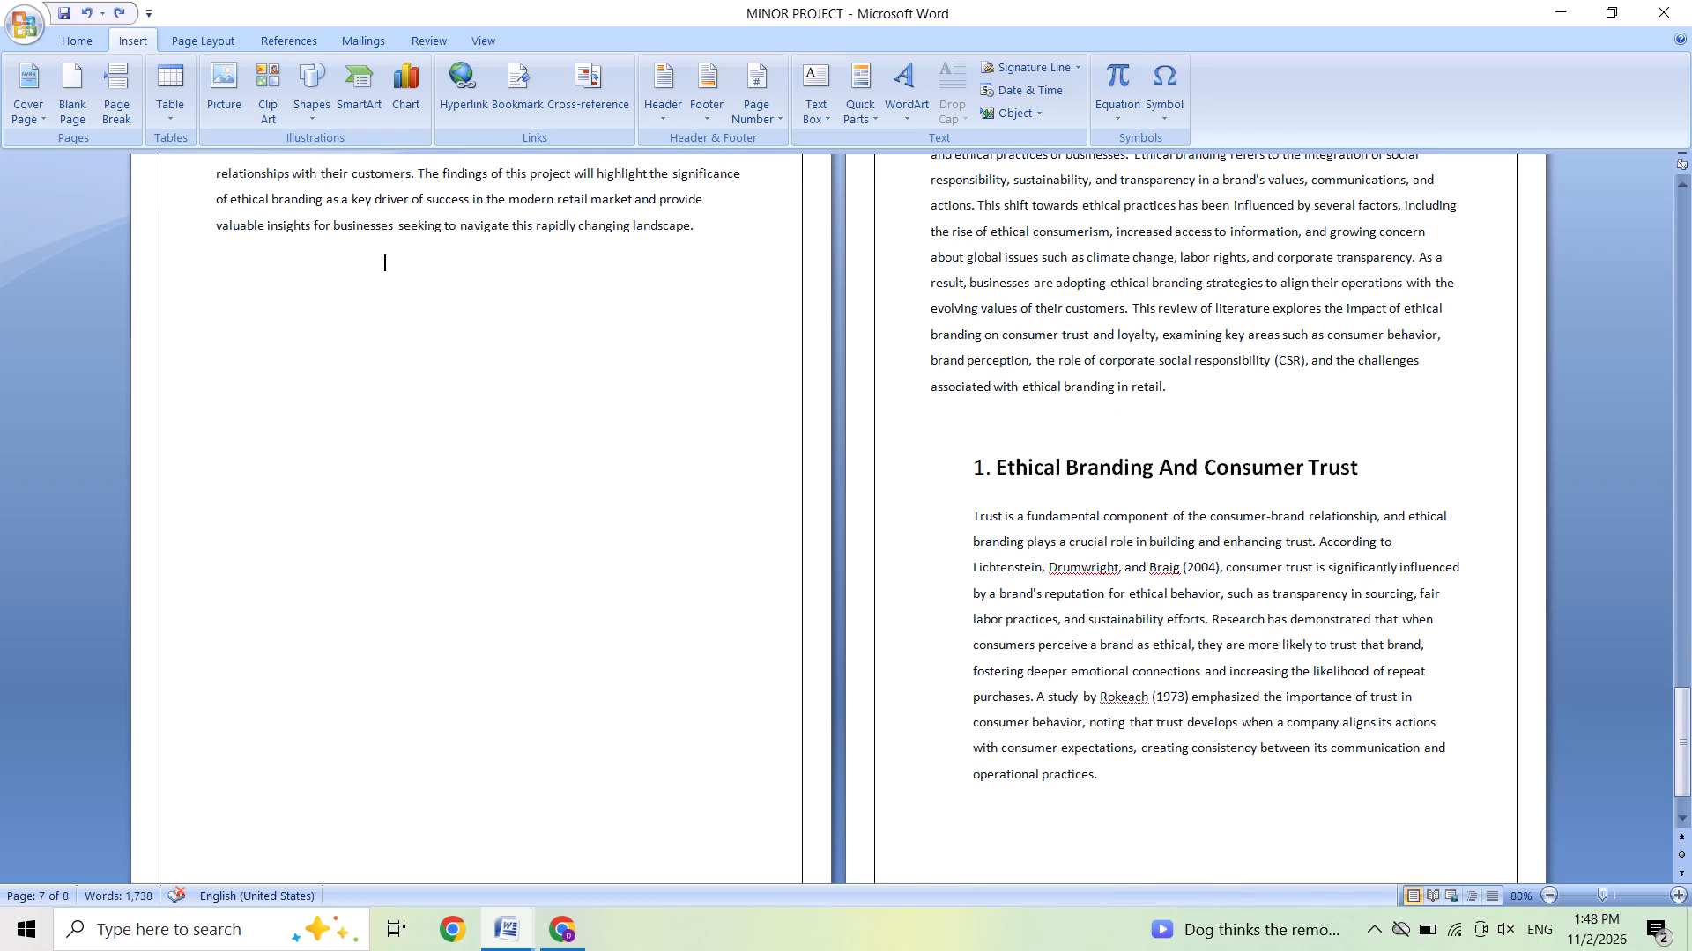
pyautogui.press('Down')
pyautogui.press('Down')
pyautogui.press('Down')
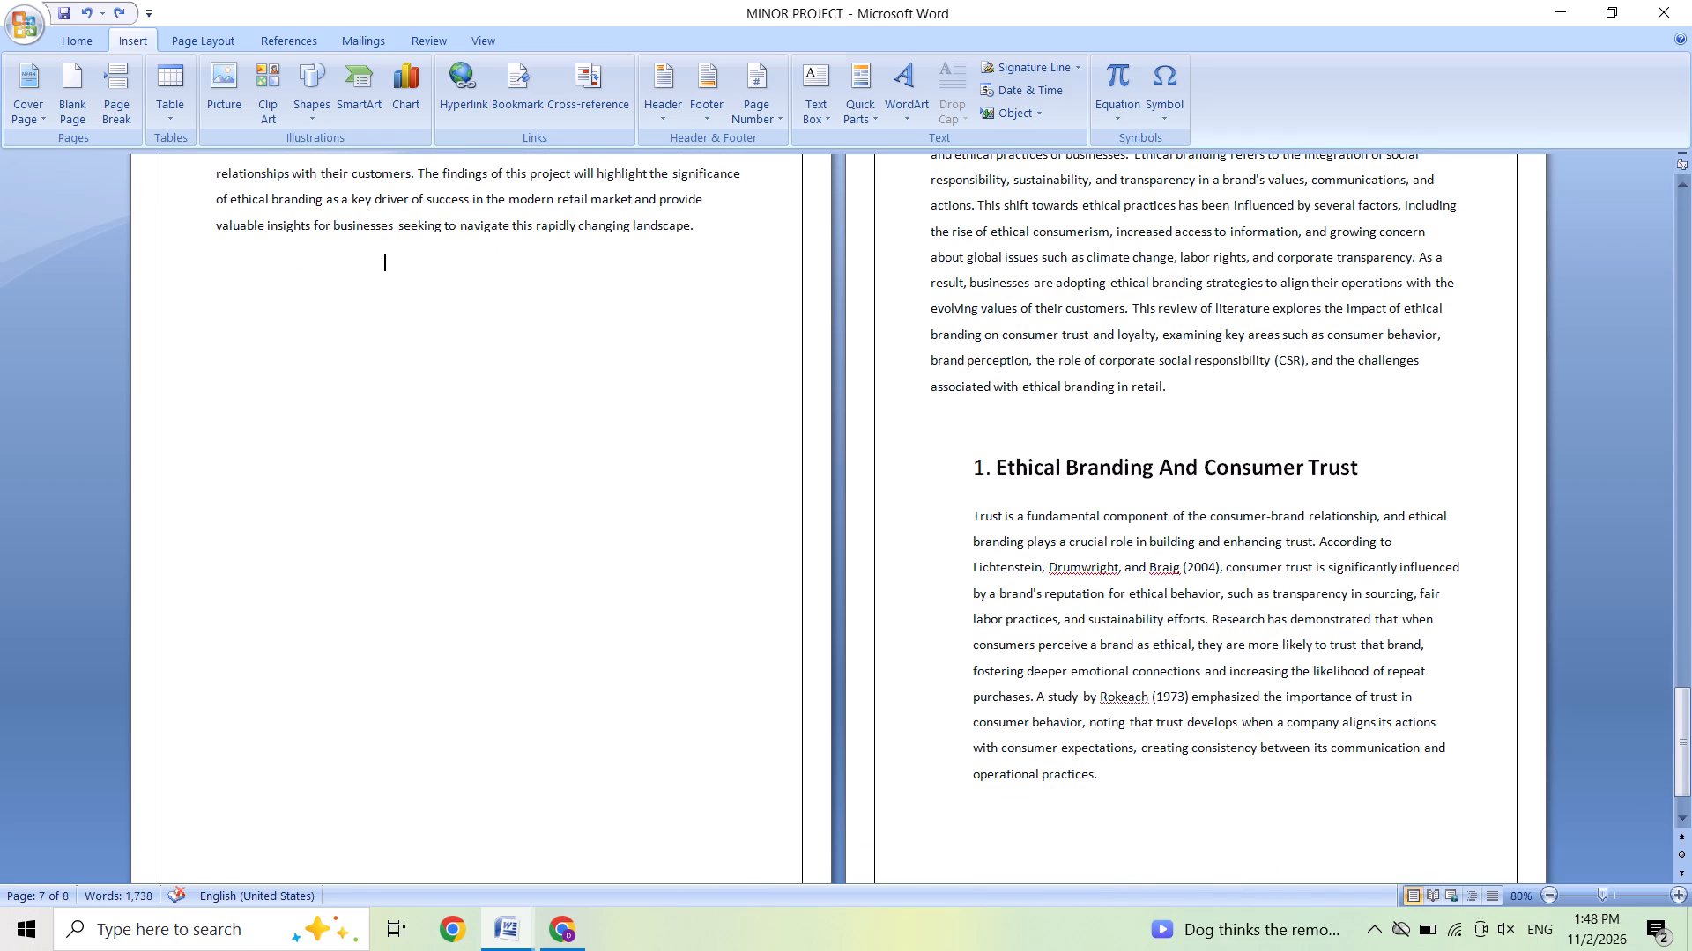
pyautogui.click(1101, 792)
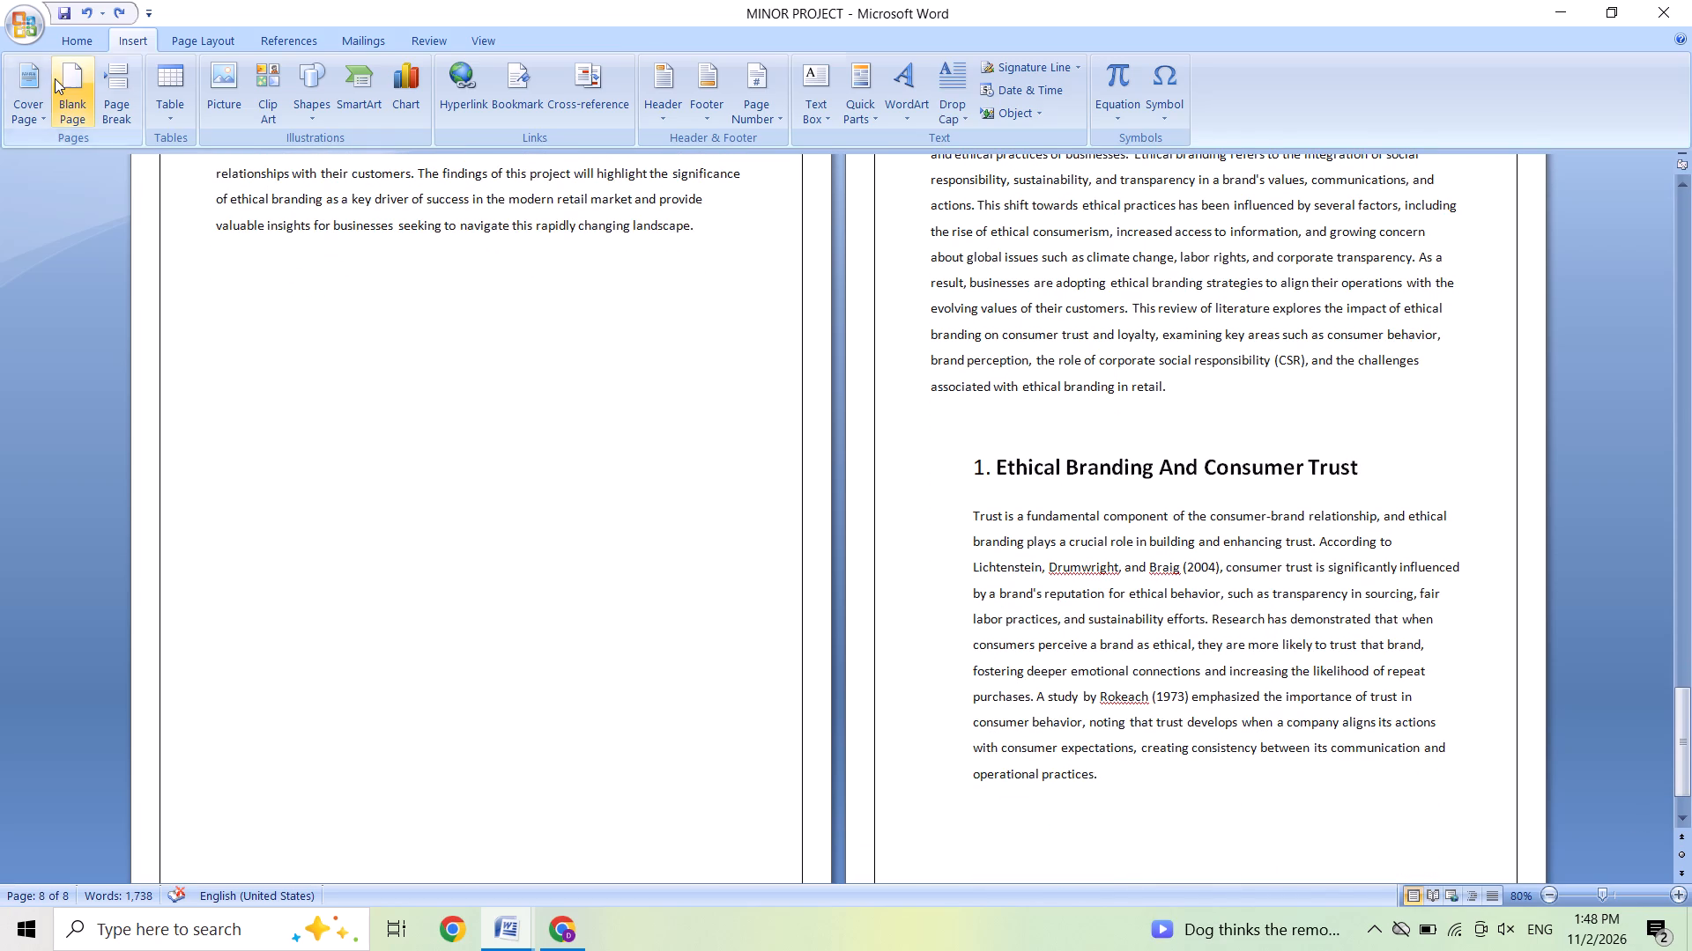
pyautogui.click(63, 84)
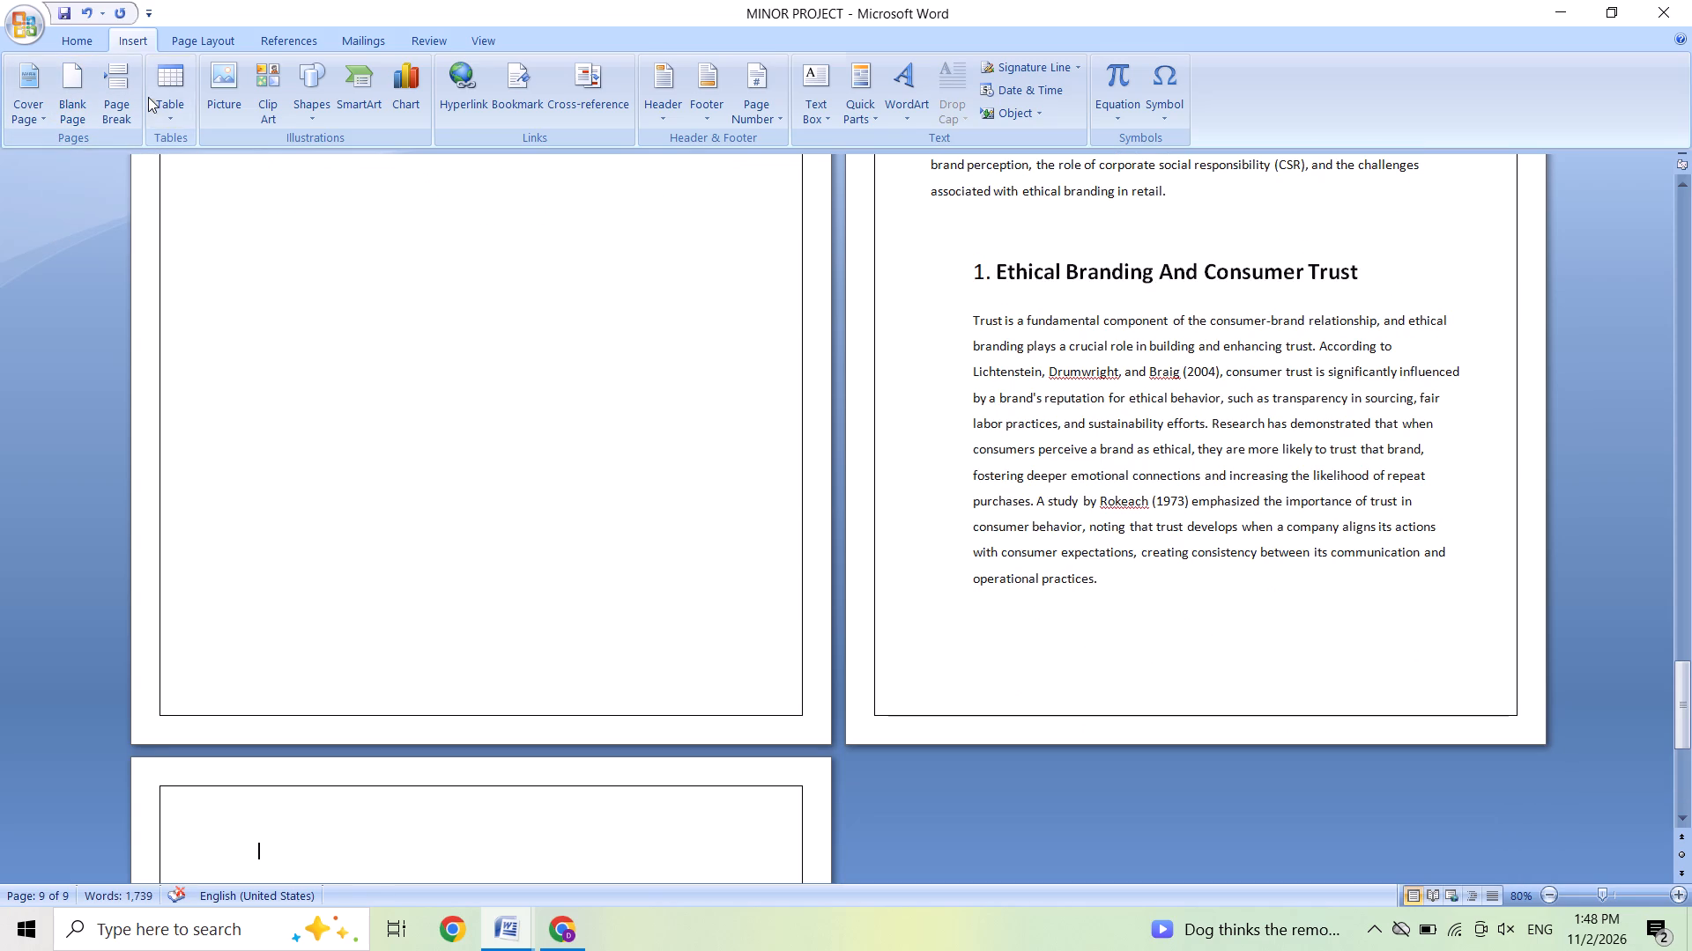
# Insert the "ggc" picture from the Pictures folder on the new blank page.
pyautogui.click(227, 97)
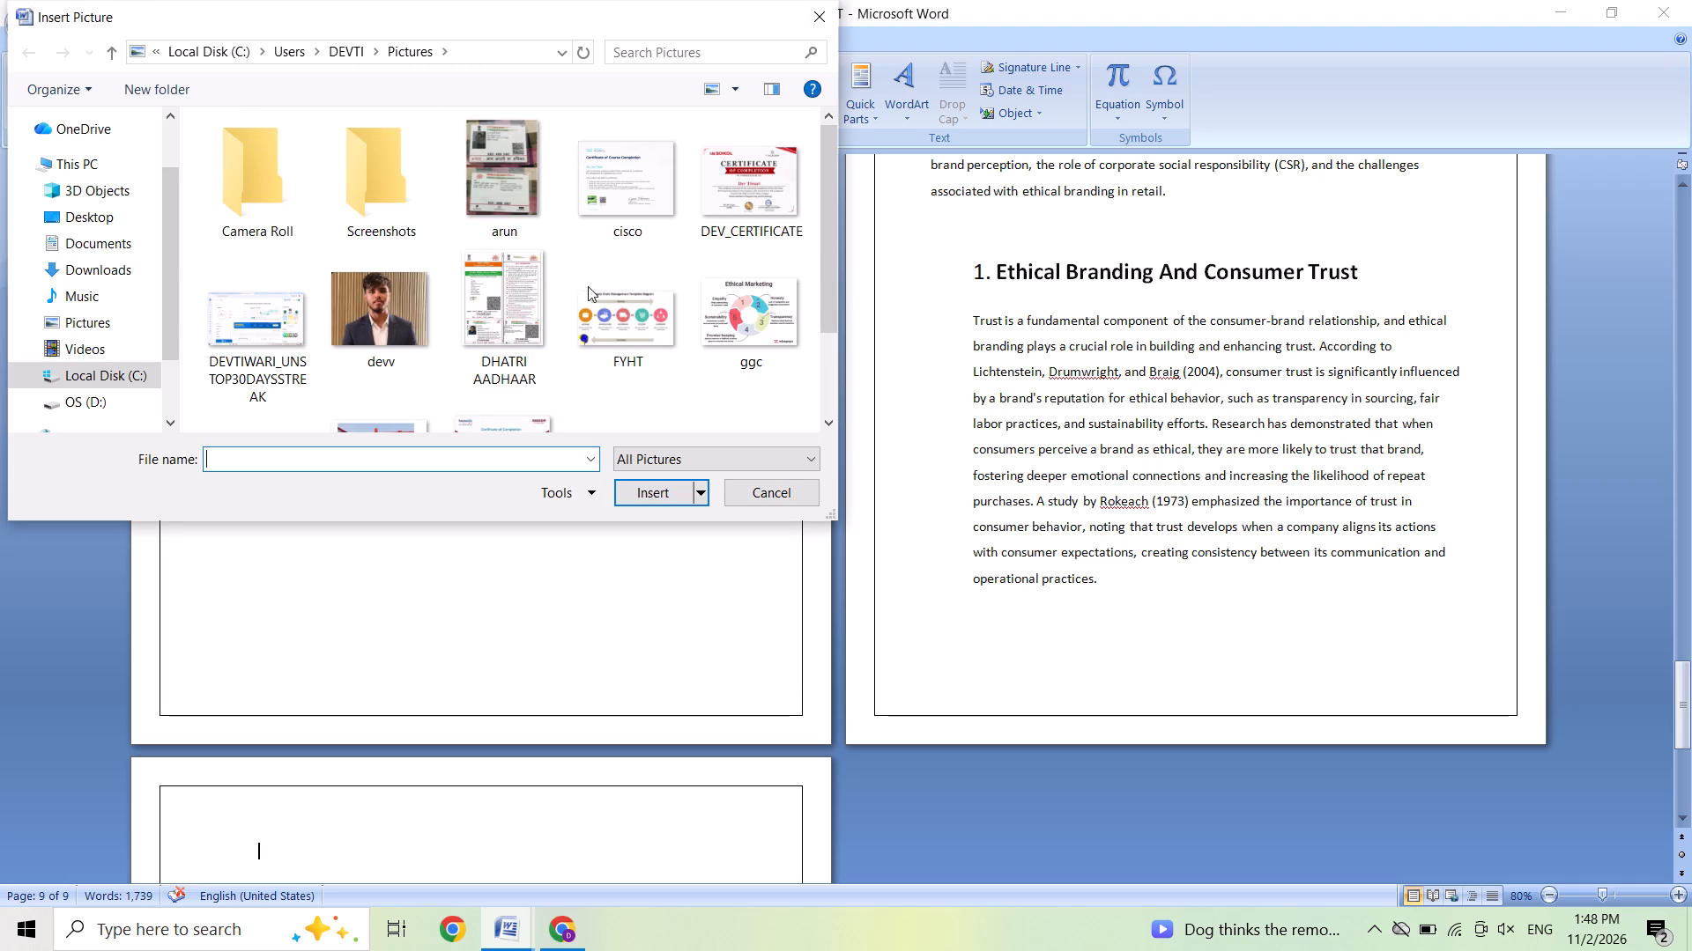
pyautogui.click(725, 314)
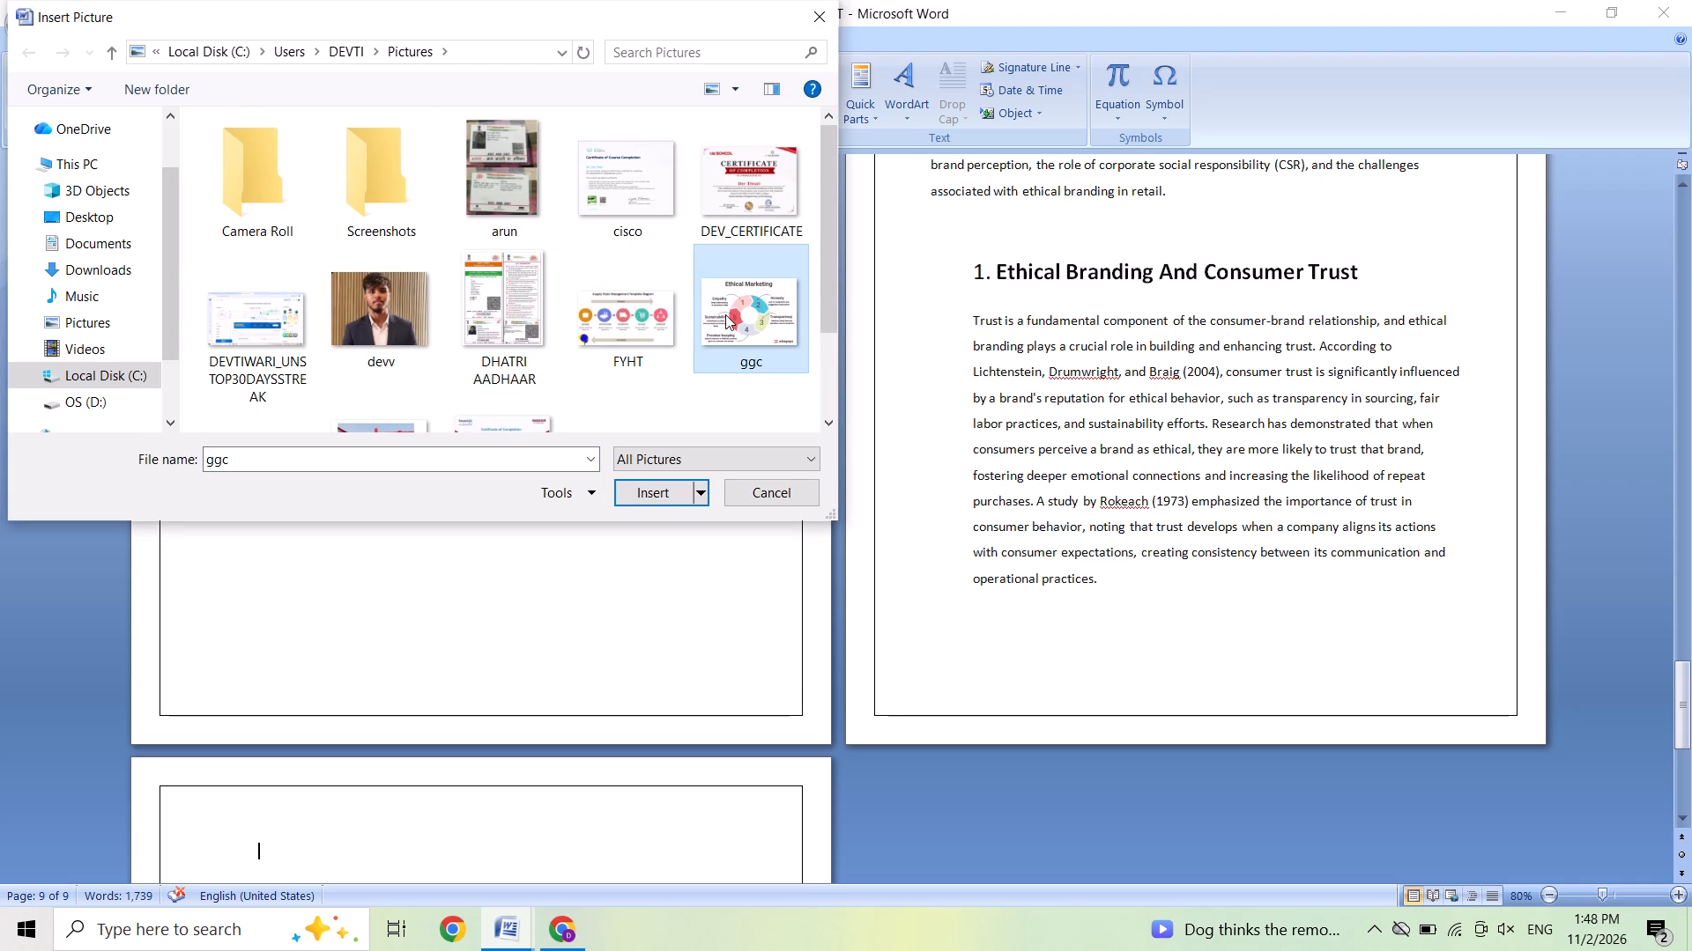
pyautogui.click(650, 489)
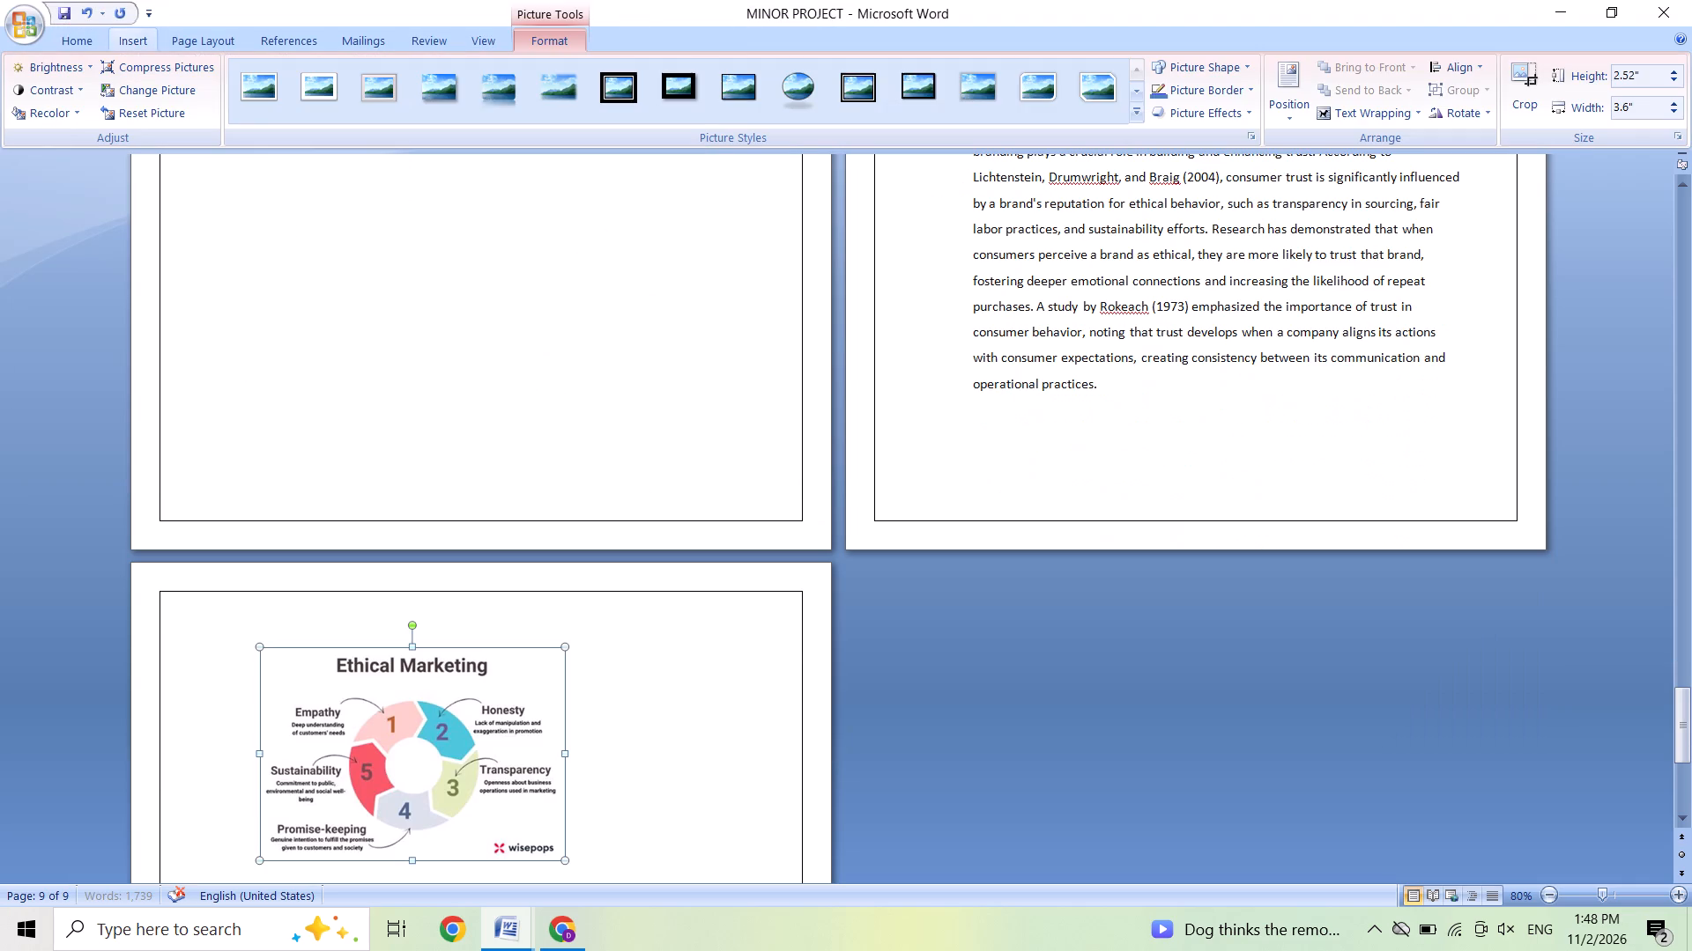
pyautogui.press('Down')
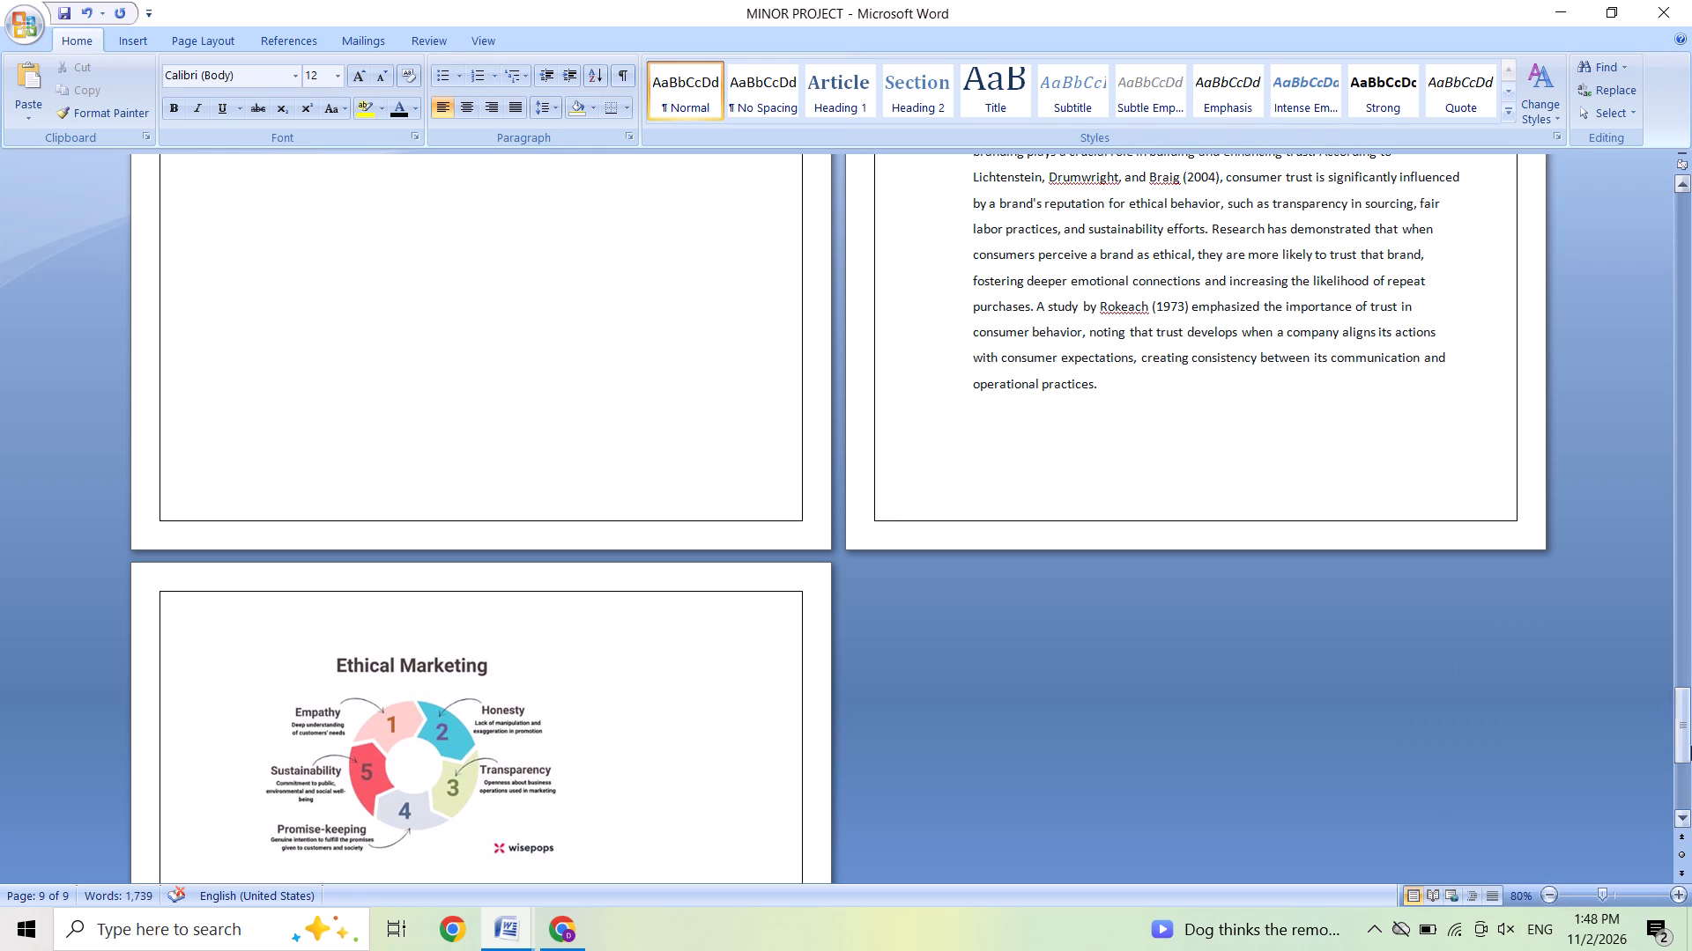
# Enlarge the Ethical Marketing picture by stretching it wider, close to the text margin, and making it taller.
pyautogui.tripleClick(1676, 812)
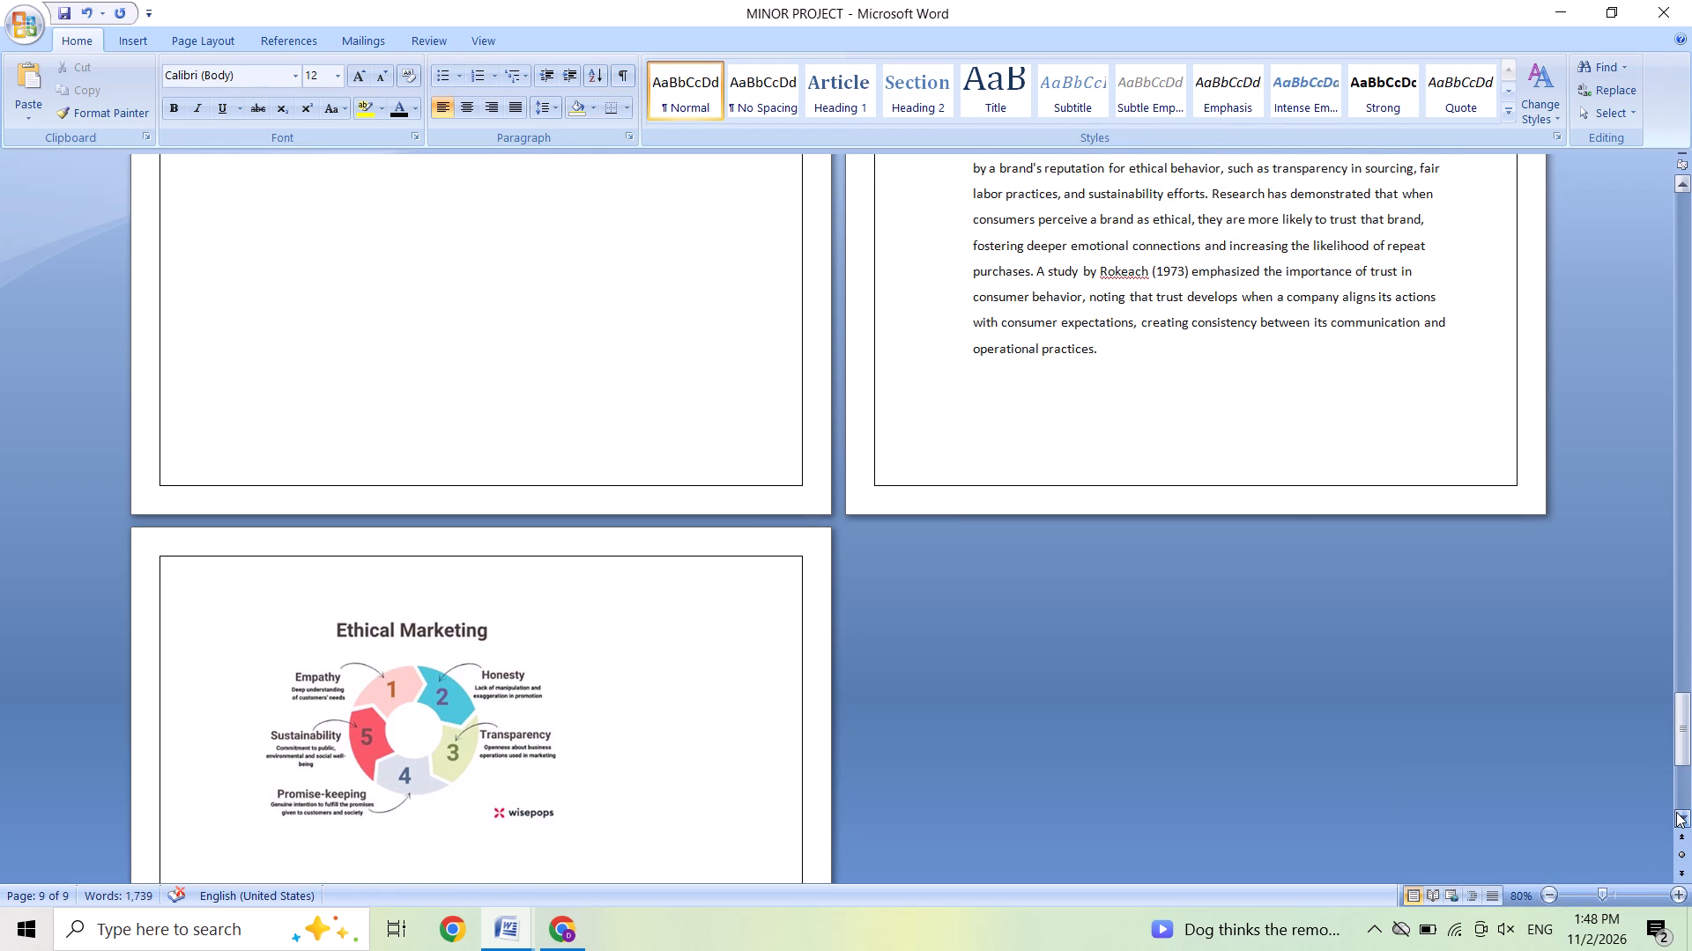
pyautogui.tripleClick(1676, 812)
pyautogui.tripleClick(1676, 812)
pyautogui.tripleClick(1676, 812)
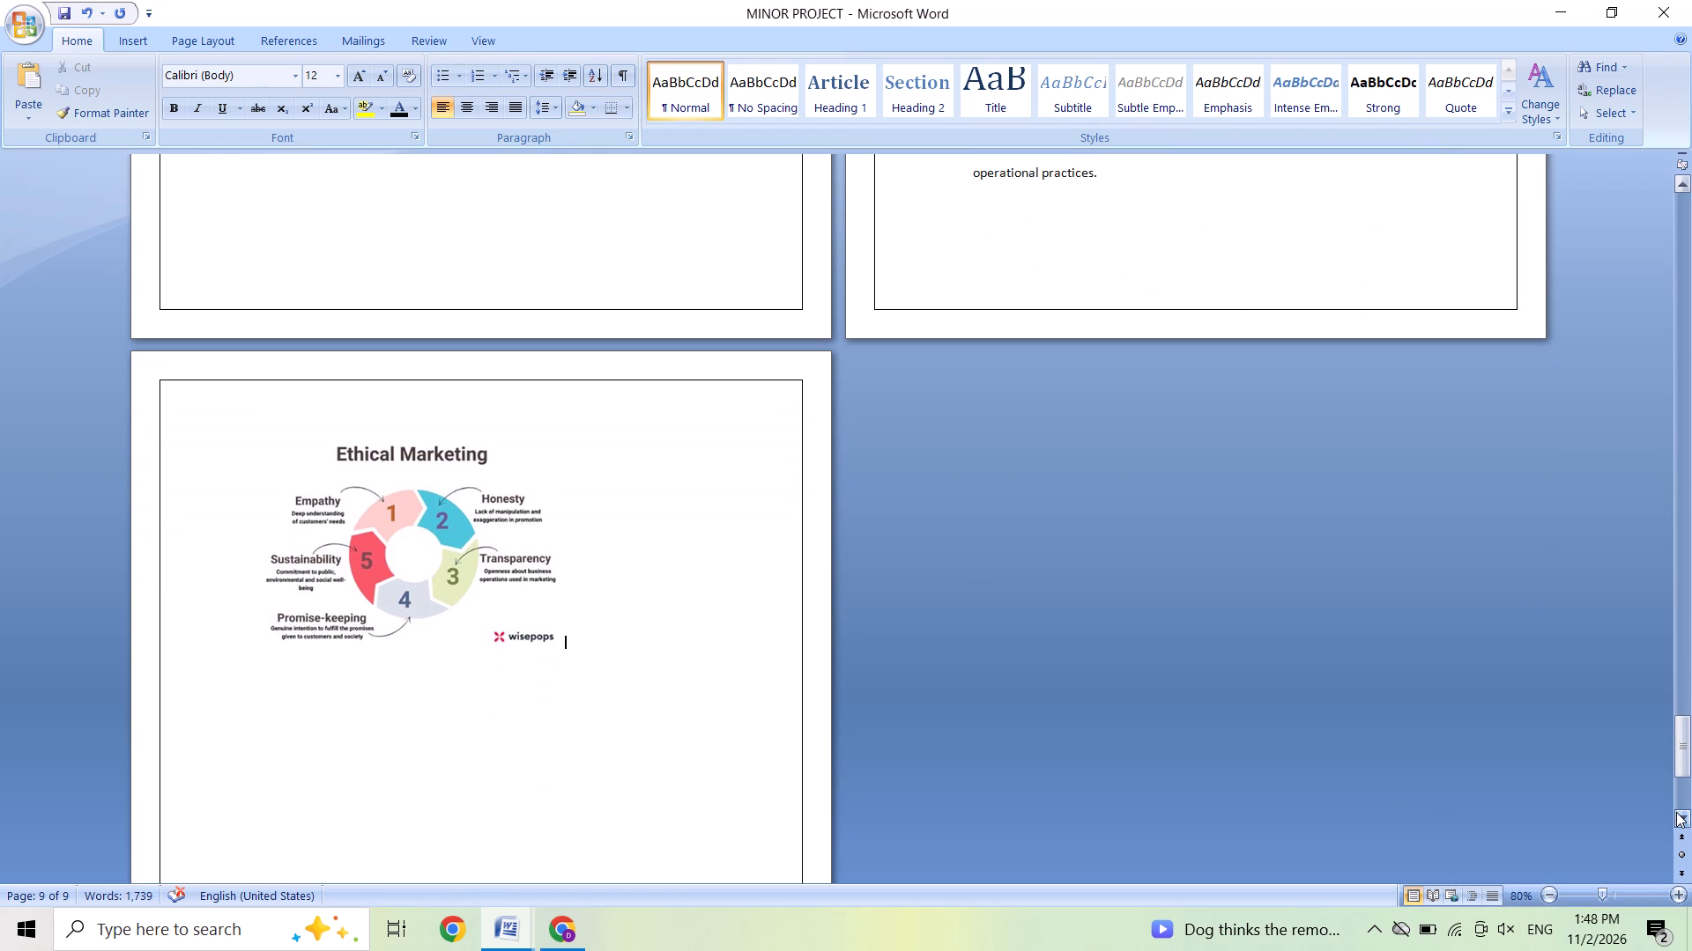
pyautogui.tripleClick(1676, 812)
pyautogui.click(1676, 812)
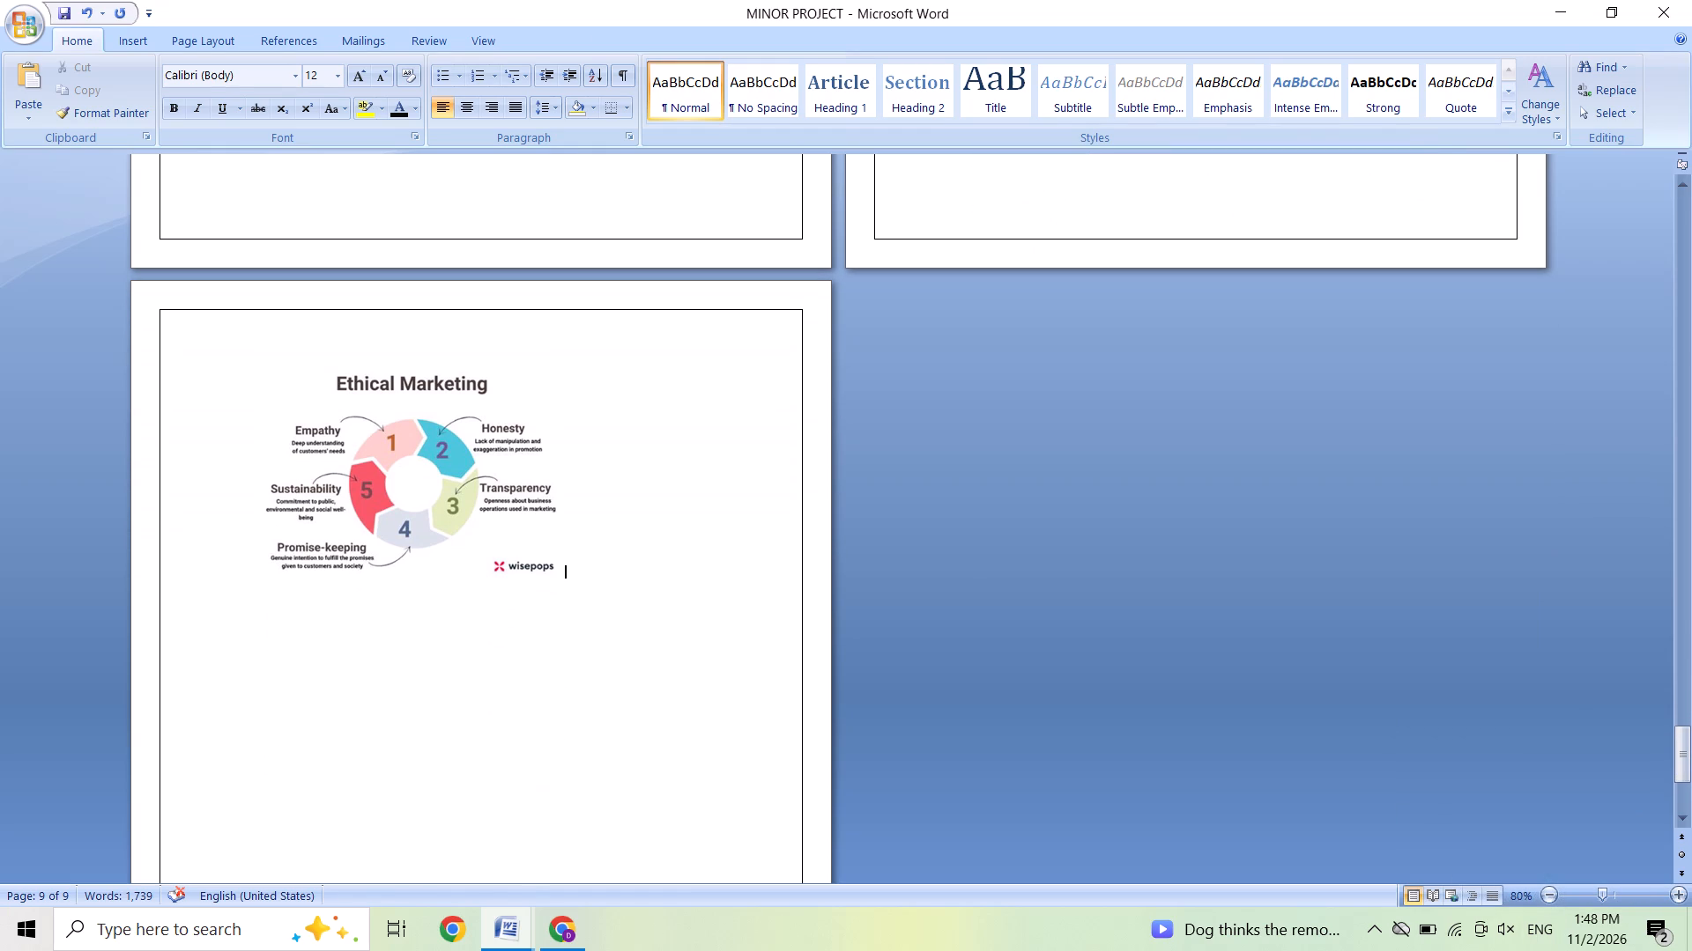
pyautogui.click(363, 456)
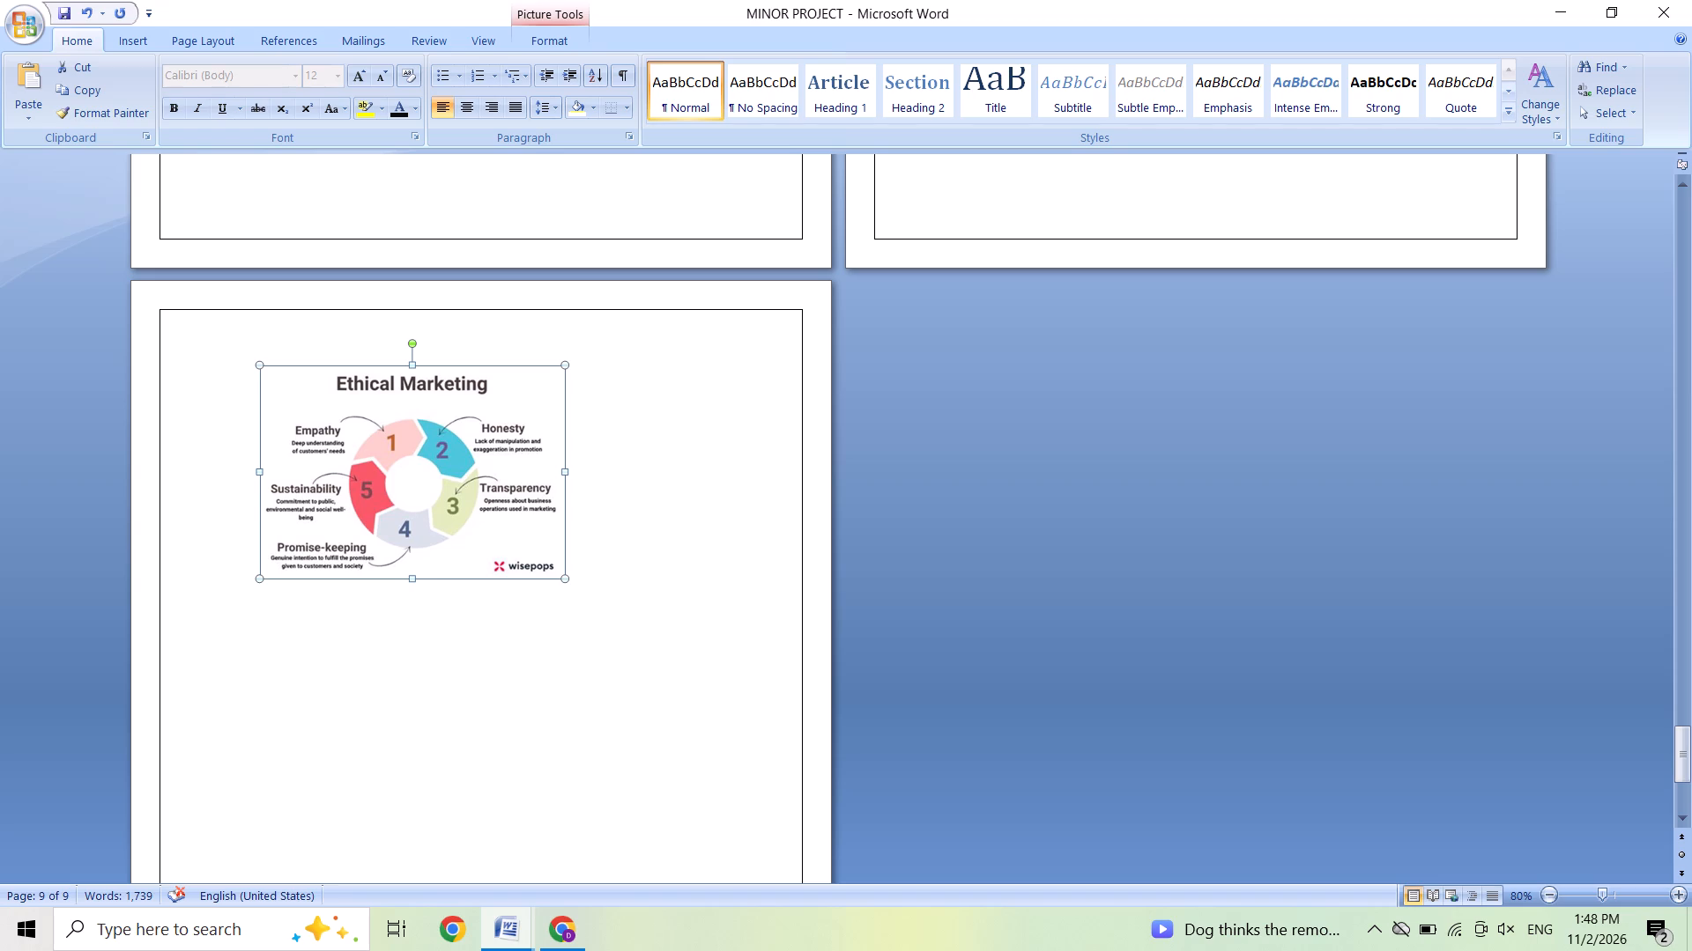
pyautogui.moveTo(562, 474); pyautogui.dragTo(573, 474)
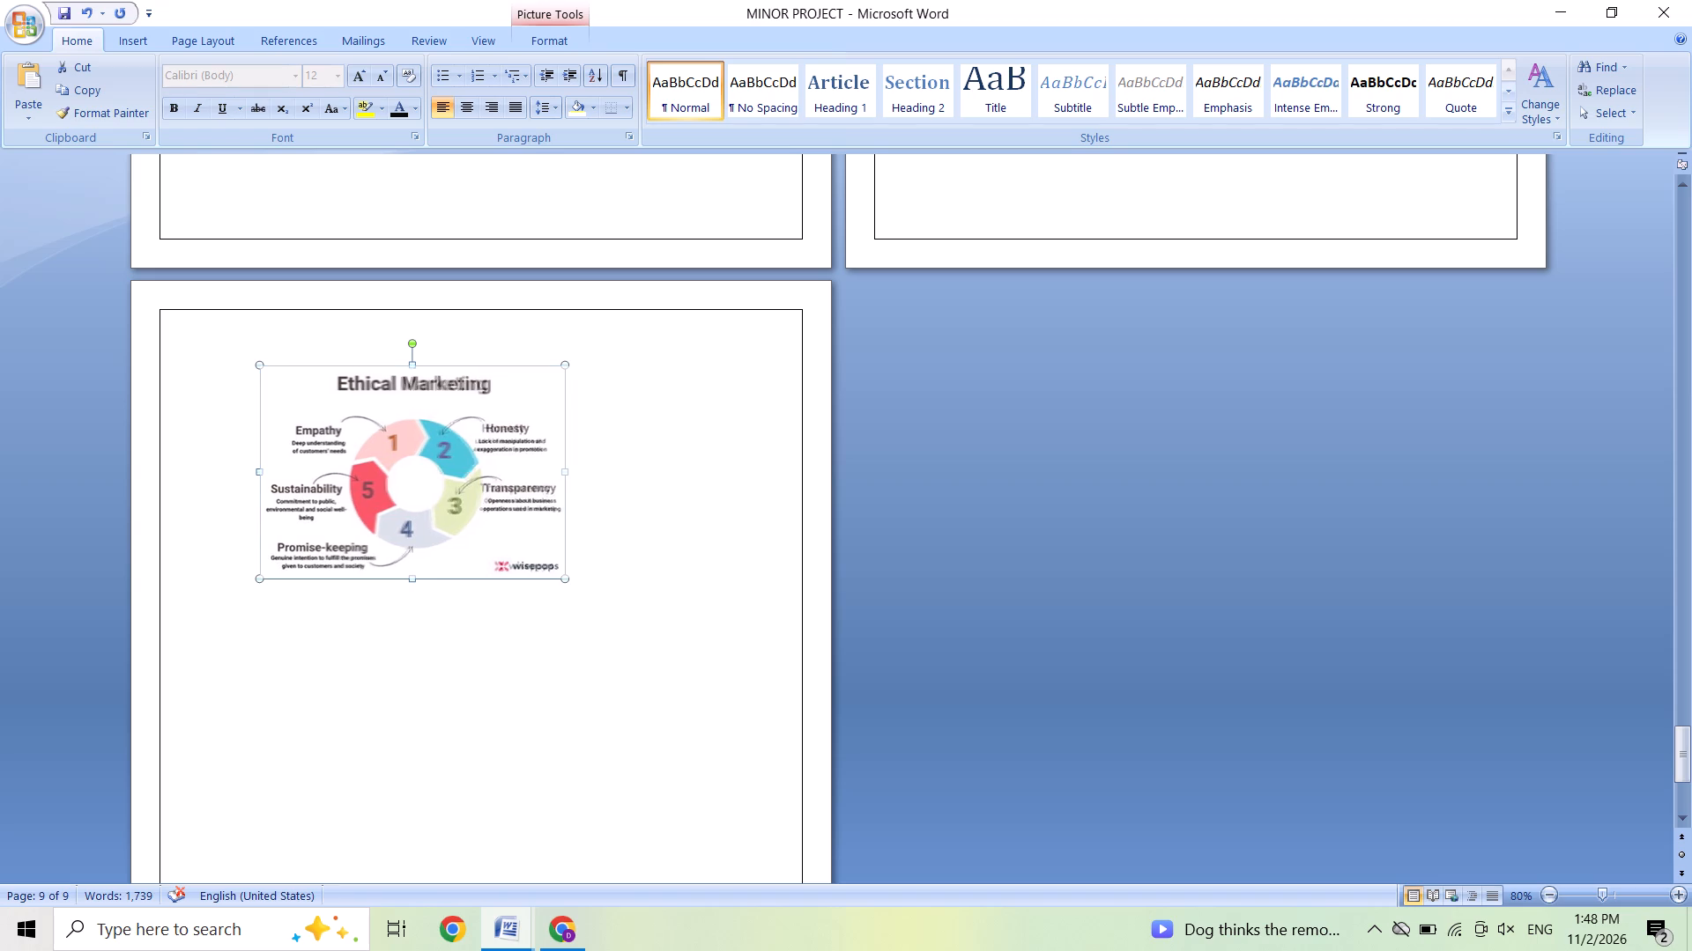
pyautogui.moveTo(573, 474); pyautogui.dragTo(658, 480)
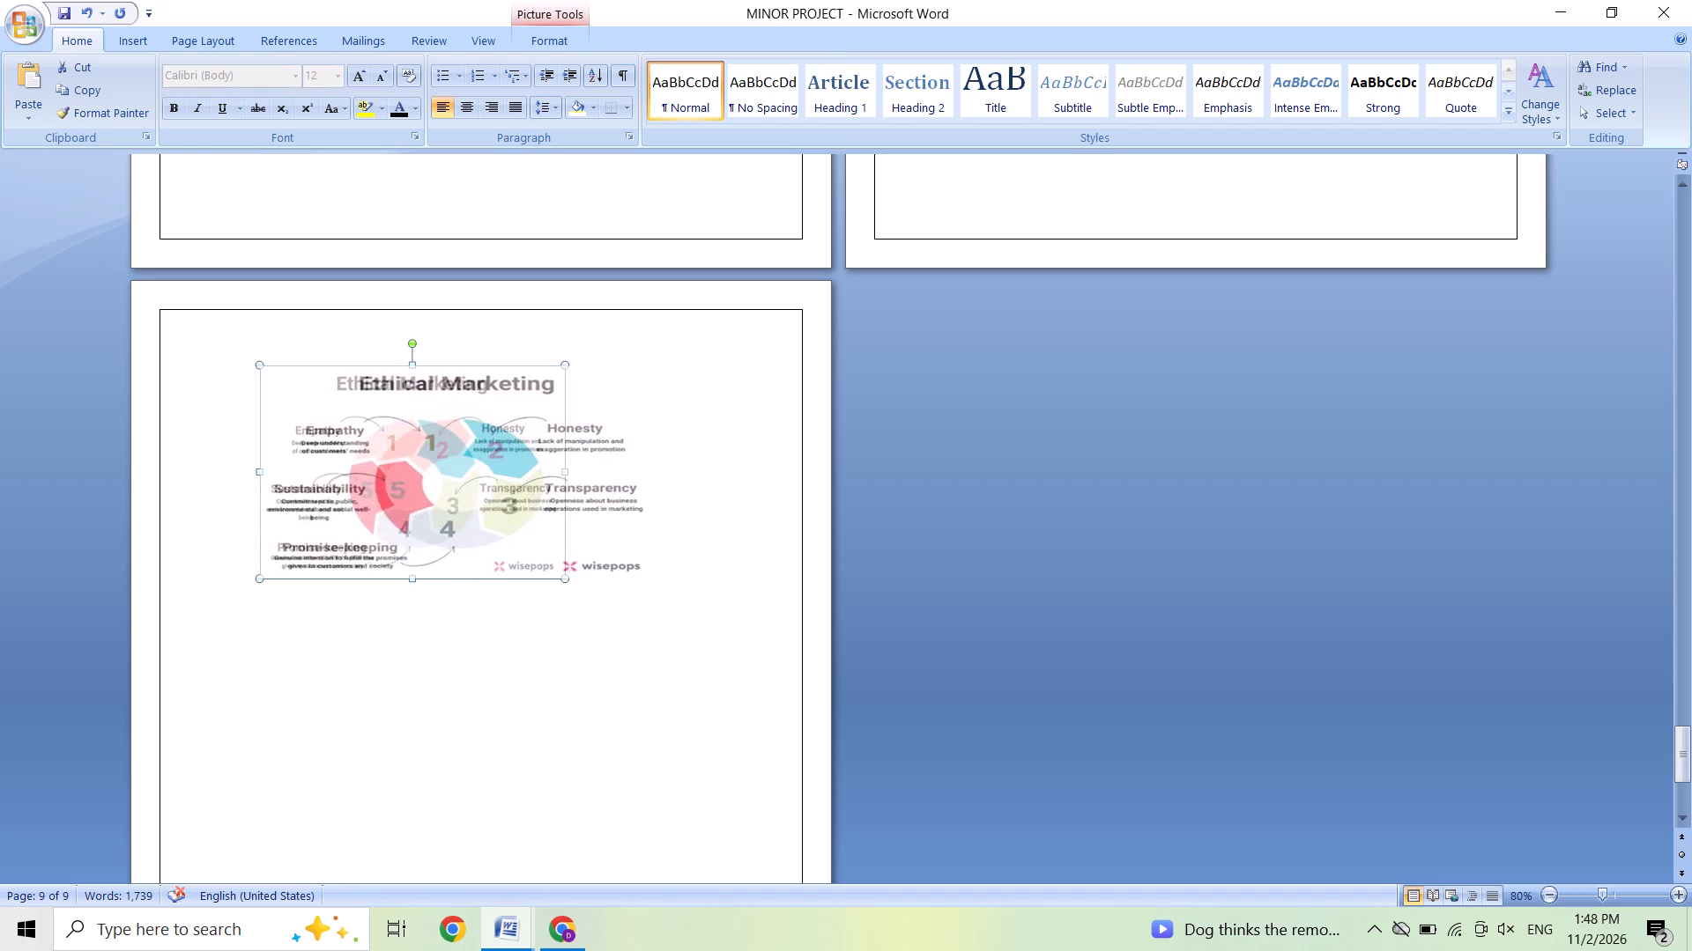
pyautogui.moveTo(658, 480); pyautogui.dragTo(677, 482)
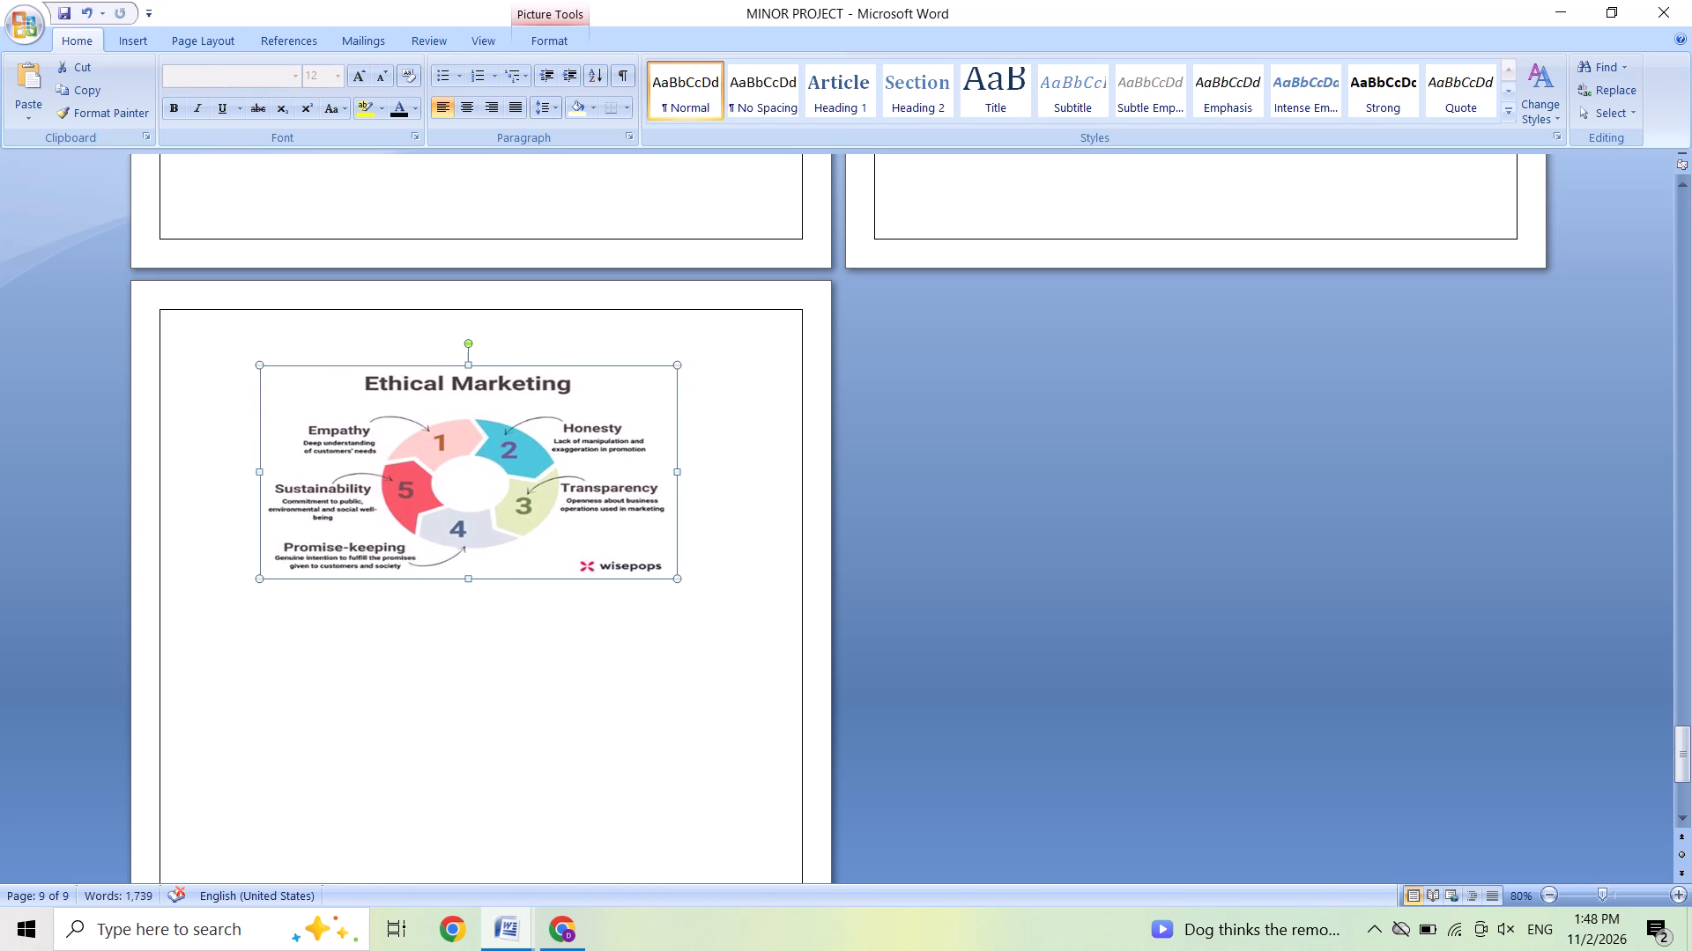
pyautogui.moveTo(464, 362); pyautogui.dragTo(471, 347)
pyautogui.moveTo(471, 347); pyautogui.dragTo(471, 340)
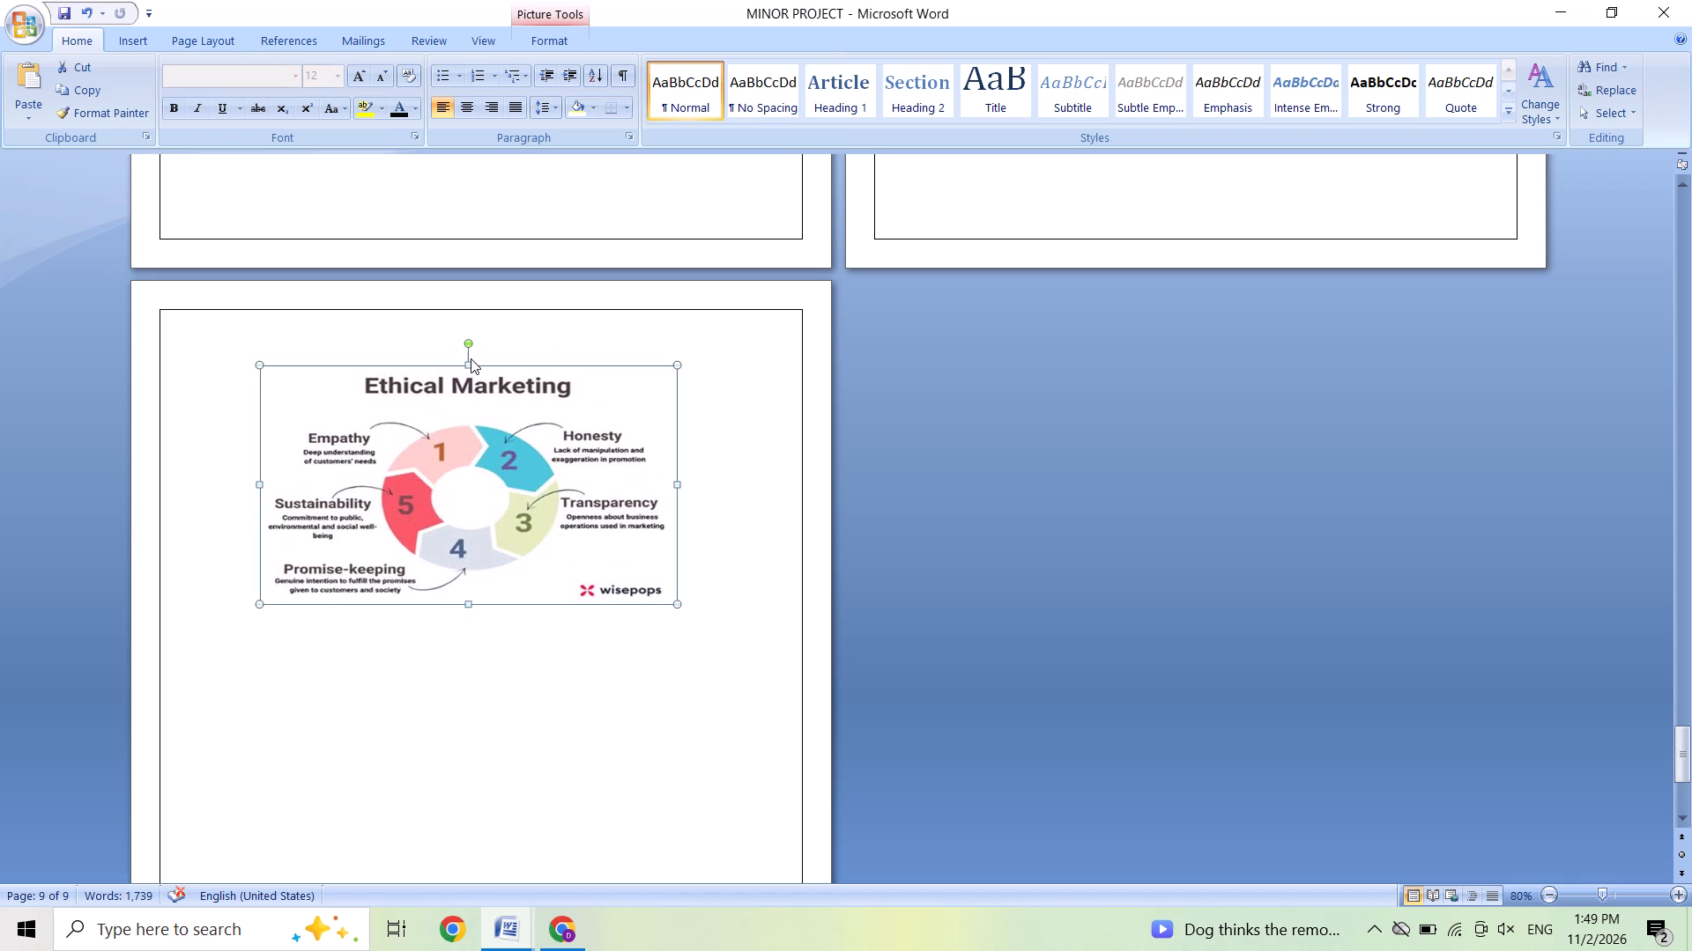
pyautogui.moveTo(467, 361); pyautogui.dragTo(465, 335)
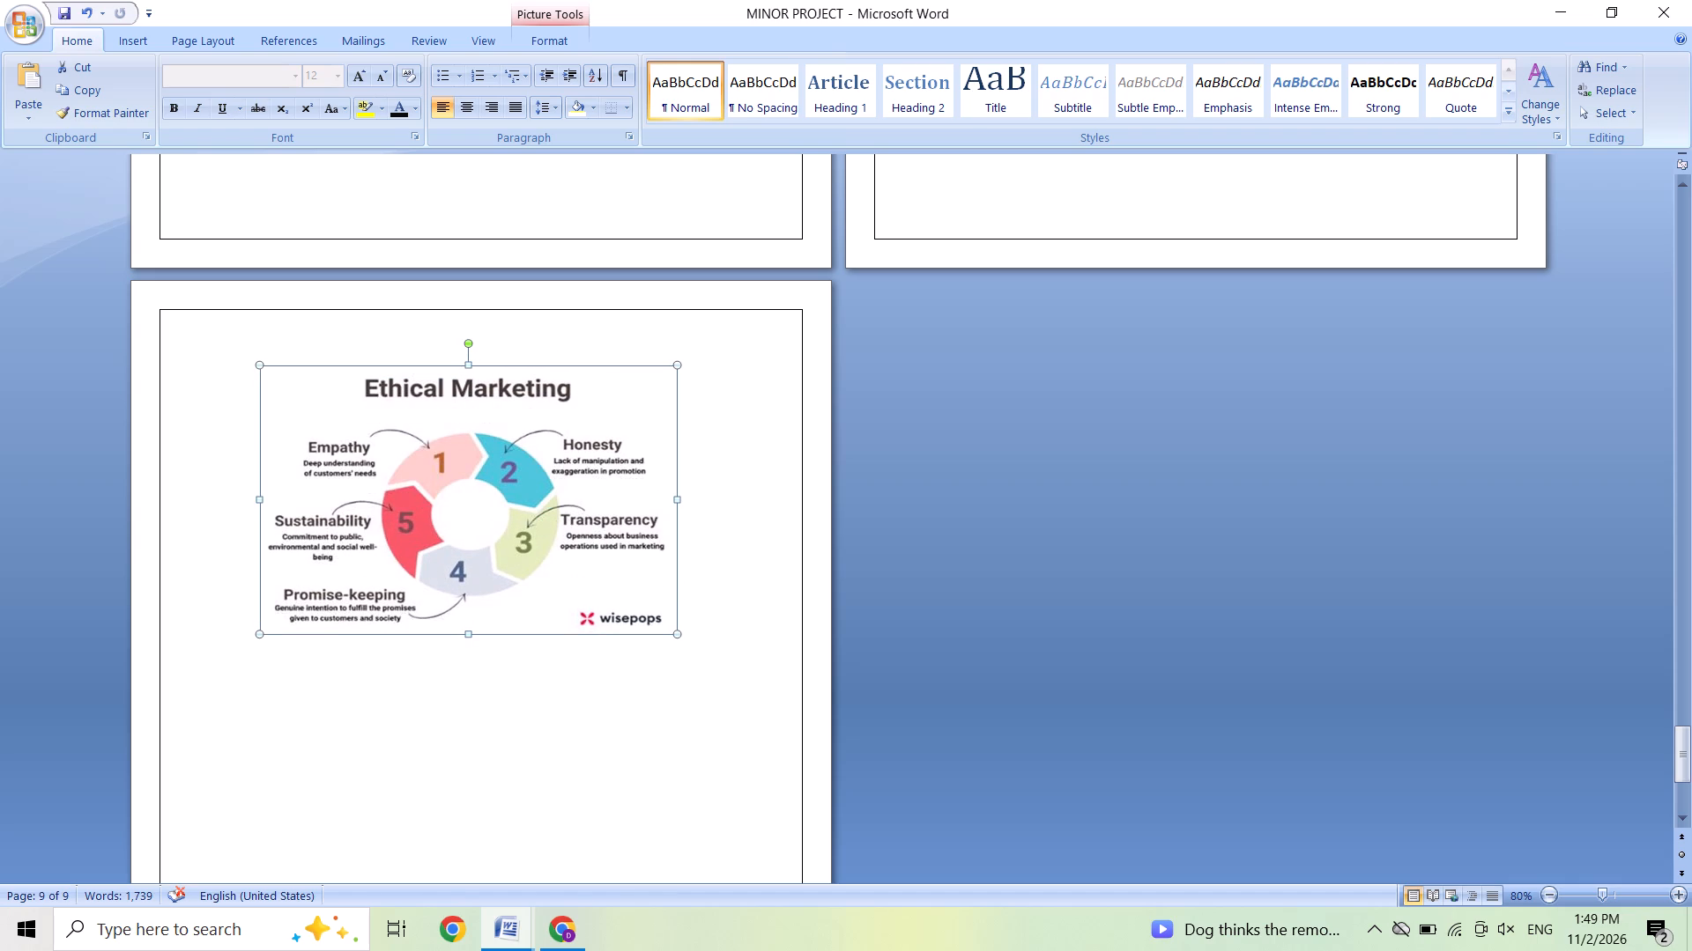
# Start a new line below the Ethical Marketing picture and remove the extra spacing before it.
pyautogui.doubleClick(668, 692)
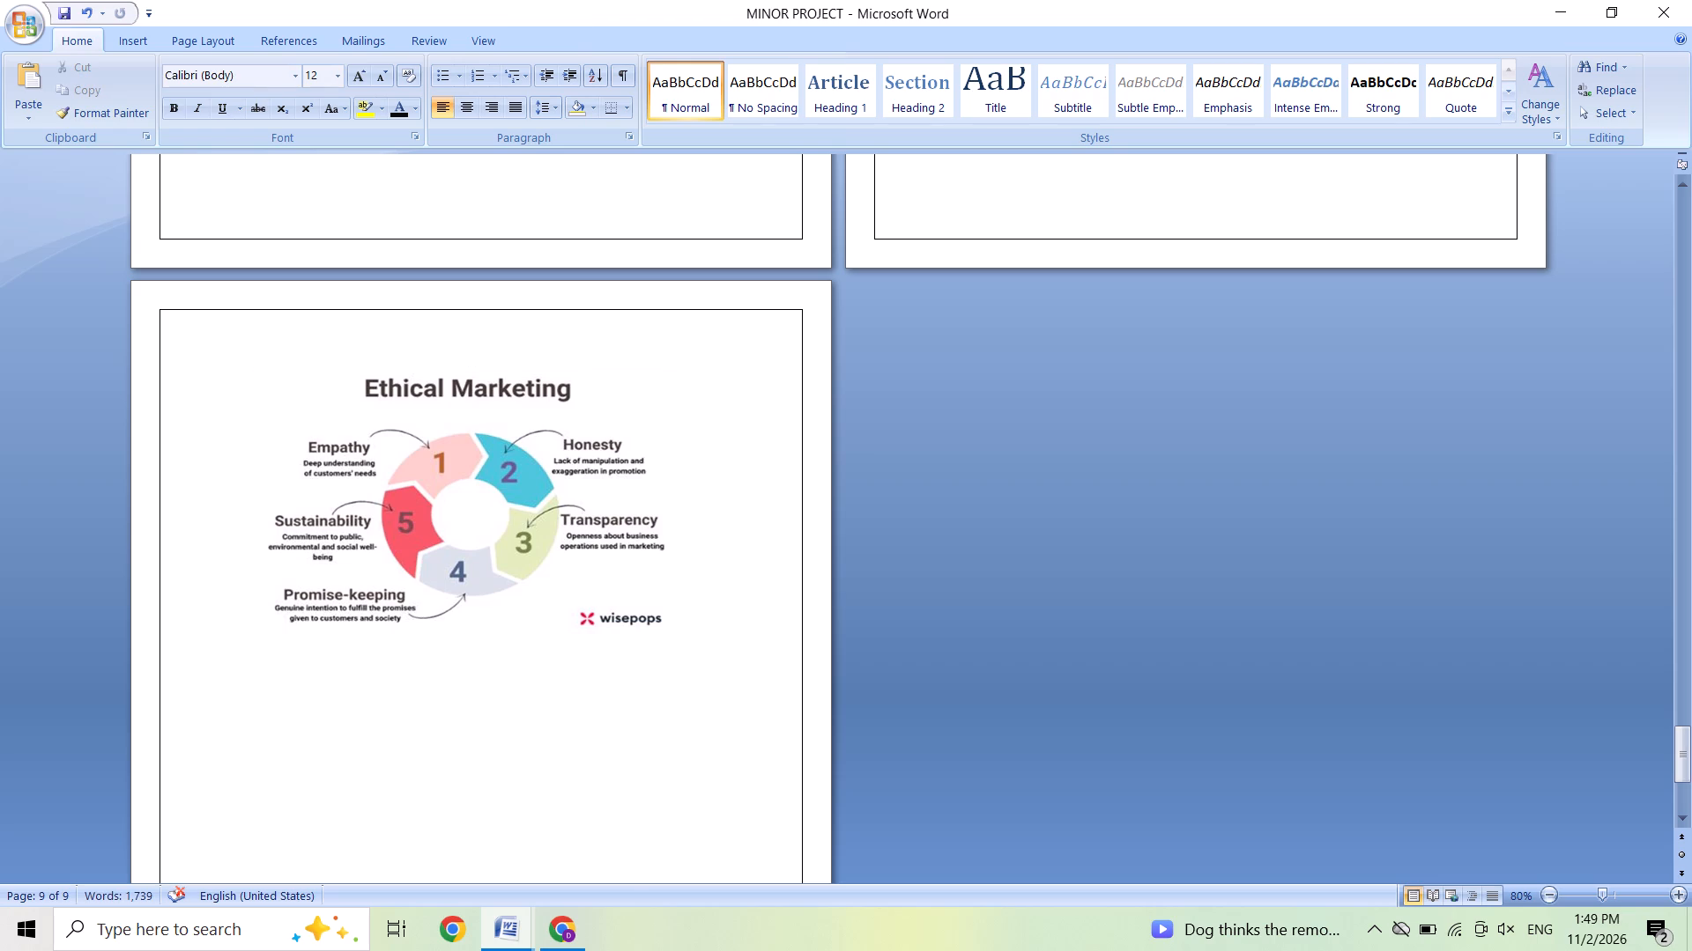
pyautogui.press('BackSpace')
pyautogui.press('BackSpace')
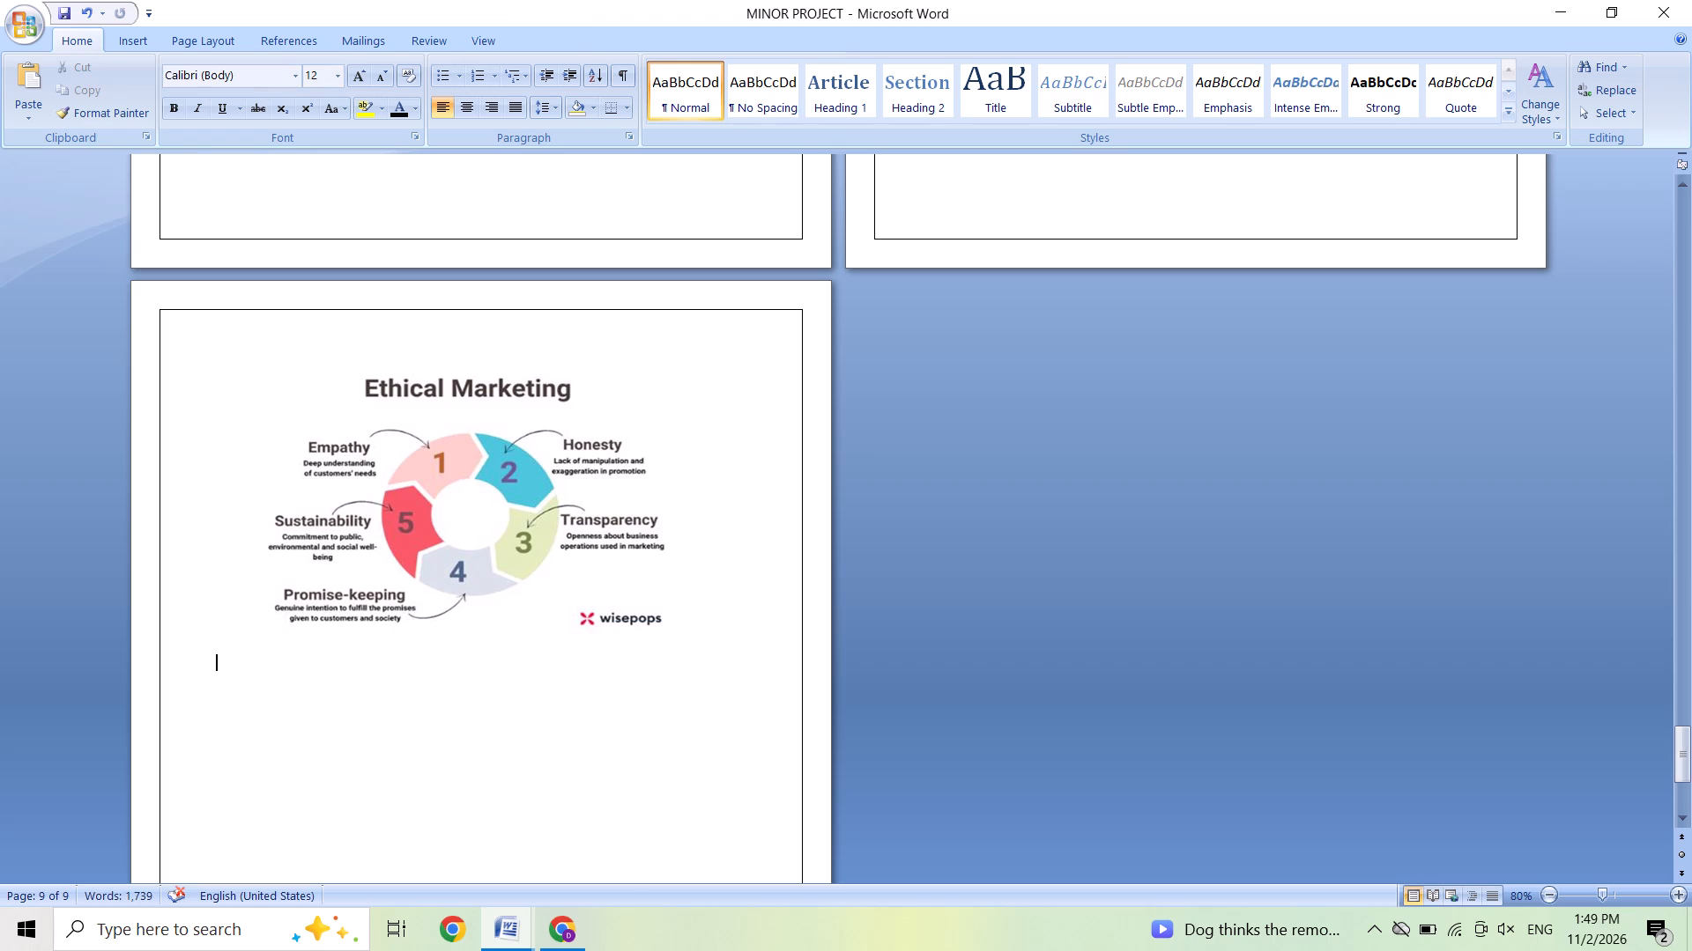
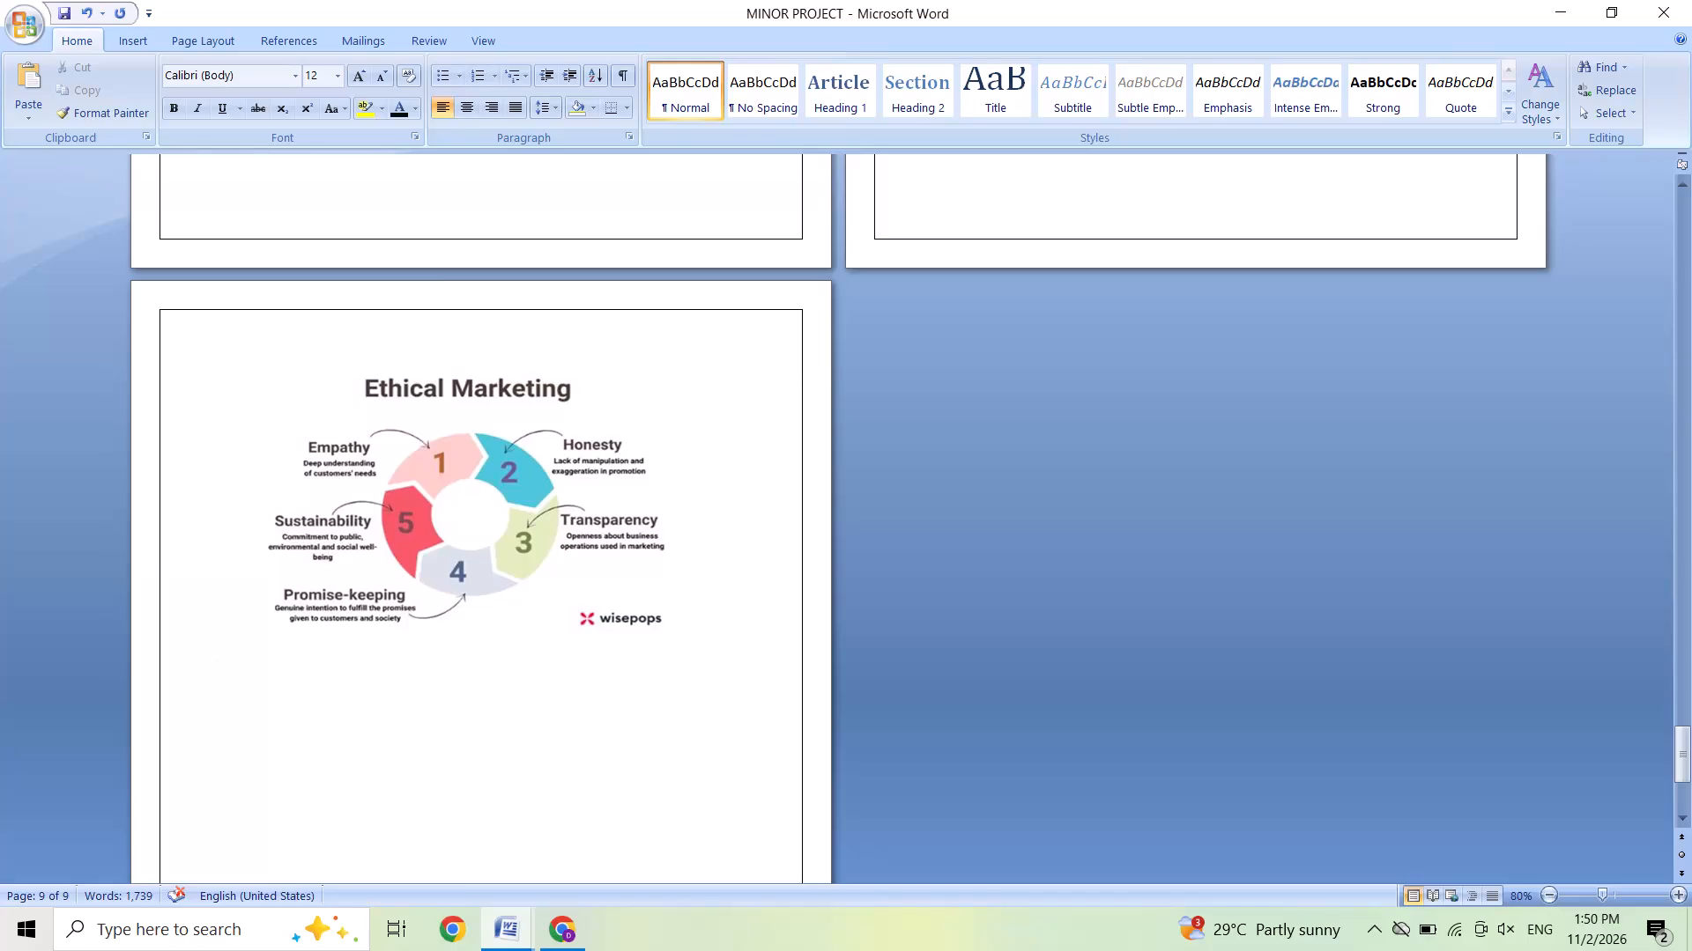
# Paste the copied paragraph starting "Ethical branding enables brands to differentiate themselves" on the line below the Ethical Marketing picture.
pyautogui.hotkey('ctrl', 'v')
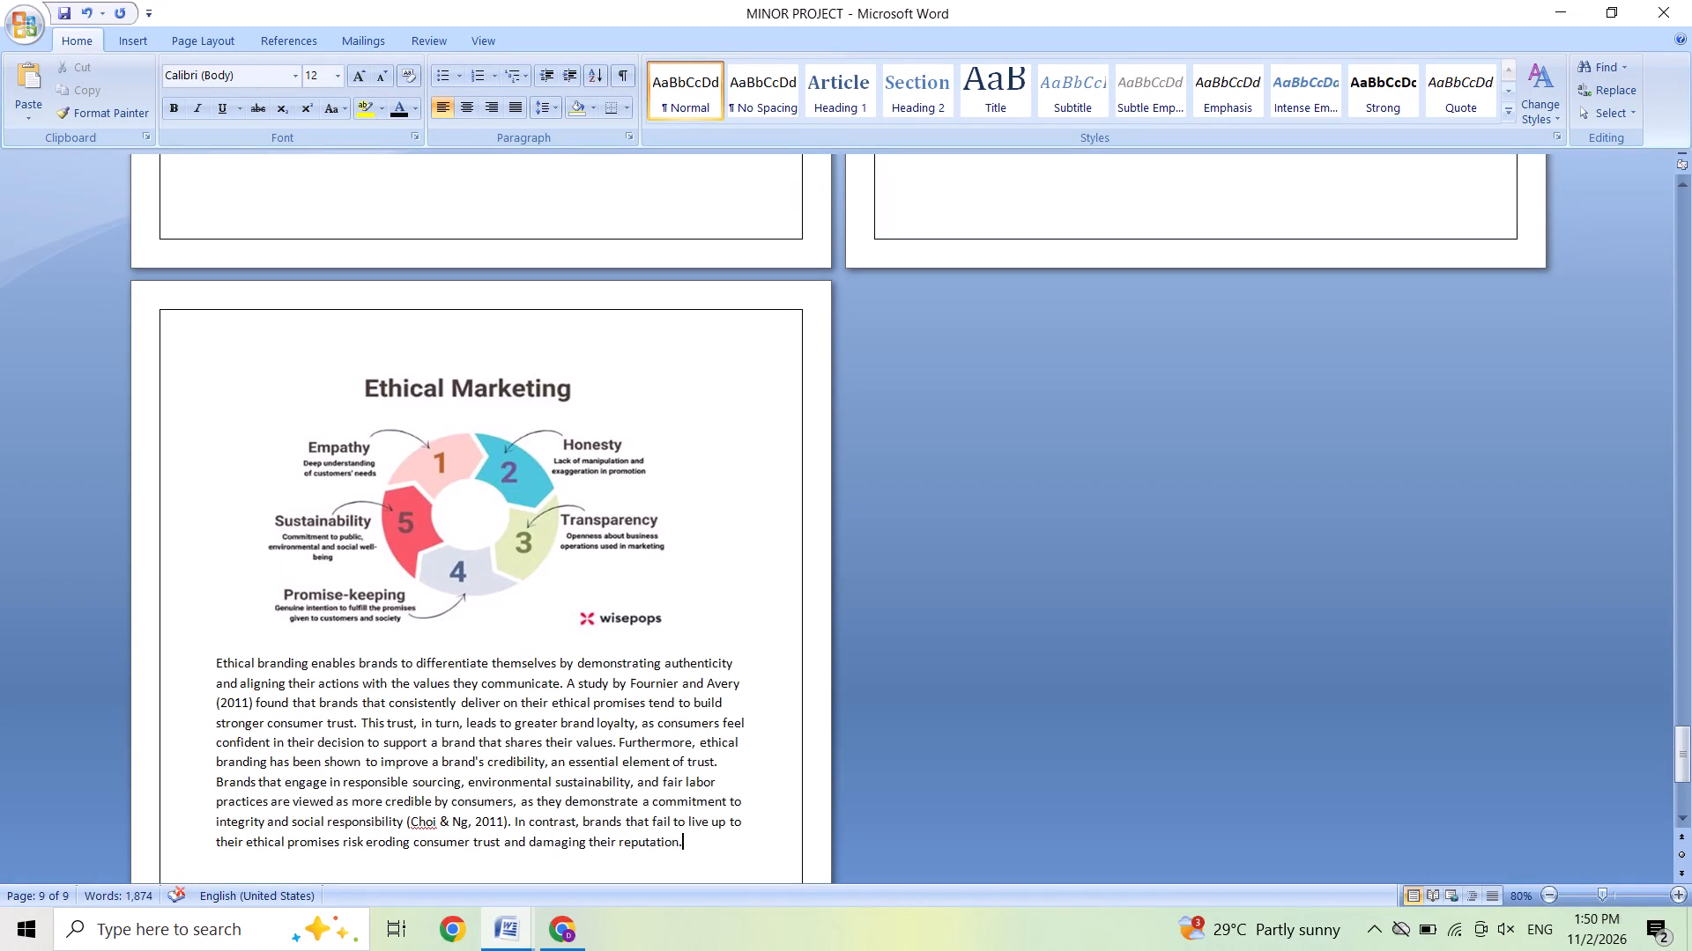
# Set the line spacing of the whole paragraph below the Ethical Marketing picture to 1.5.
pyautogui.moveTo(213, 664); pyautogui.dragTo(679, 848)
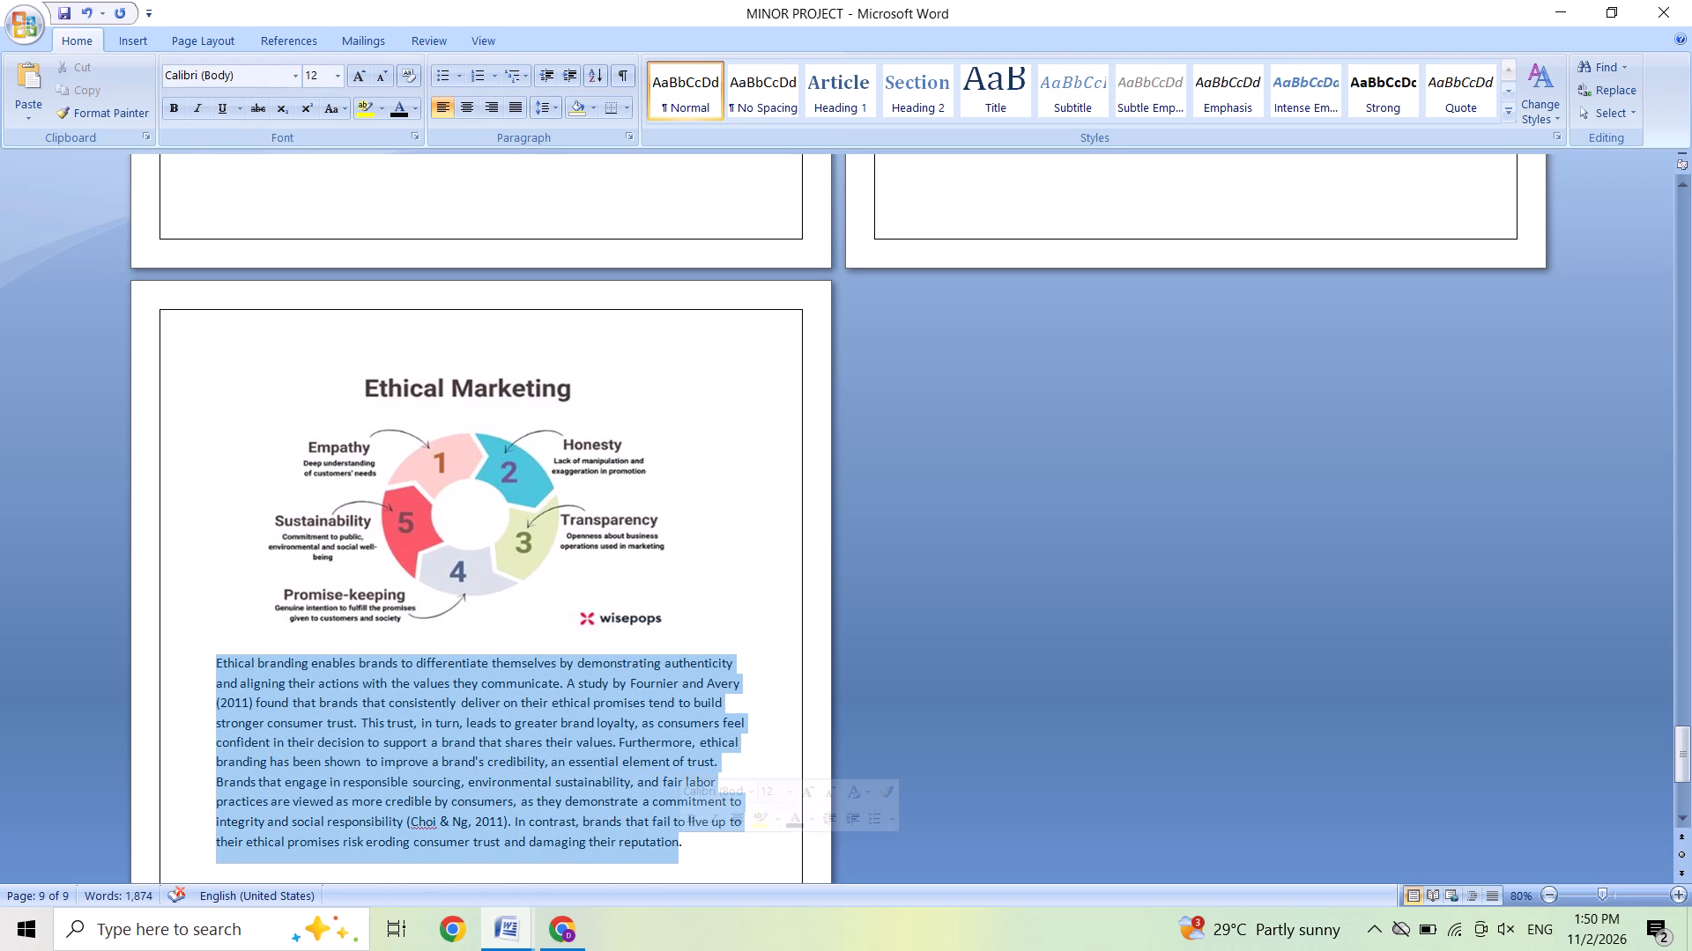
pyautogui.moveTo(679, 848); pyautogui.dragTo(460, 221)
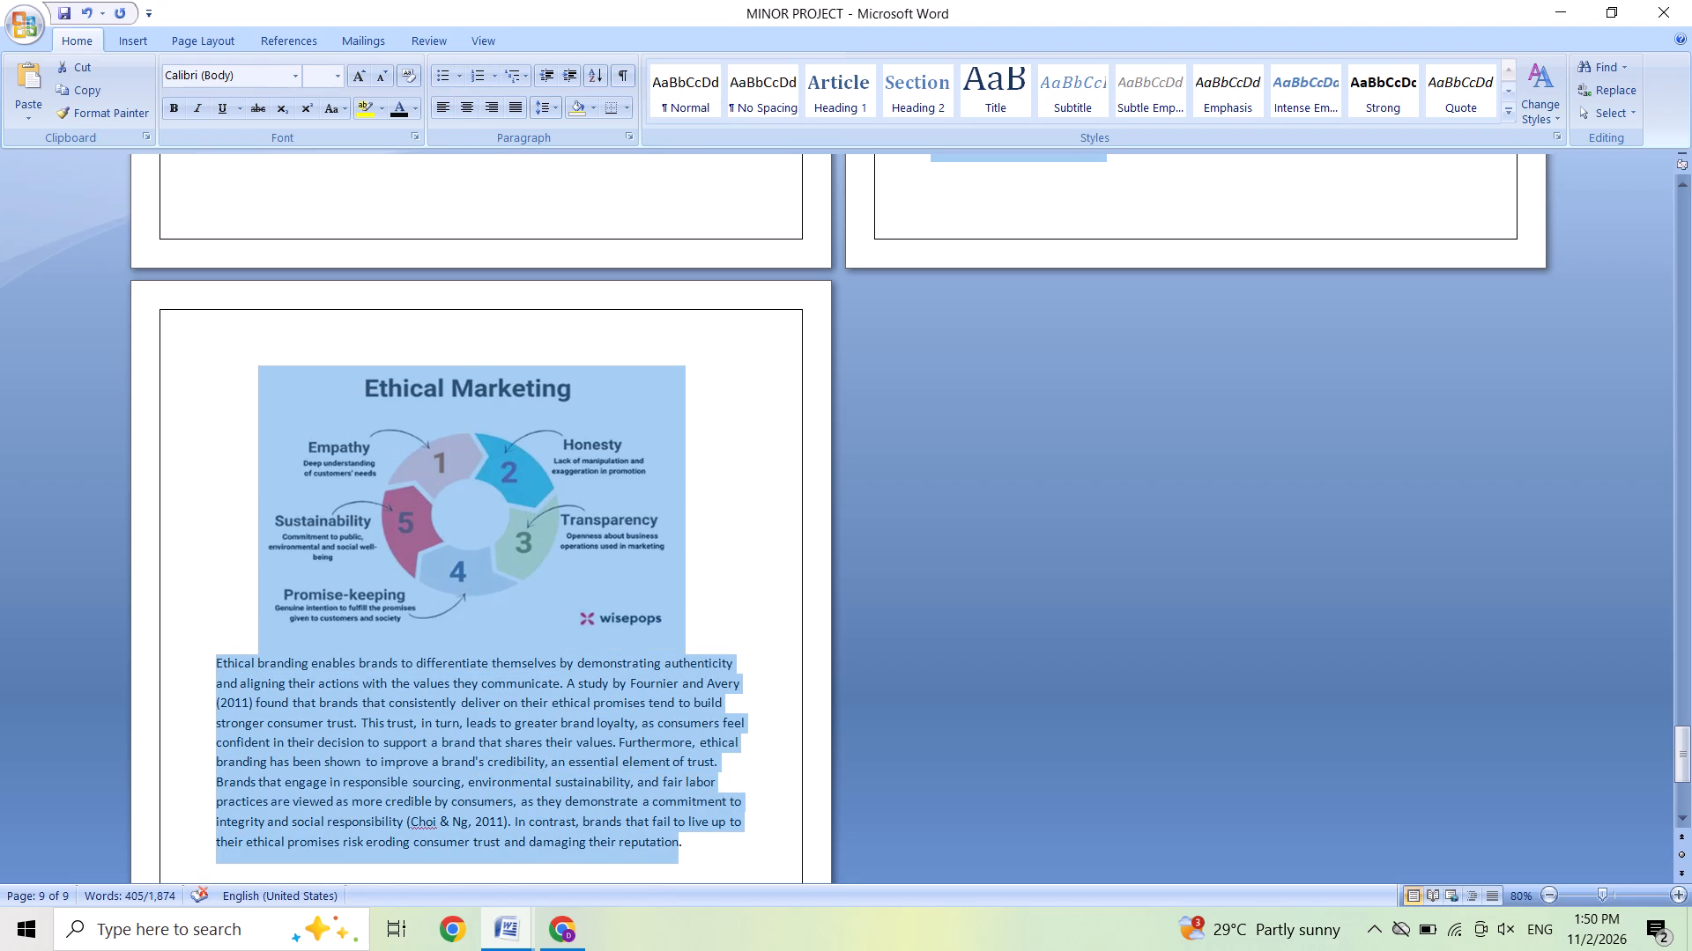
pyautogui.click(769, 561)
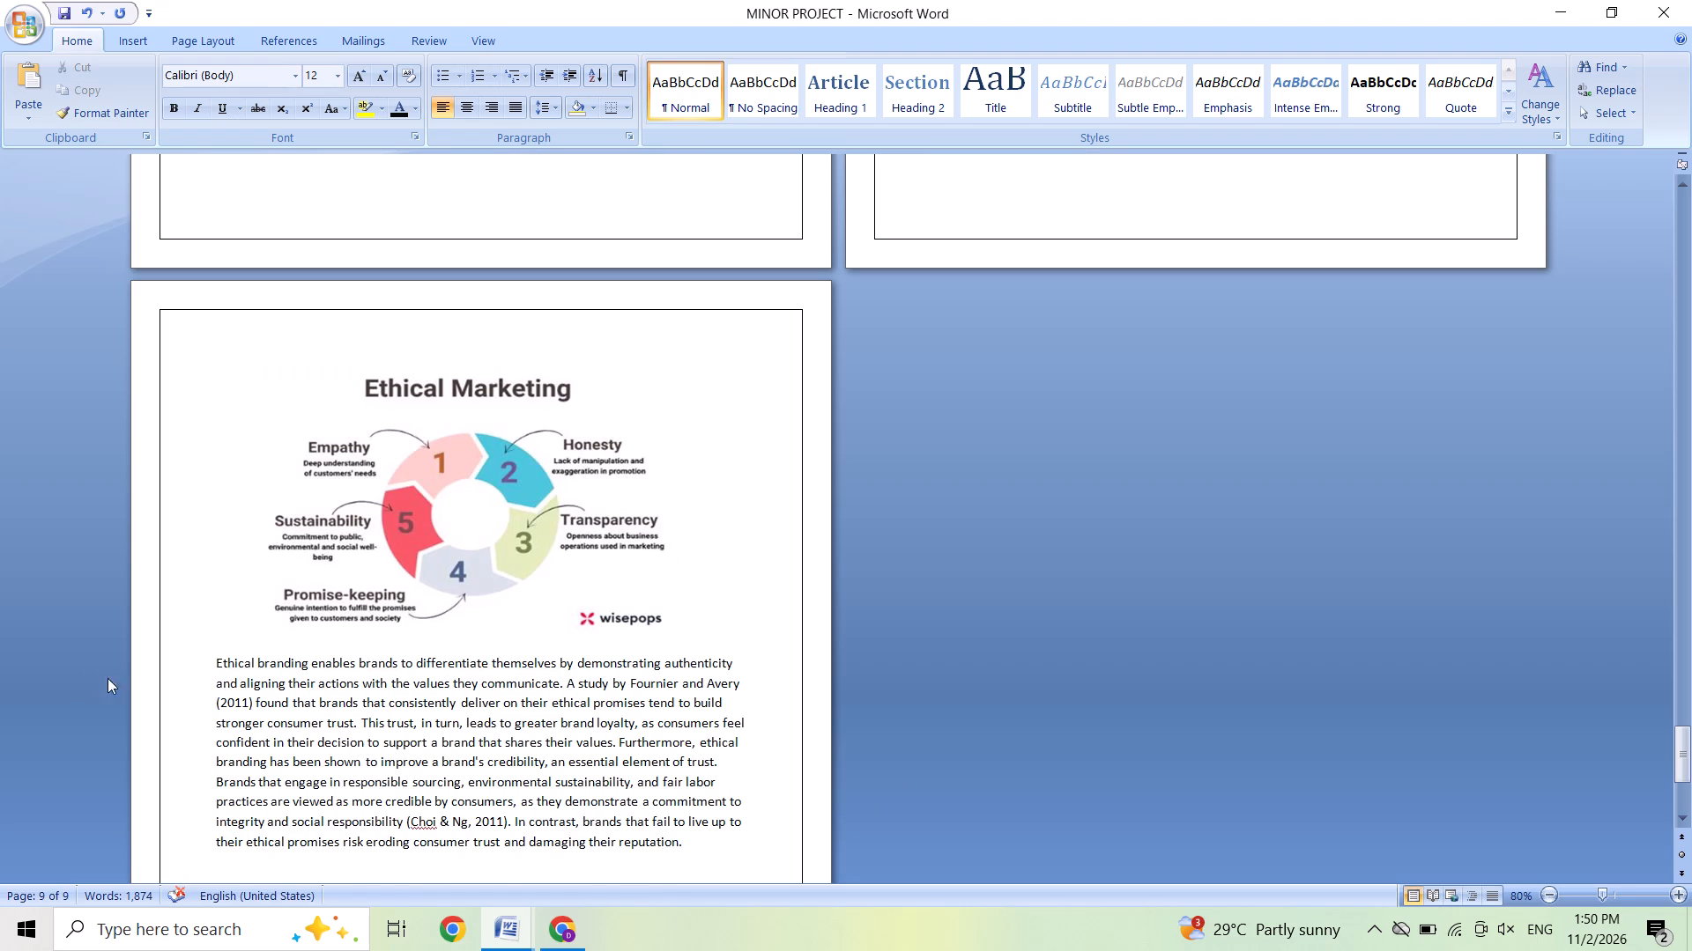
pyautogui.moveTo(211, 661); pyautogui.dragTo(267, 714)
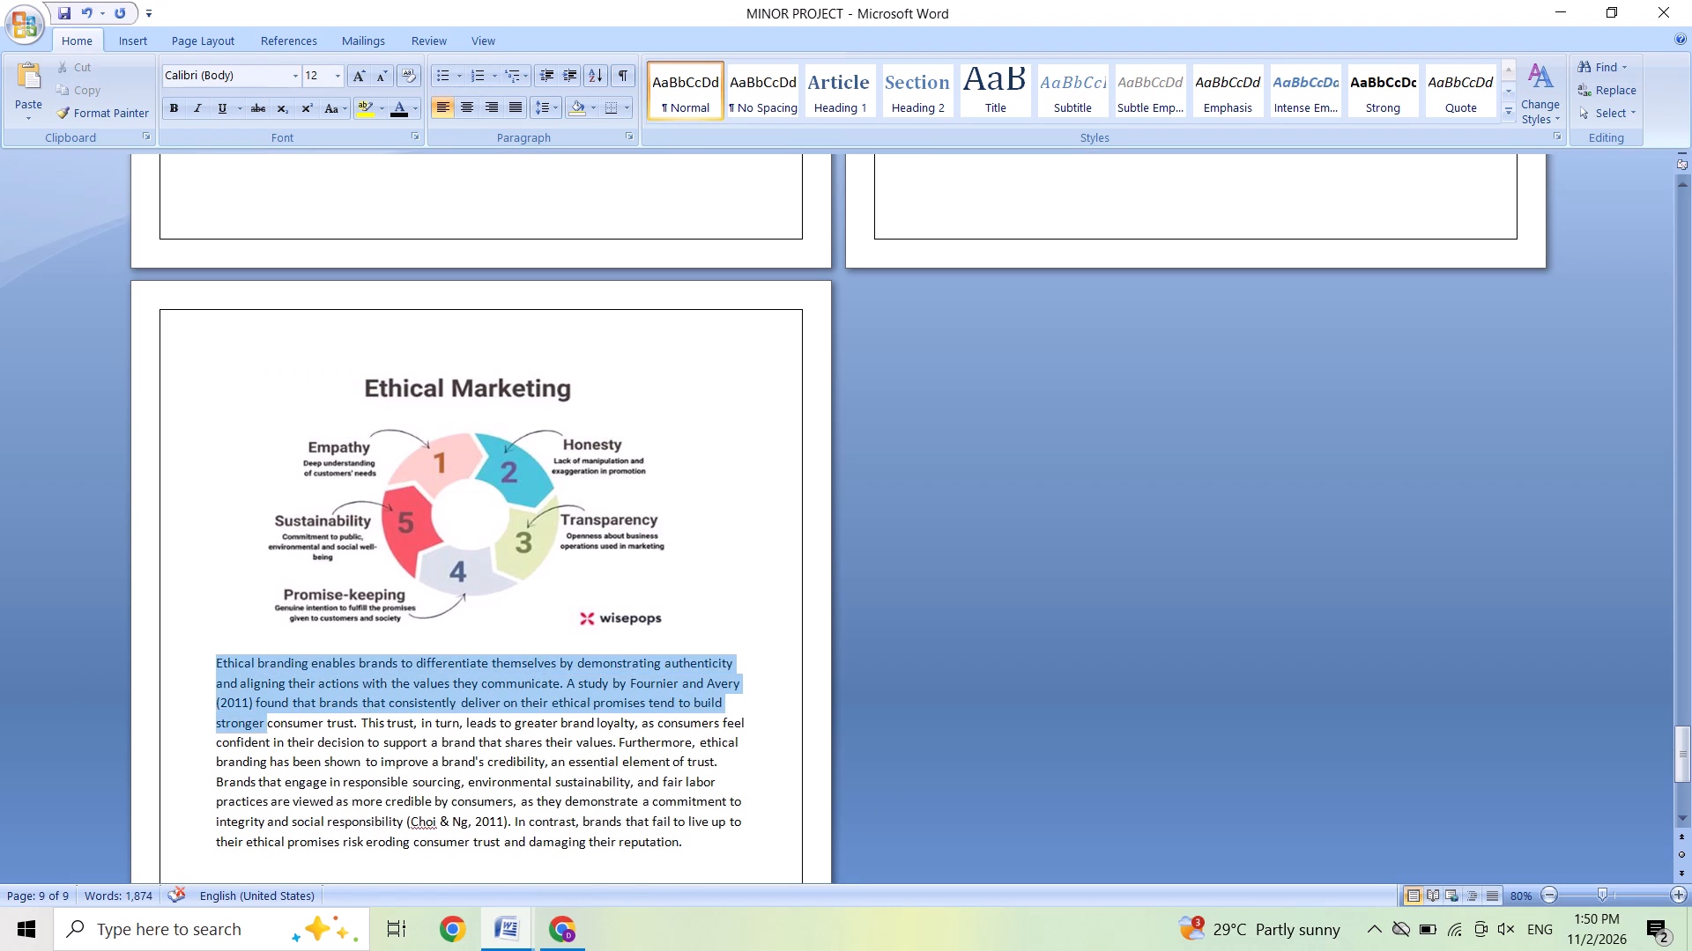
pyautogui.moveTo(267, 714); pyautogui.dragTo(649, 865)
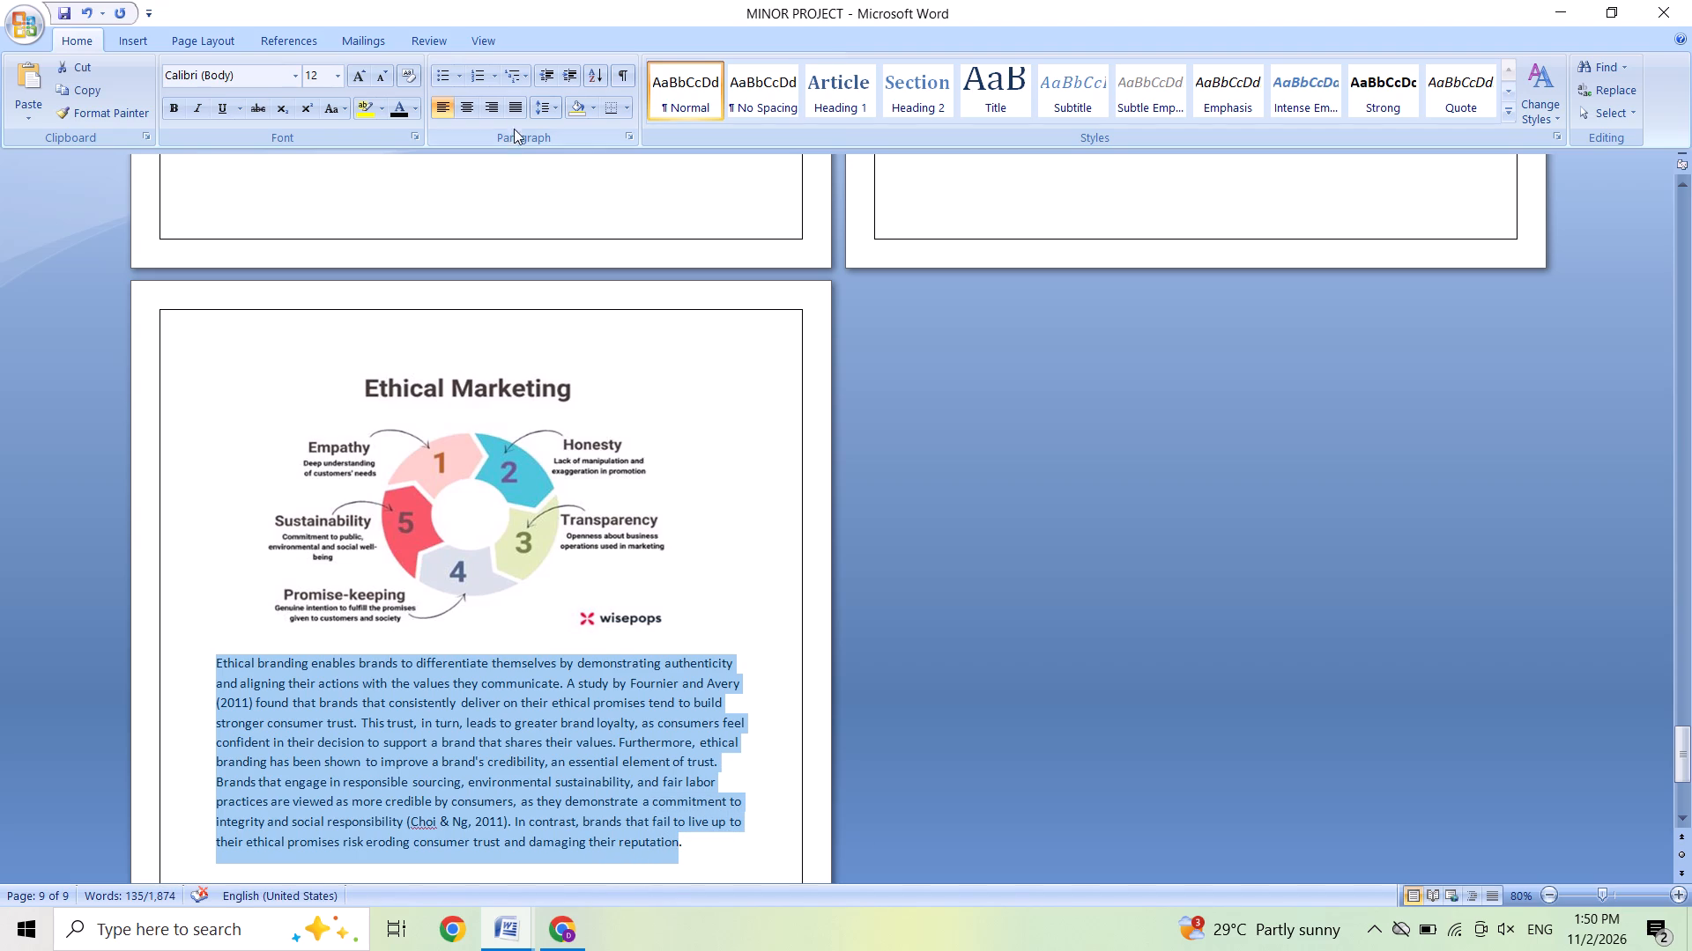
pyautogui.click(550, 103)
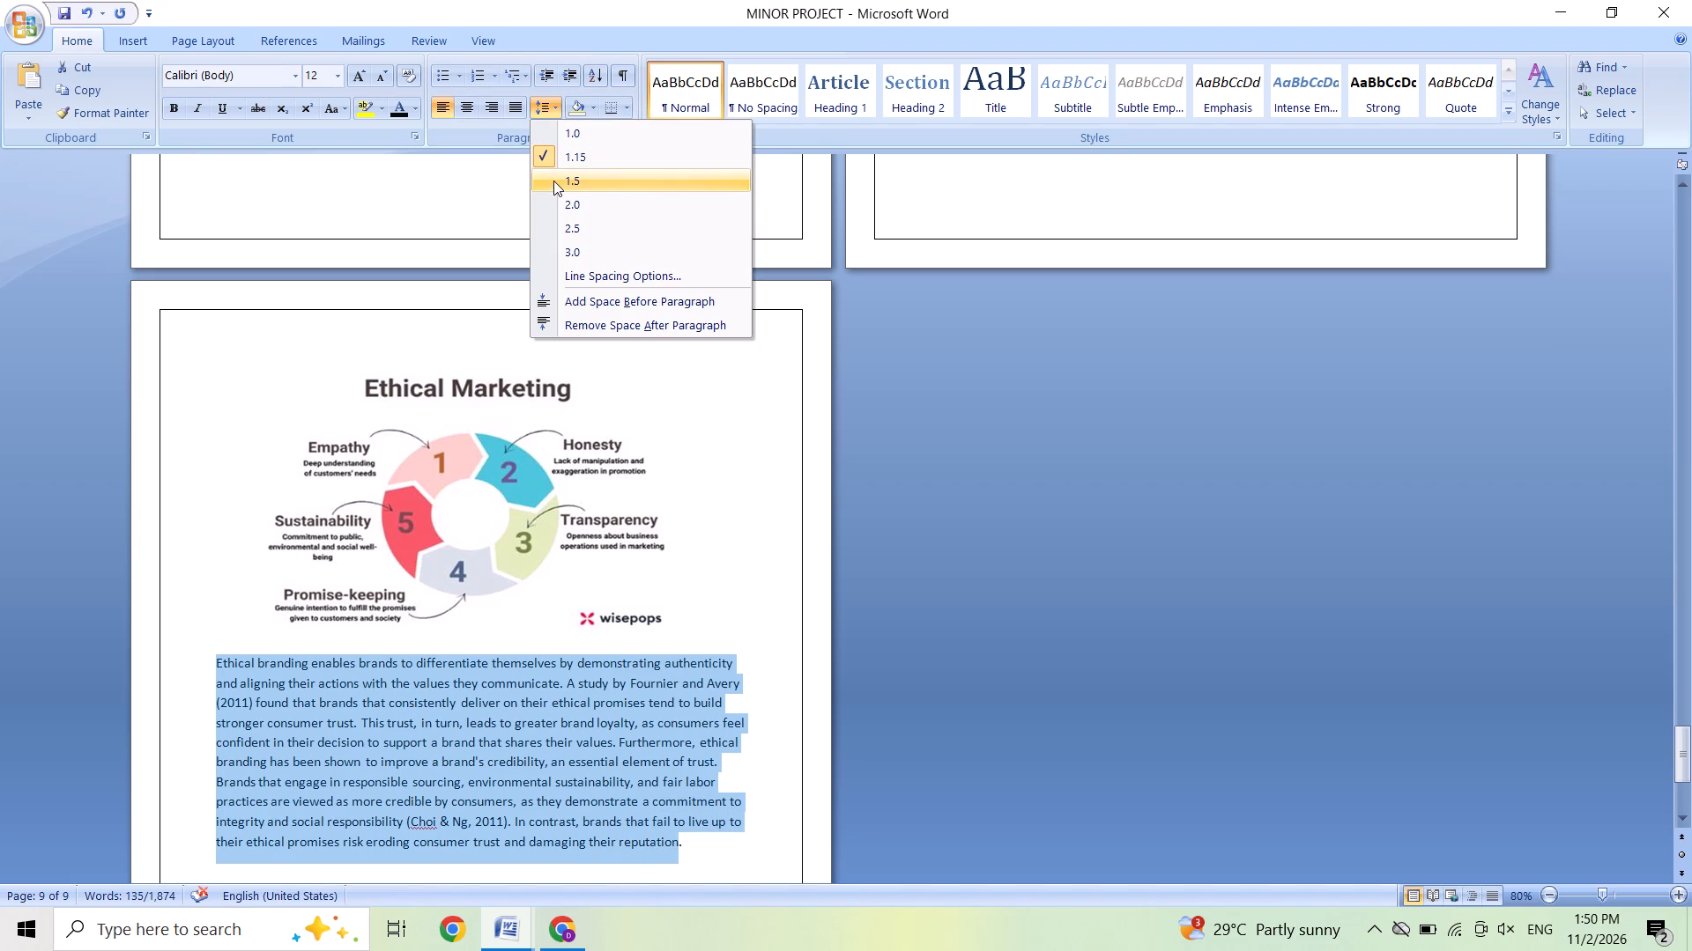
pyautogui.click(553, 181)
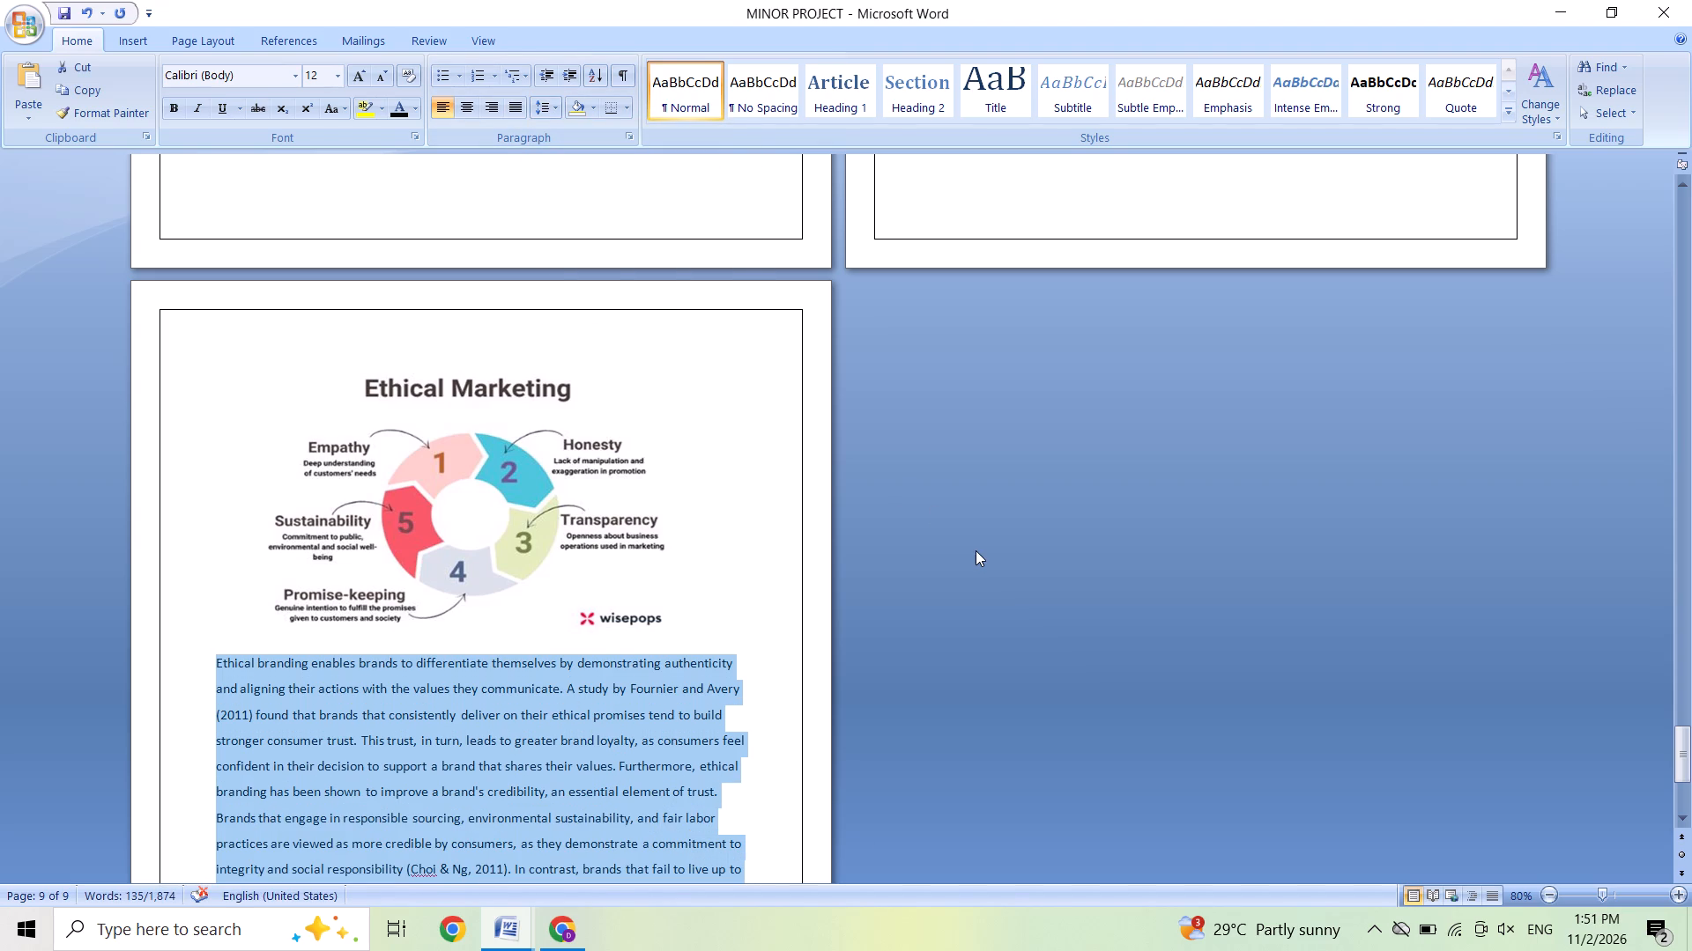
pyautogui.click(976, 550)
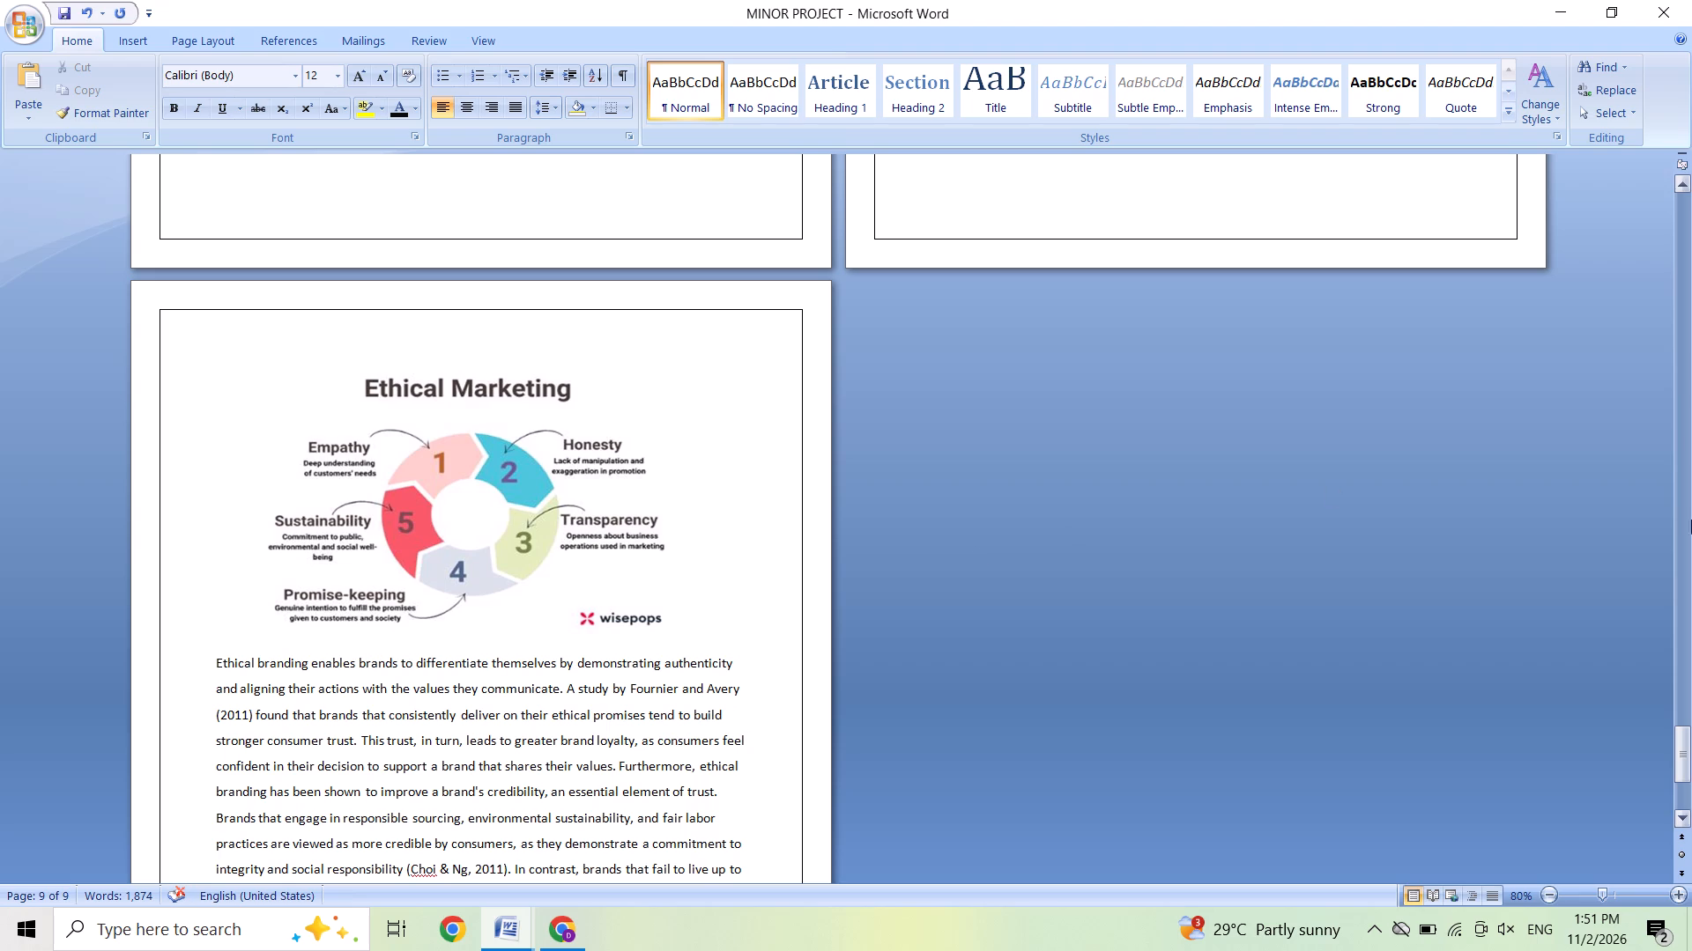
# Start a new paragraph after the text ending "damaging their reputation." below the Ethical Marketing picture.
pyautogui.tripleClick(1683, 816)
pyautogui.tripleClick(1683, 816)
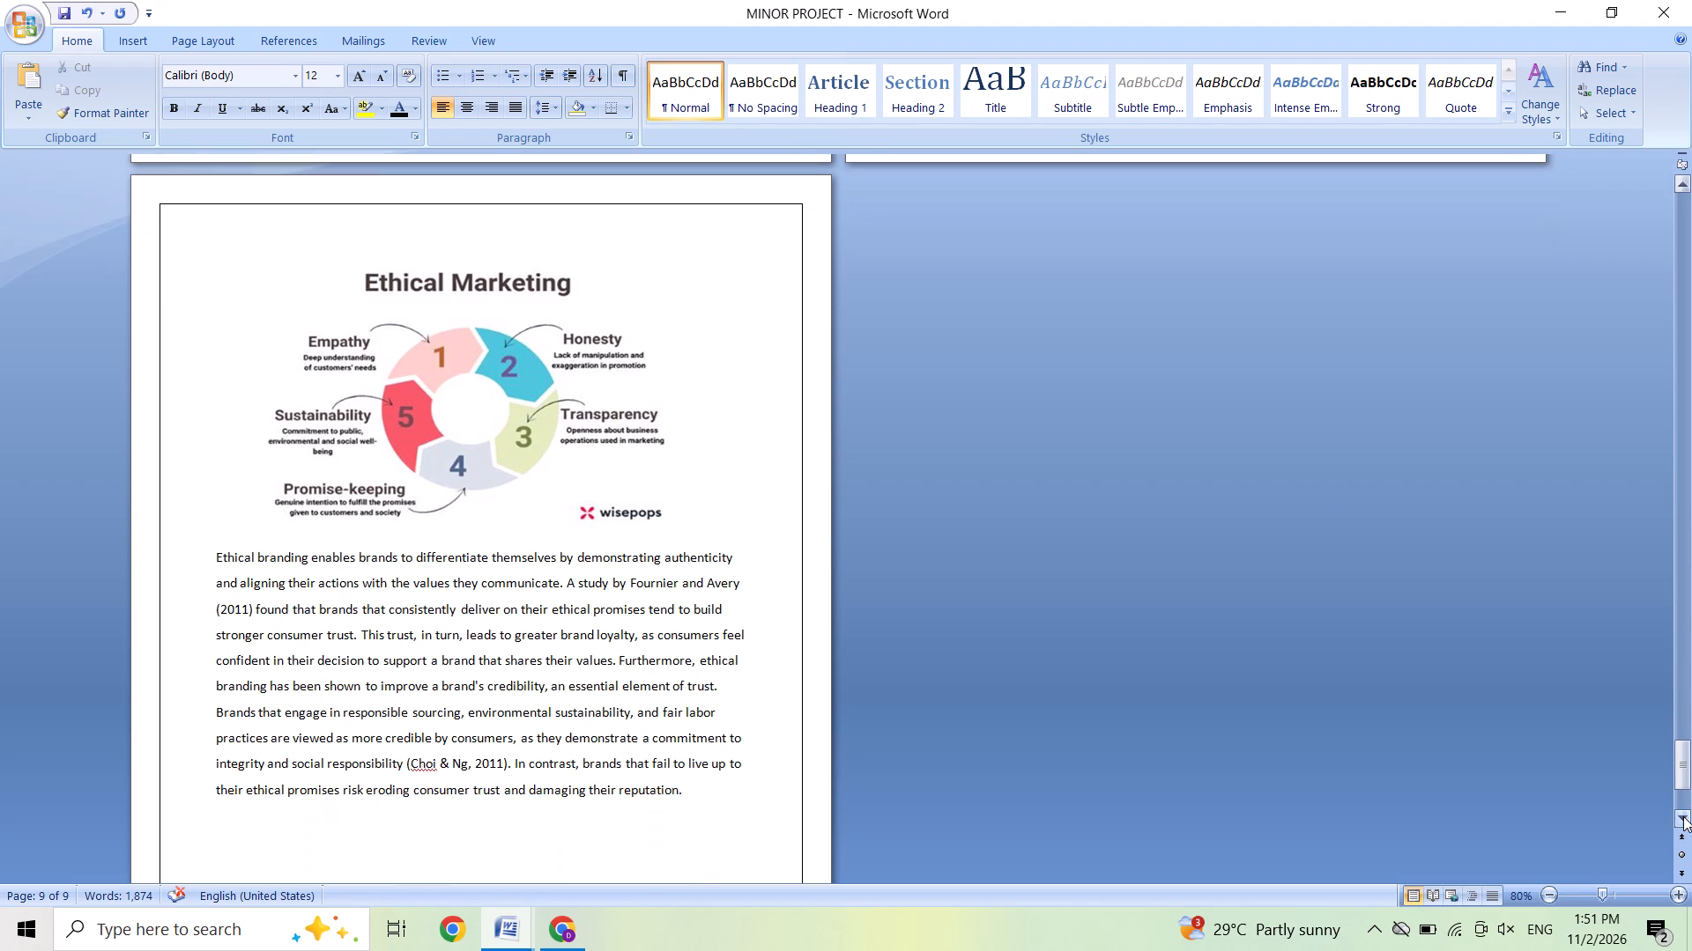
pyautogui.tripleClick(1683, 816)
pyautogui.tripleClick(1683, 816)
pyautogui.click(1683, 816)
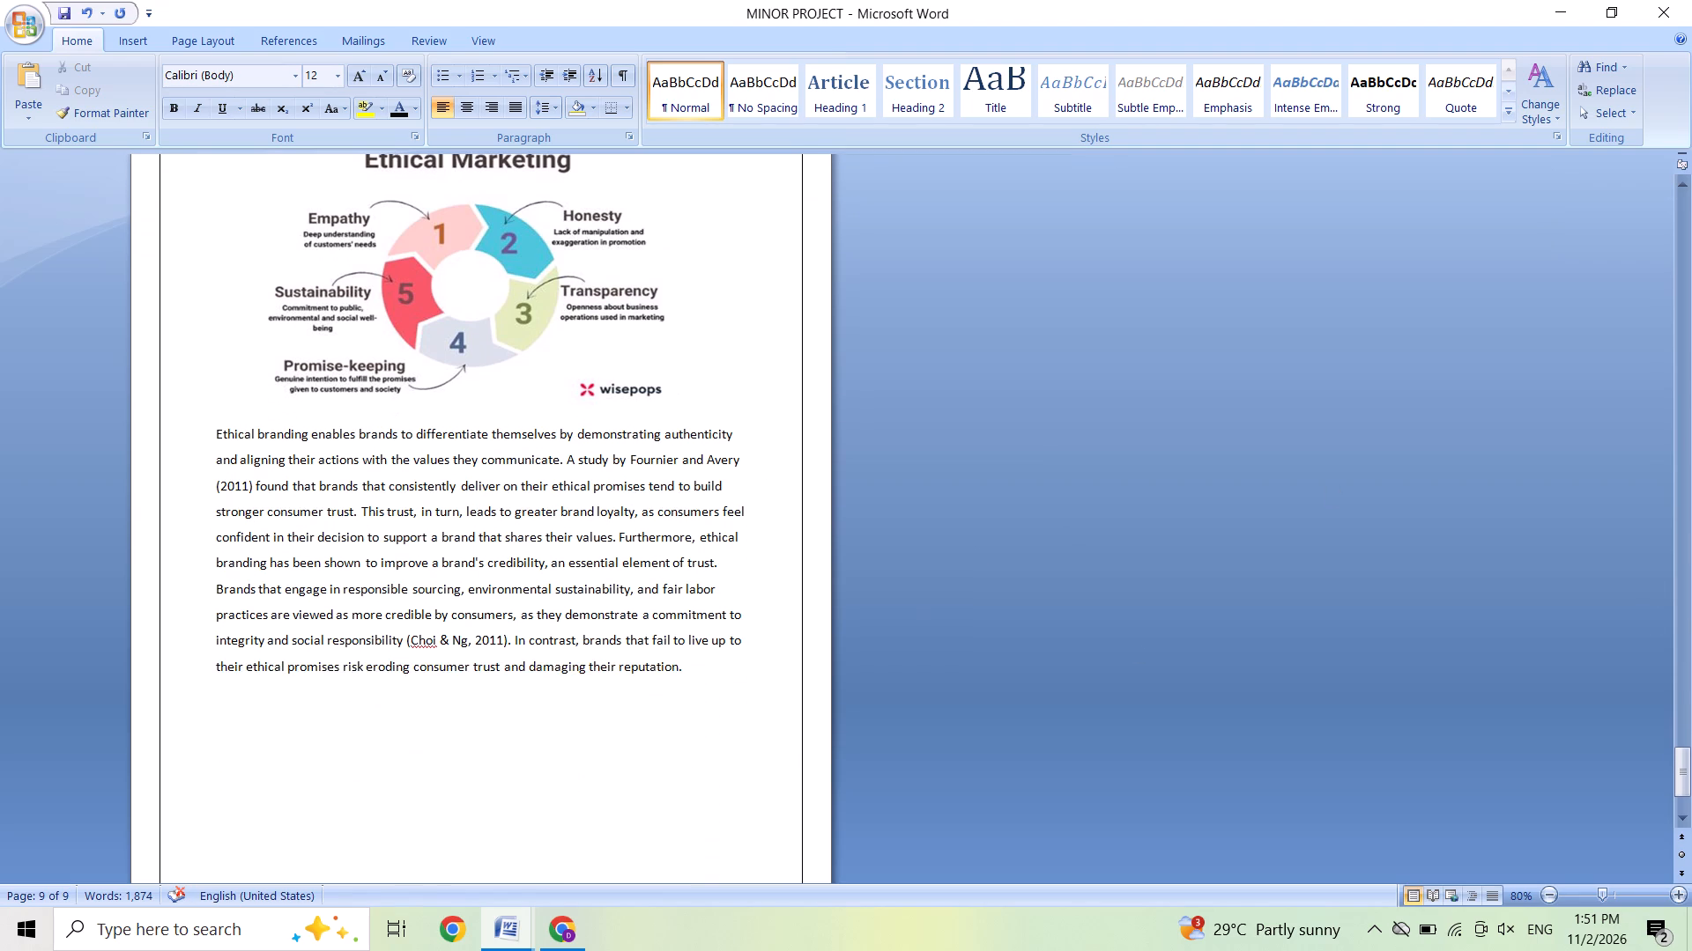
pyautogui.click(697, 681)
pyautogui.press('Return')
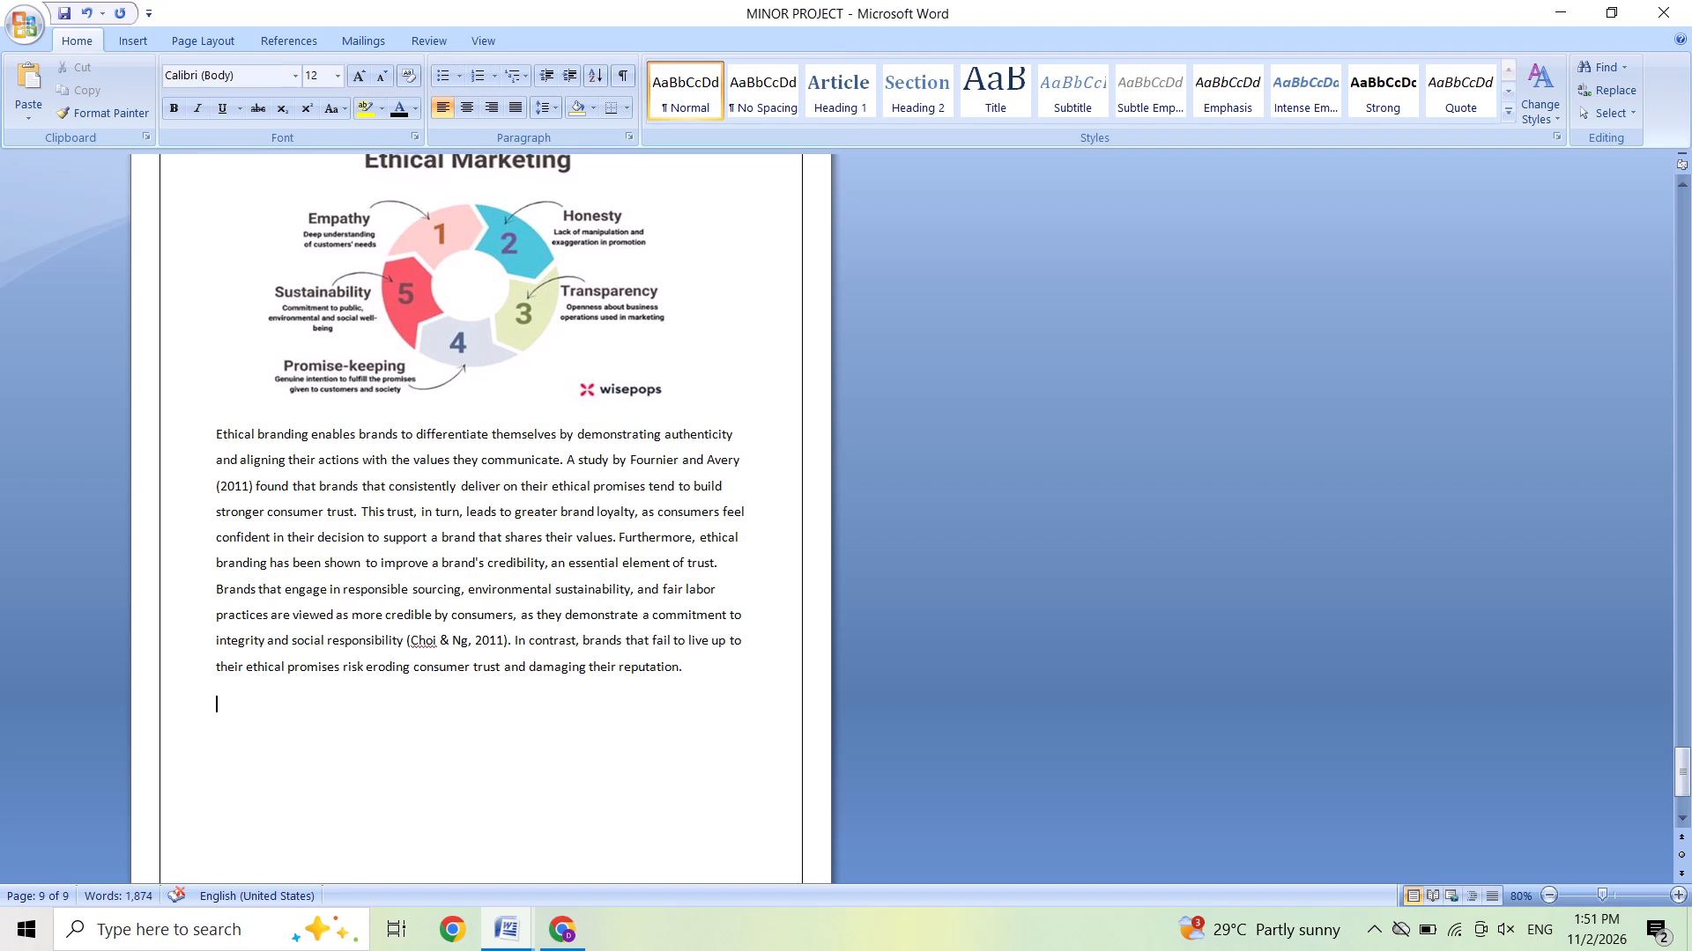
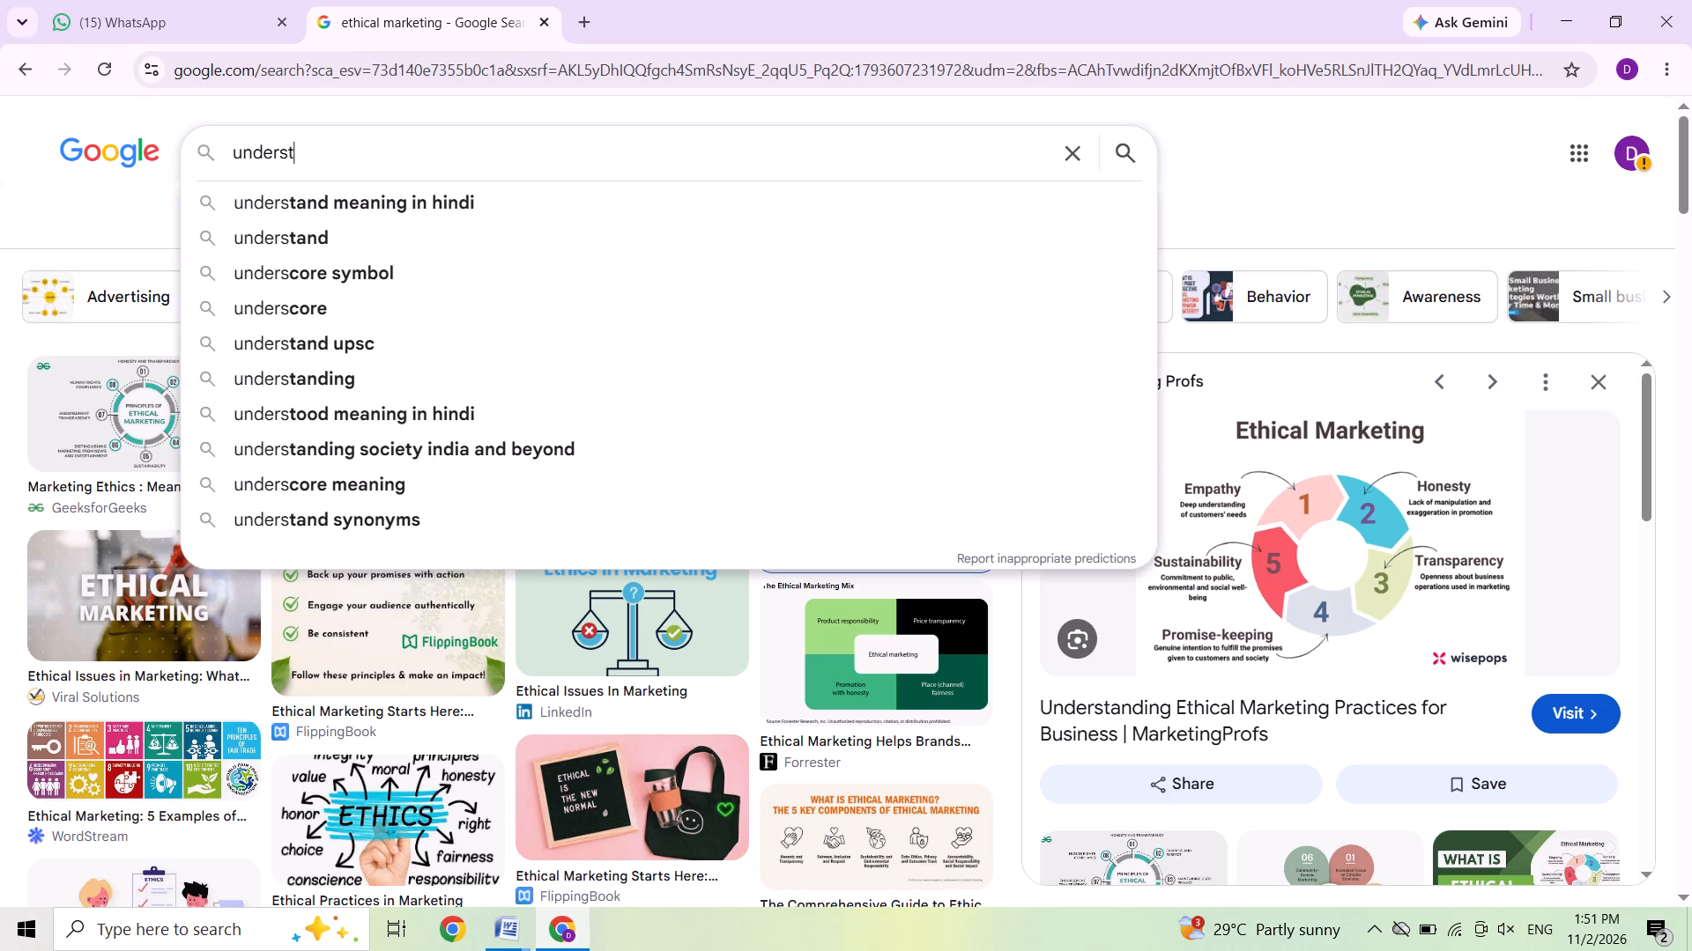
# Search Google Images for "understanding brand loyalty and ethics".
pyautogui.write('a')
pyautogui.write('ndi')
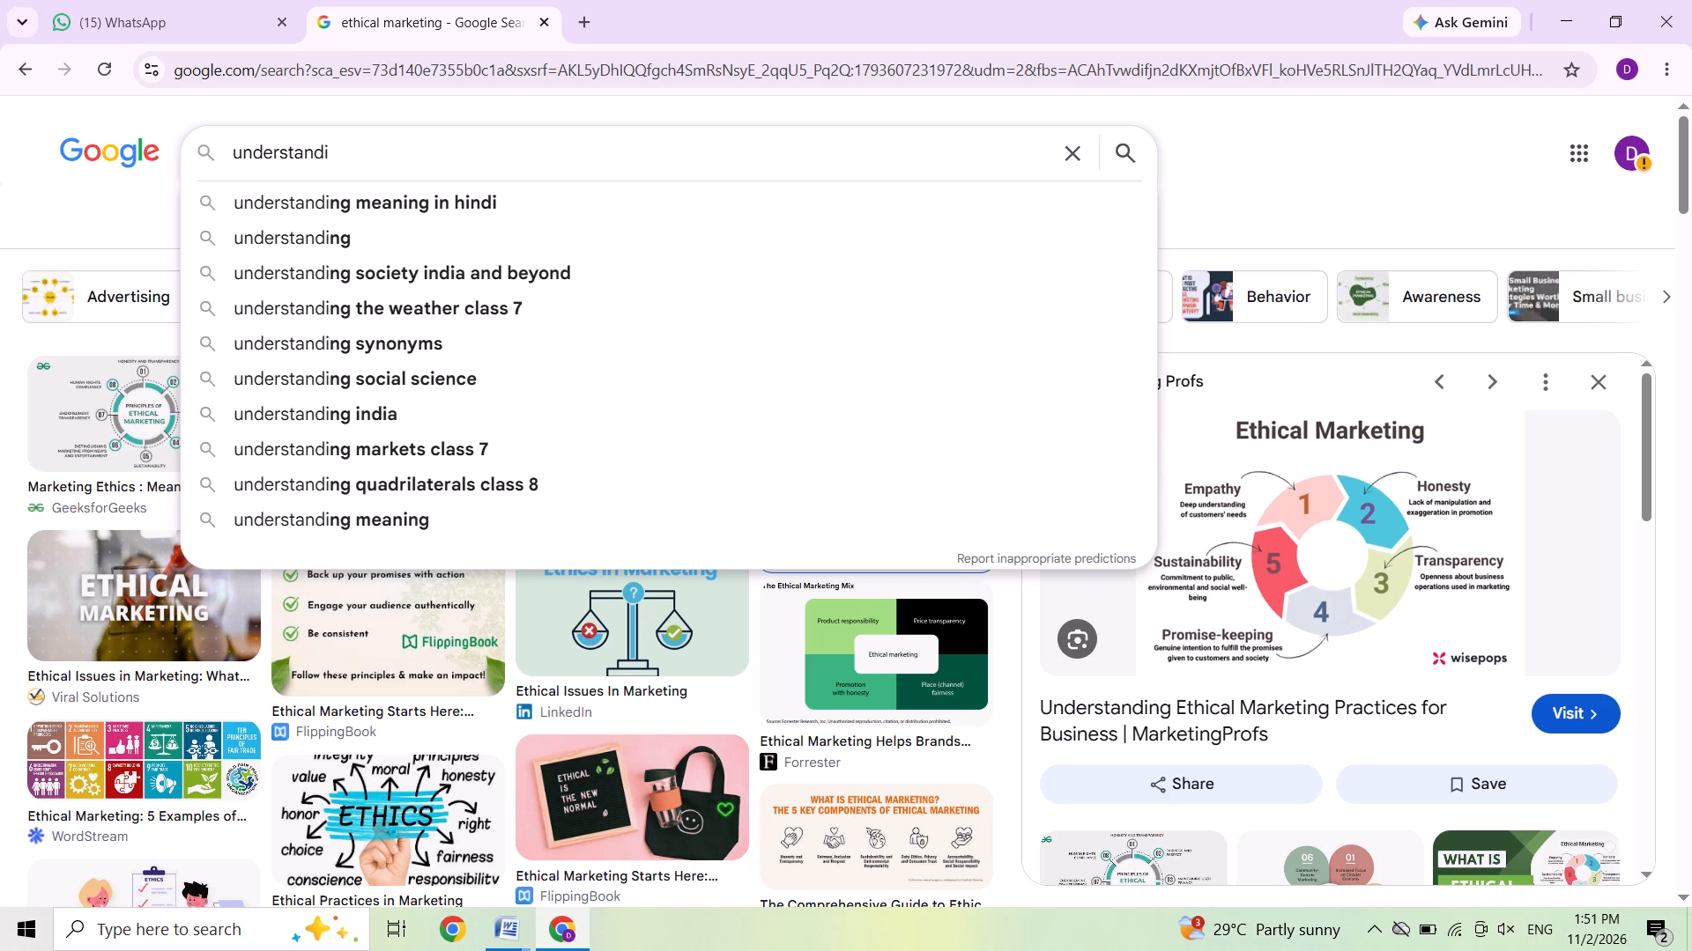
pyautogui.write('ng brand loyaltyb')
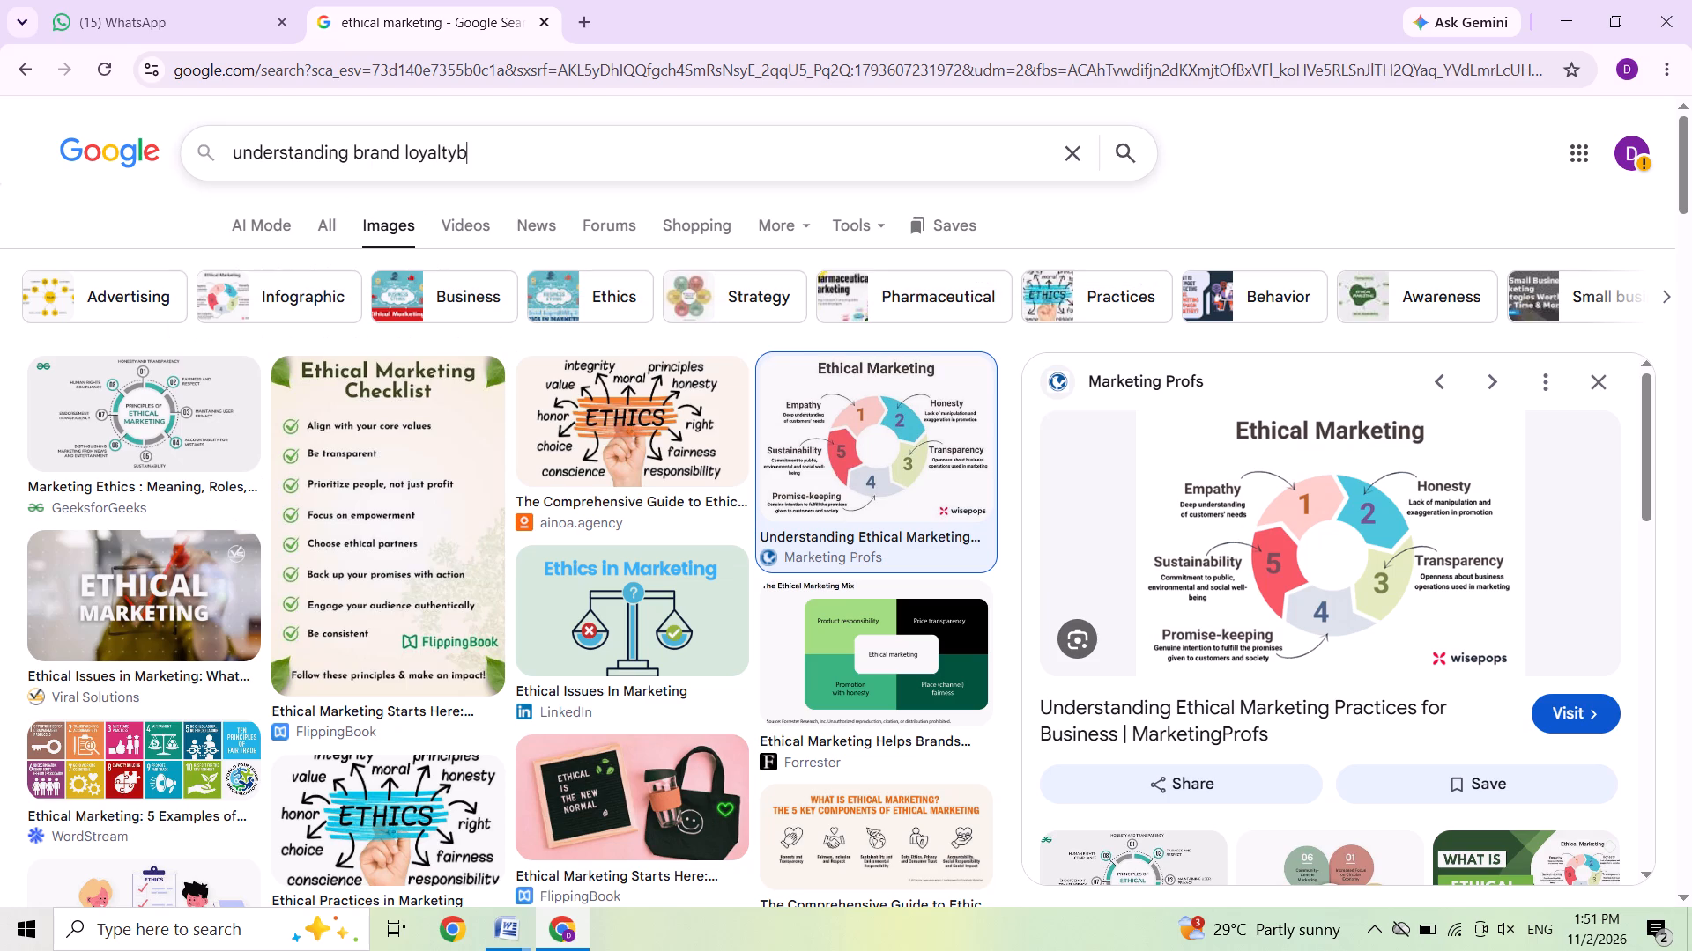
pyautogui.press('BackSpace')
pyautogui.press('space')
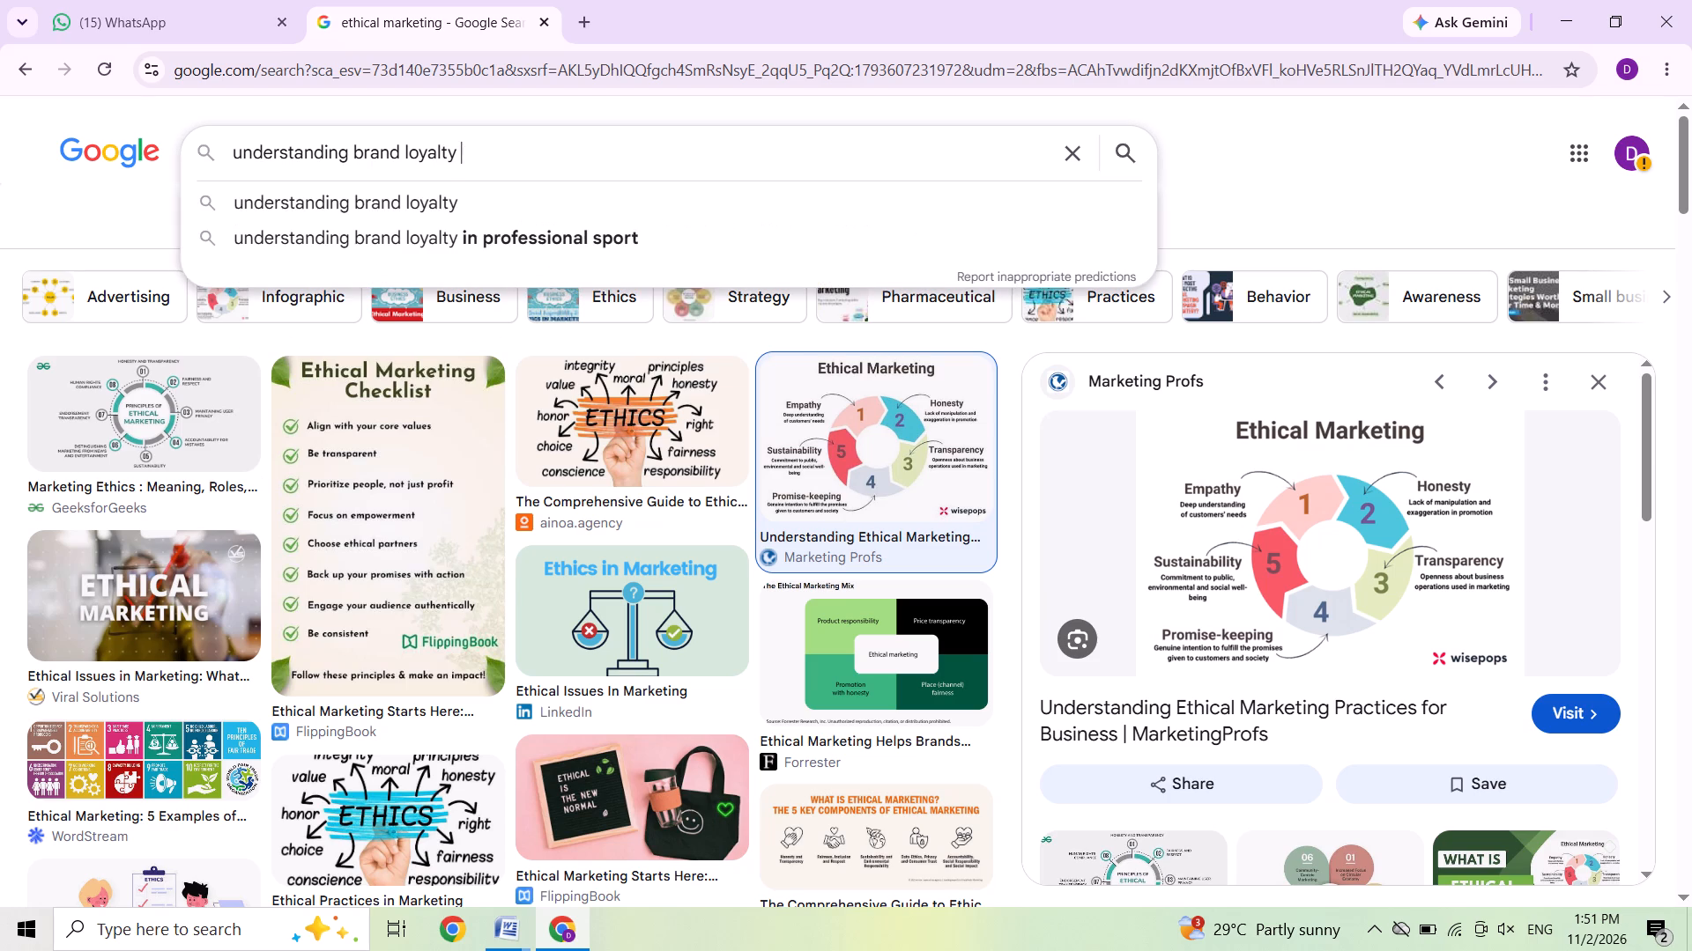
pyautogui.write('a')
pyautogui.write('nd')
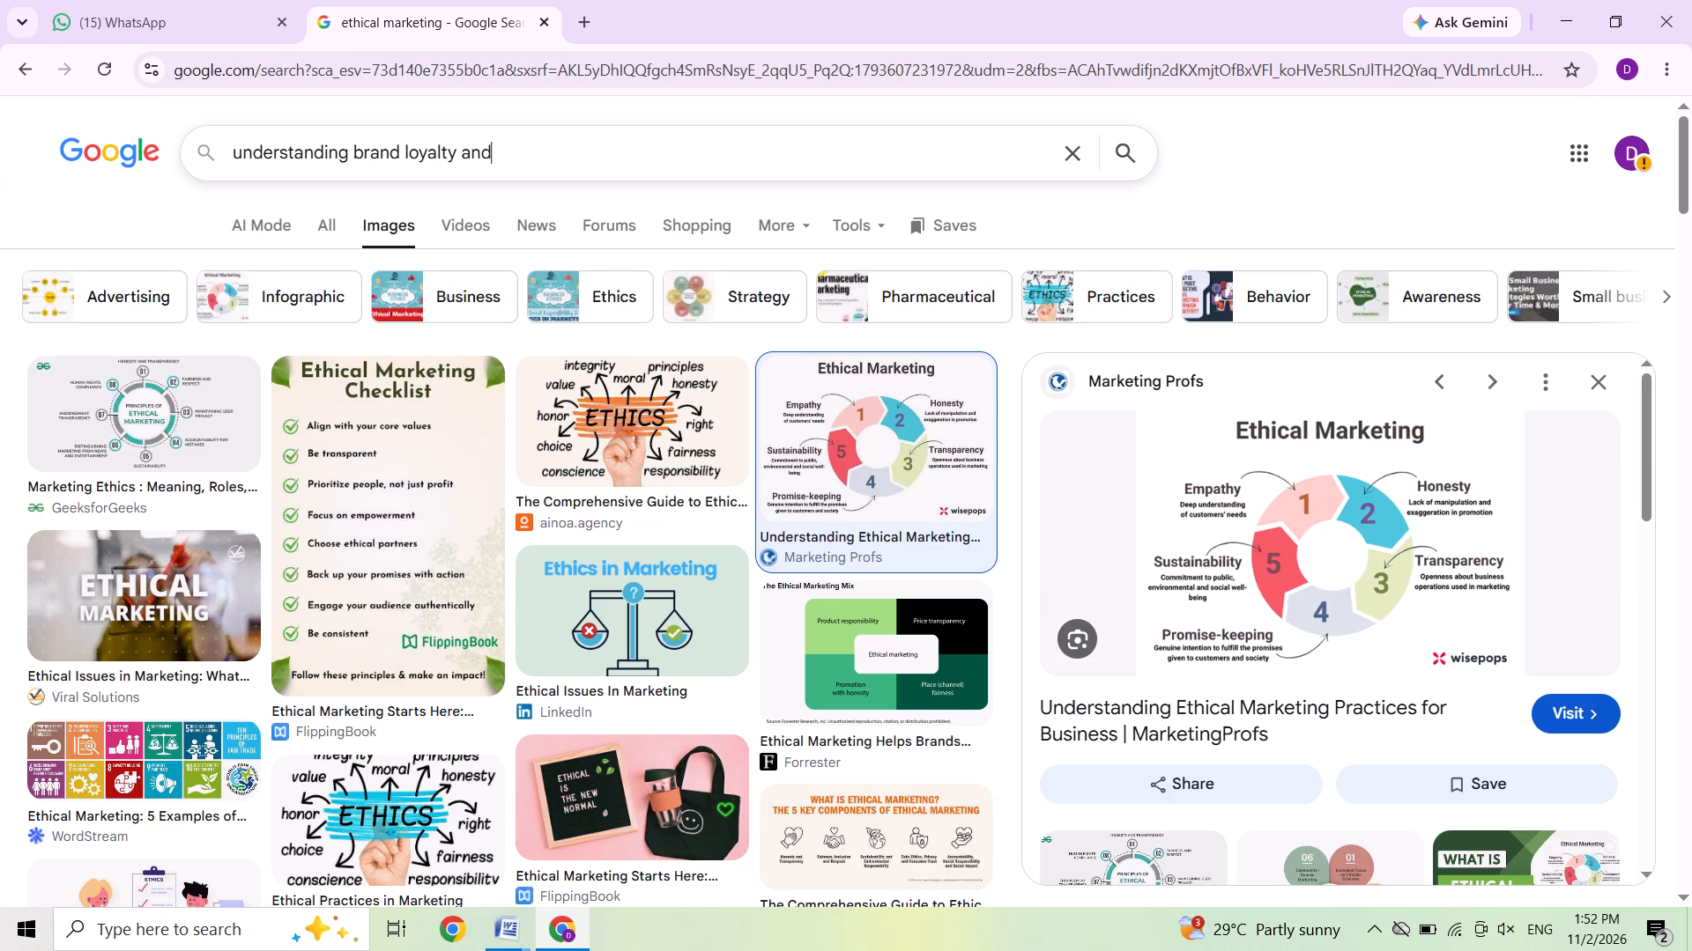
pyautogui.press('space')
pyautogui.write('et')
pyautogui.write('hi')
pyautogui.write('cs')
pyautogui.press('Return')
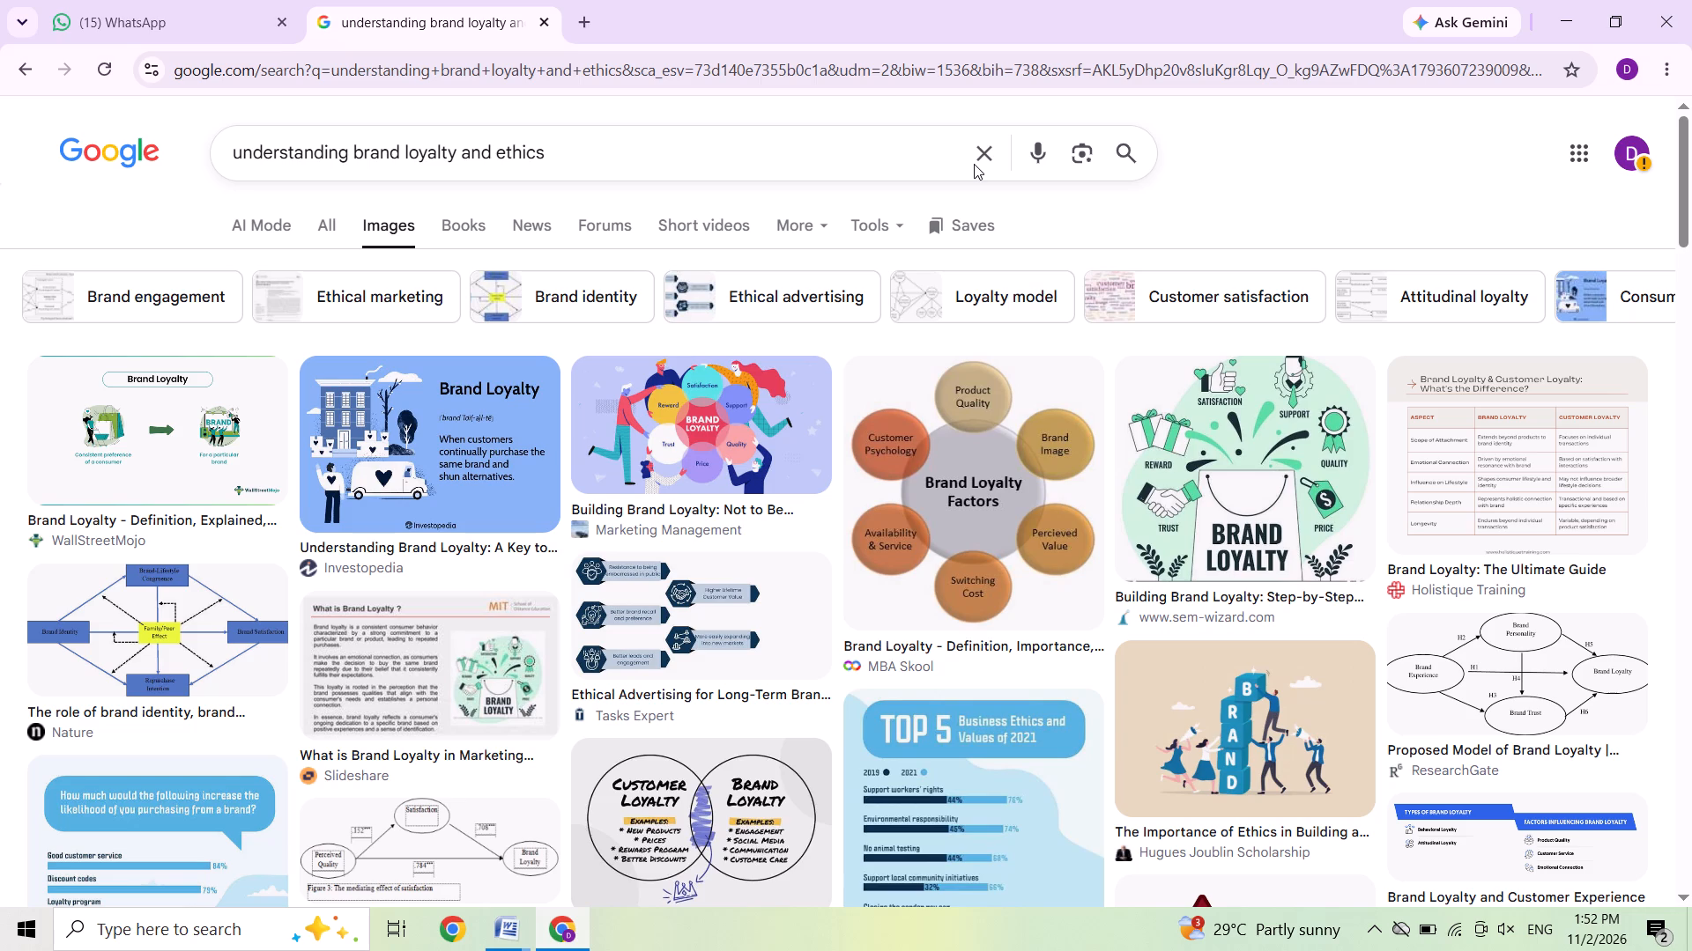
# Browse the image results on brand loyalty and ethics for a suitable diagram to illustrate the literature review.
pyautogui.press('Down')
pyautogui.press('Down')
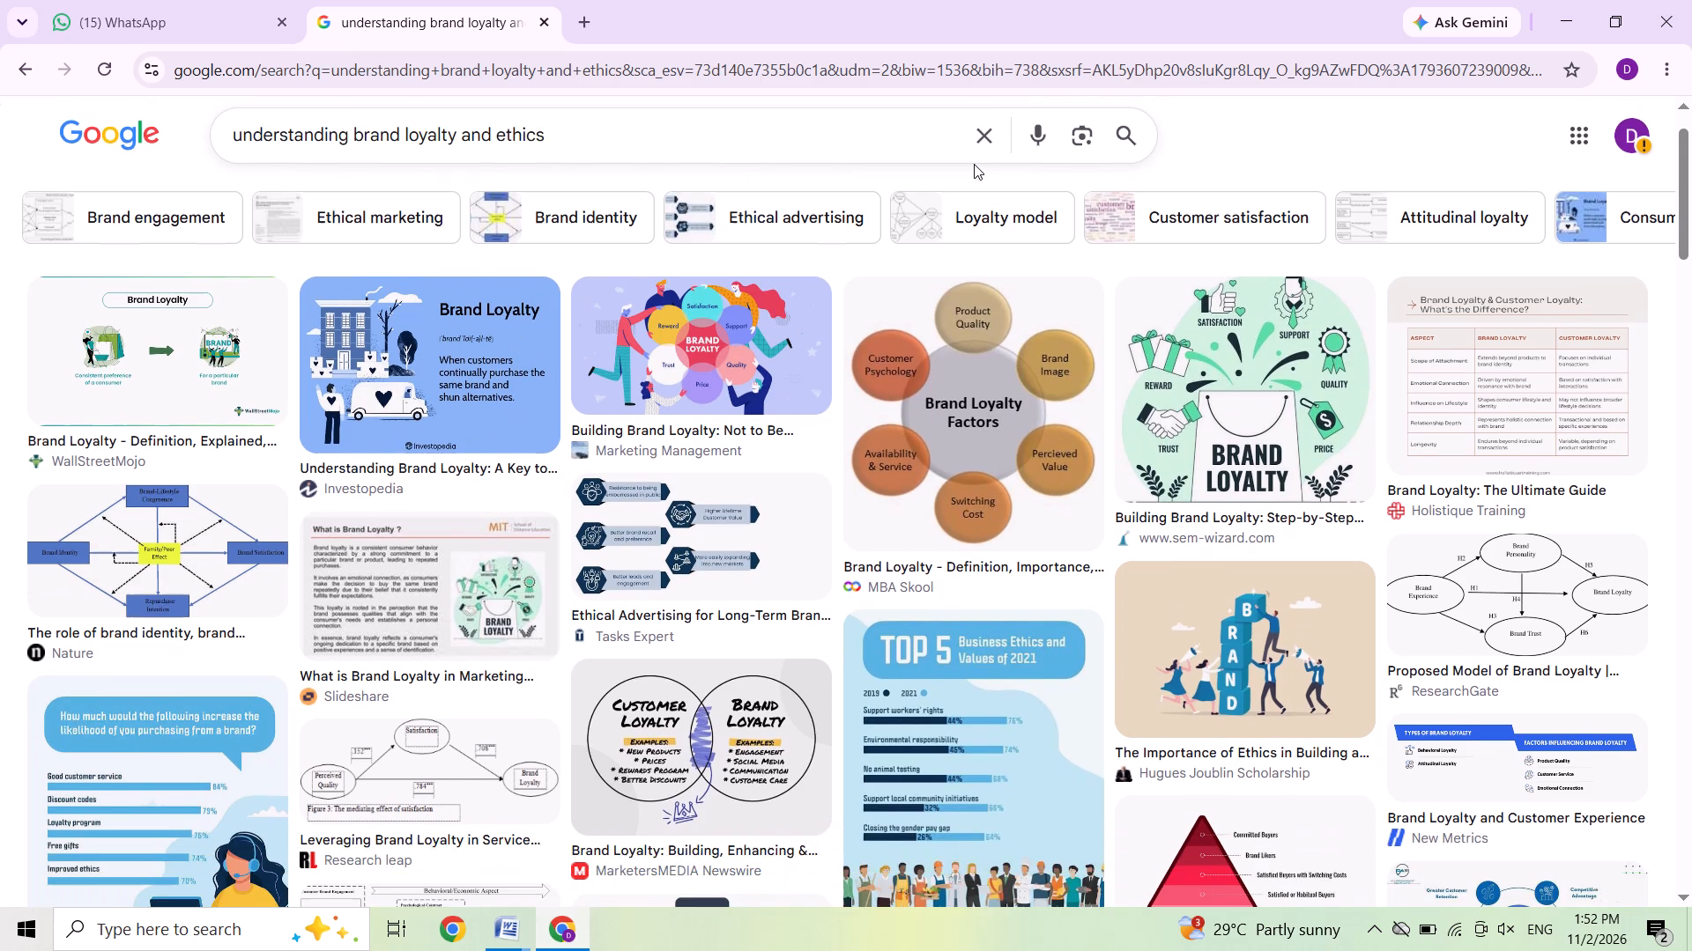
pyautogui.press('Down')
pyautogui.press('Down')
pyautogui.press('Down')
pyautogui.press('Down')
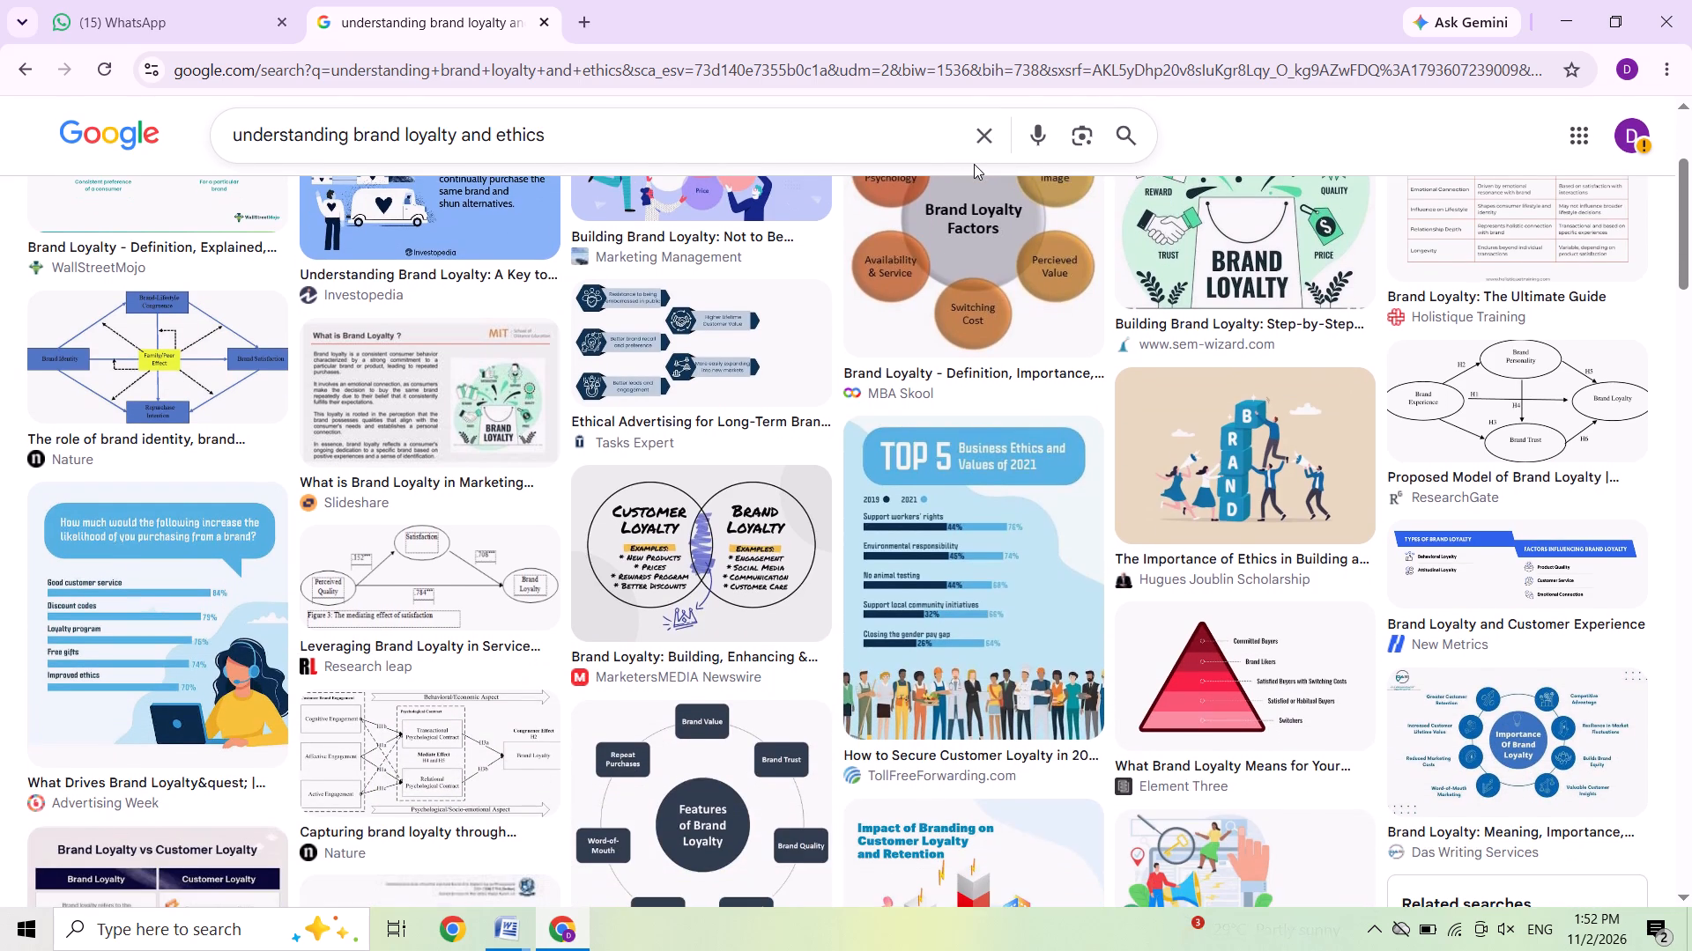
pyautogui.press('Up')
pyautogui.press('Up')
pyautogui.press('Down')
pyautogui.press('Down')
pyautogui.press('Down')
pyautogui.press('Down')
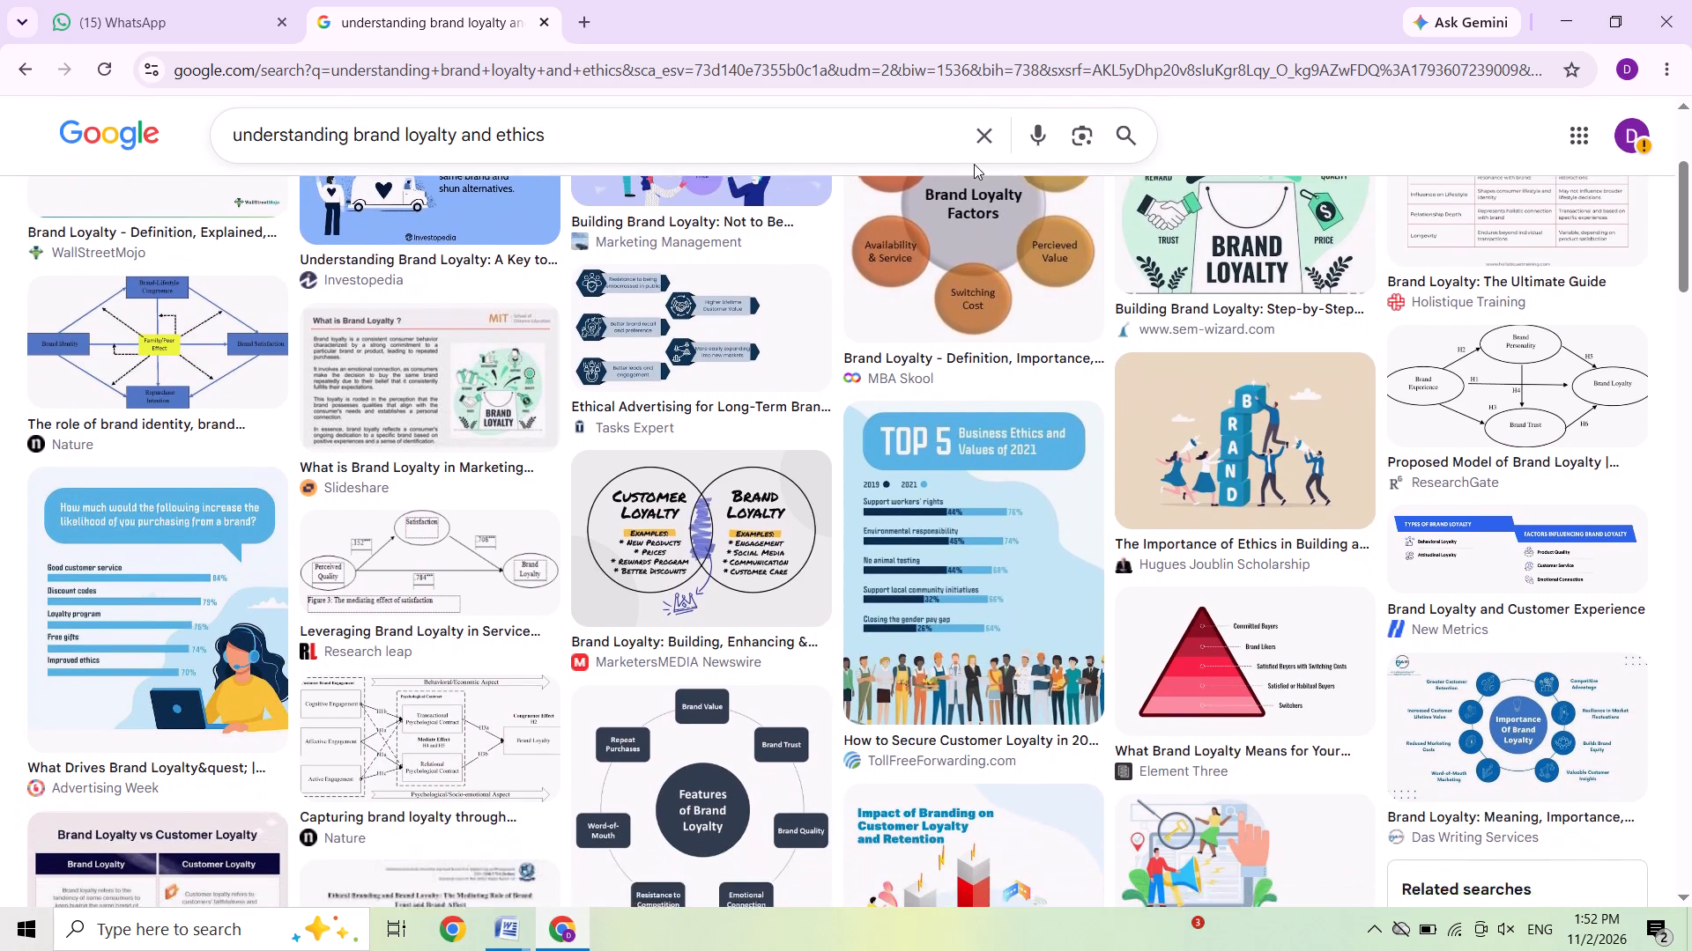
pyautogui.press('Down')
pyautogui.press('Down')
pyautogui.press('Down')
pyautogui.press('Down')
pyautogui.press('Down')
pyautogui.press('Down')
pyautogui.press('Down')
pyautogui.press('Down')
pyautogui.press('Down')
pyautogui.press('Down')
pyautogui.press('Down')
pyautogui.press('Down')
pyautogui.press('Down')
pyautogui.press('Down')
pyautogui.press('Down')
pyautogui.press('Down')
pyautogui.press('Down')
pyautogui.press('Down')
pyautogui.press('Down')
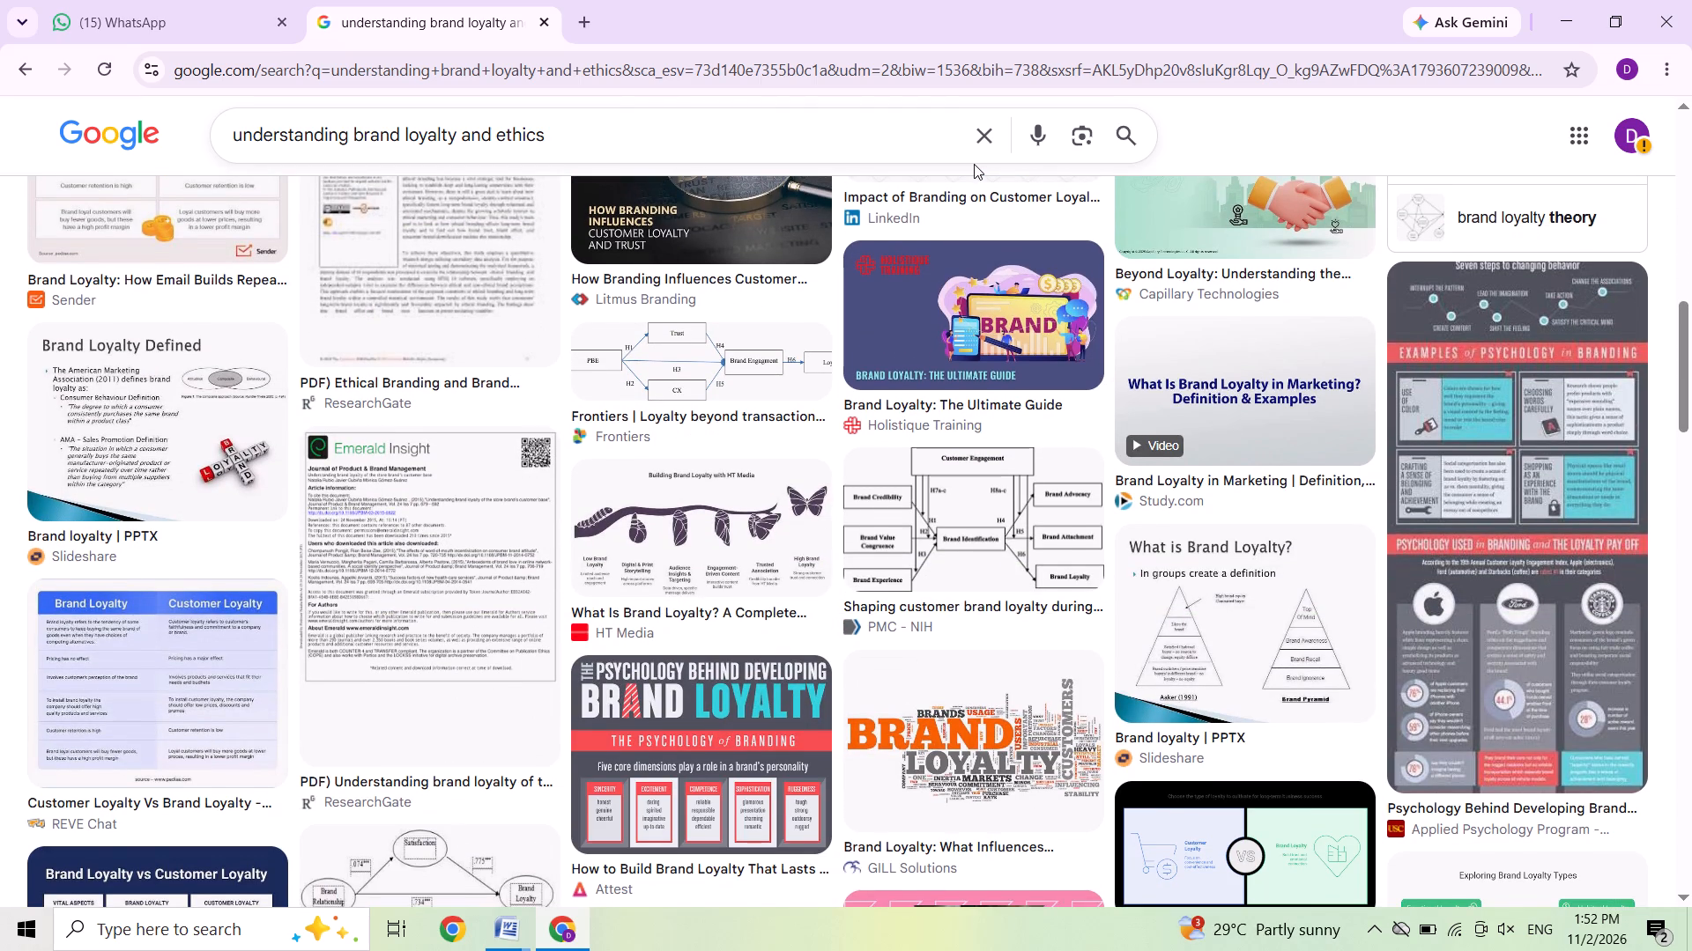
pyautogui.press('Up')
pyautogui.press('Up')
pyautogui.press('Up')
pyautogui.press('Up')
pyautogui.press('Up')
pyautogui.press('Up')
pyautogui.press('Up')
pyautogui.press('Up')
pyautogui.press('Up')
pyautogui.press('Up')
pyautogui.press('Up')
pyautogui.press('Up')
pyautogui.press('Up')
pyautogui.press('Up')
pyautogui.press('Up')
pyautogui.press('Up')
pyautogui.press('Up')
pyautogui.press('Up')
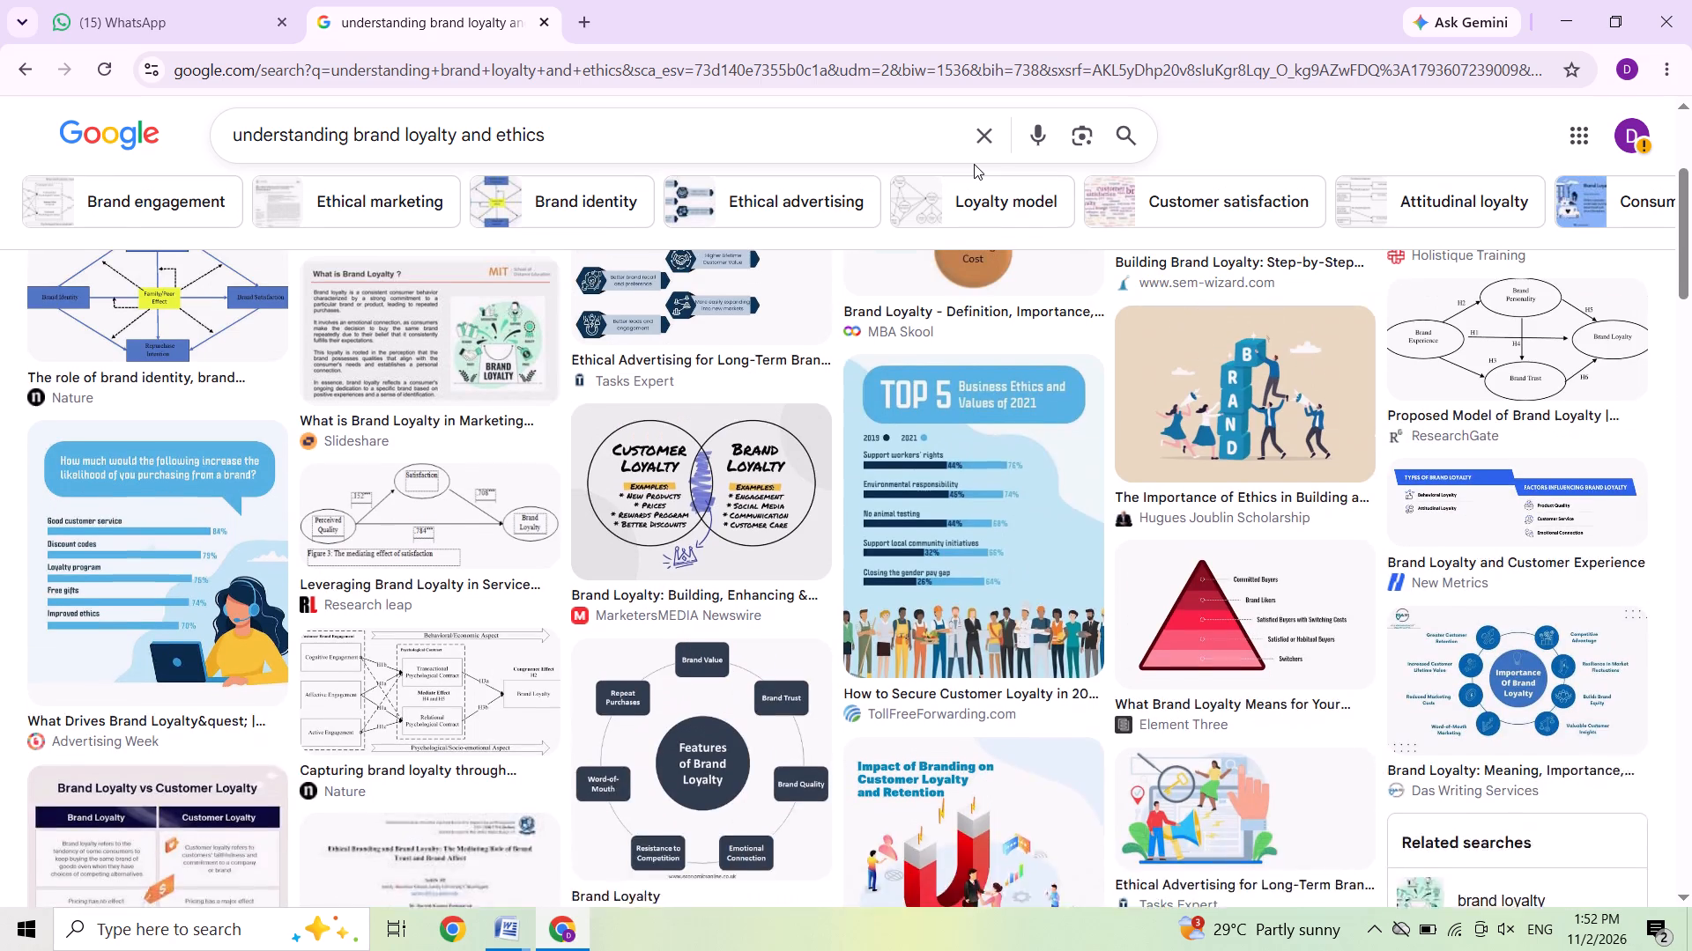
pyautogui.press('Up')
pyautogui.press('Down')
pyautogui.press('Up')
pyautogui.press('Up')
pyautogui.press('Up')
pyautogui.press('Up')
pyautogui.press('Up')
pyautogui.press('Up')
pyautogui.press('Up')
pyautogui.press('Up')
pyautogui.press('Up')
pyautogui.press('Up')
pyautogui.press('Up')
pyautogui.press('Up')
pyautogui.press('Up')
pyautogui.press('Up')
pyautogui.press('Up')
pyautogui.press('Up')
pyautogui.press('Up')
pyautogui.press('Up')
pyautogui.press('Up')
pyautogui.press('Up')
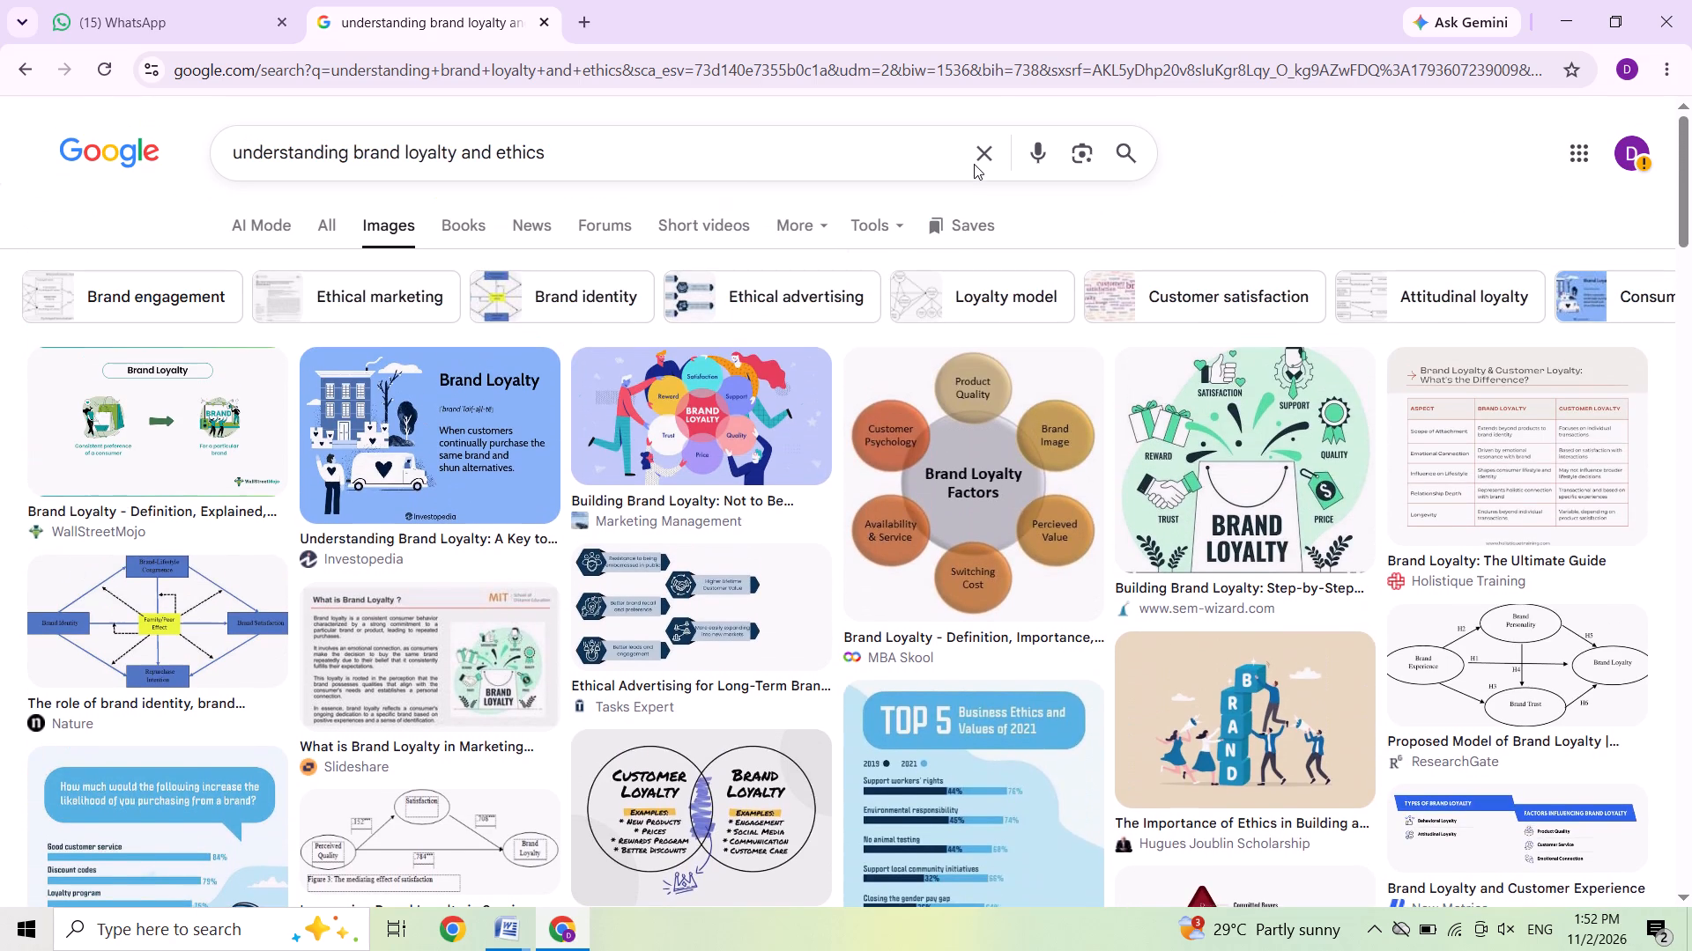
pyautogui.press('Down')
pyautogui.press('Down')
pyautogui.press('Down')
pyautogui.press('Down')
pyautogui.press('Down')
pyautogui.press('Down')
pyautogui.press('Down')
pyautogui.press('Down')
pyautogui.press('Down')
pyautogui.press('Down')
pyautogui.press('Down')
pyautogui.press('Down')
pyautogui.press('Down')
pyautogui.press('Down')
pyautogui.press('Down')
pyautogui.press('Down')
pyautogui.press('Down')
pyautogui.press('Down')
pyautogui.press('Down')
pyautogui.press('Down')
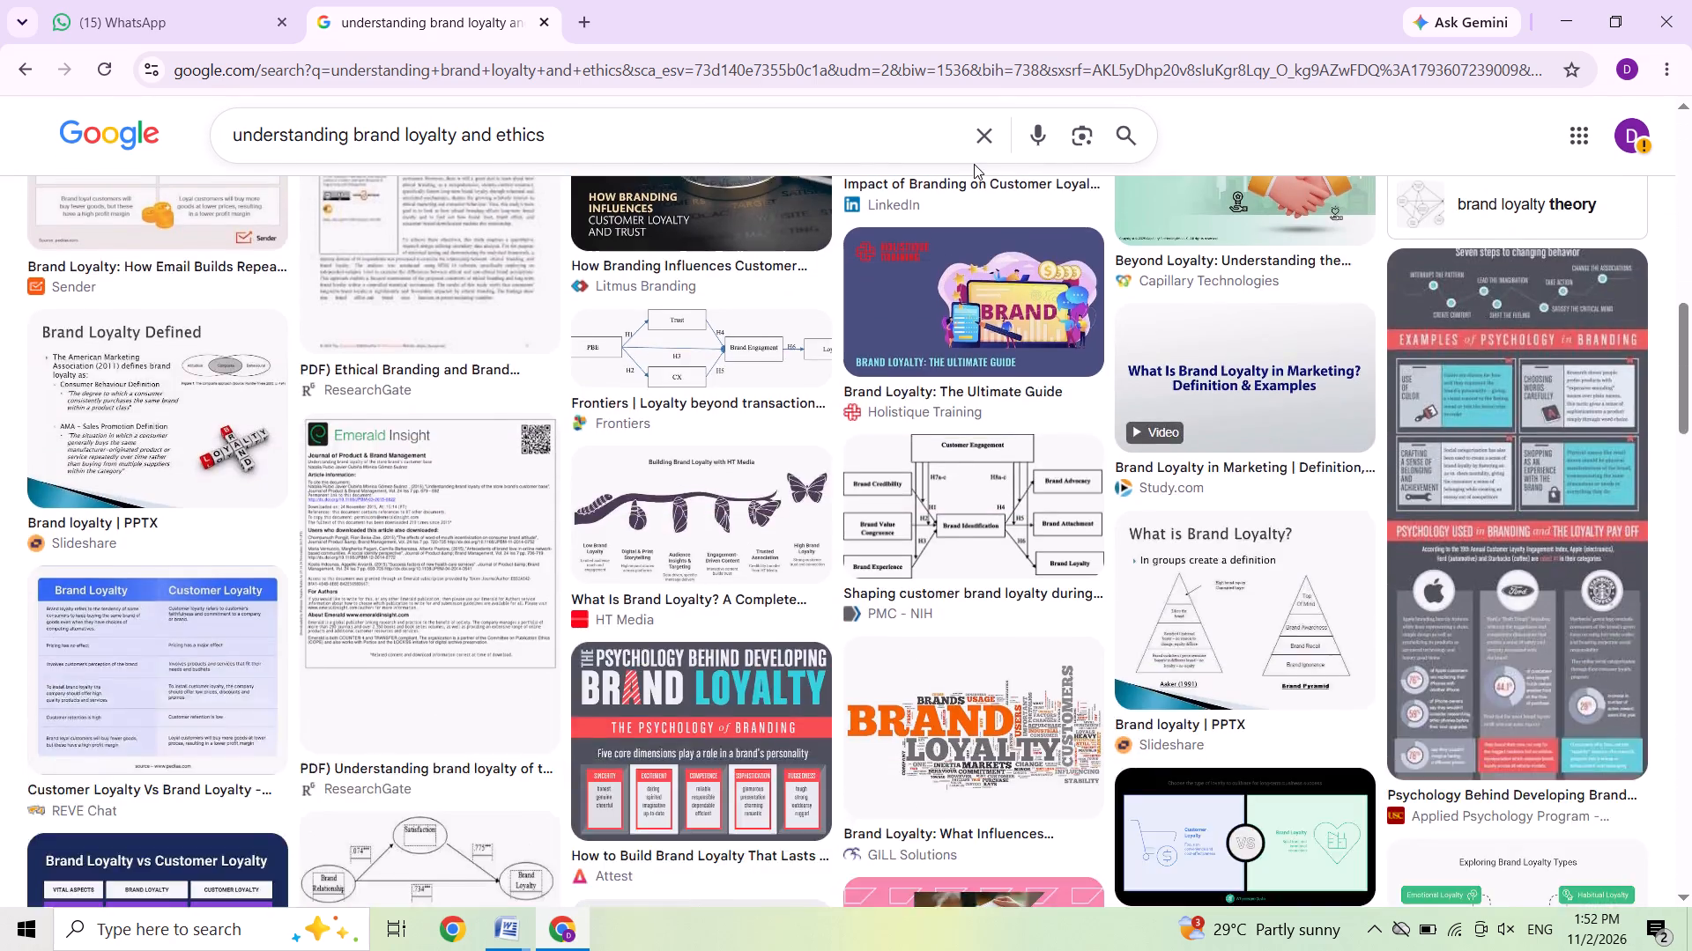
pyautogui.press('Down')
pyautogui.press('Down')
pyautogui.press('Down')
pyautogui.press('Down')
pyautogui.press('Down')
pyautogui.press('Down')
pyautogui.press('Down')
pyautogui.press('Down')
pyautogui.press('Down')
pyautogui.press('Down')
pyautogui.press('Down')
pyautogui.press('Down')
pyautogui.press('Down')
pyautogui.press('Down')
pyautogui.press('Down')
pyautogui.press('Down')
pyautogui.press('Down')
pyautogui.press('Down')
pyautogui.press('Down')
pyautogui.press('Down')
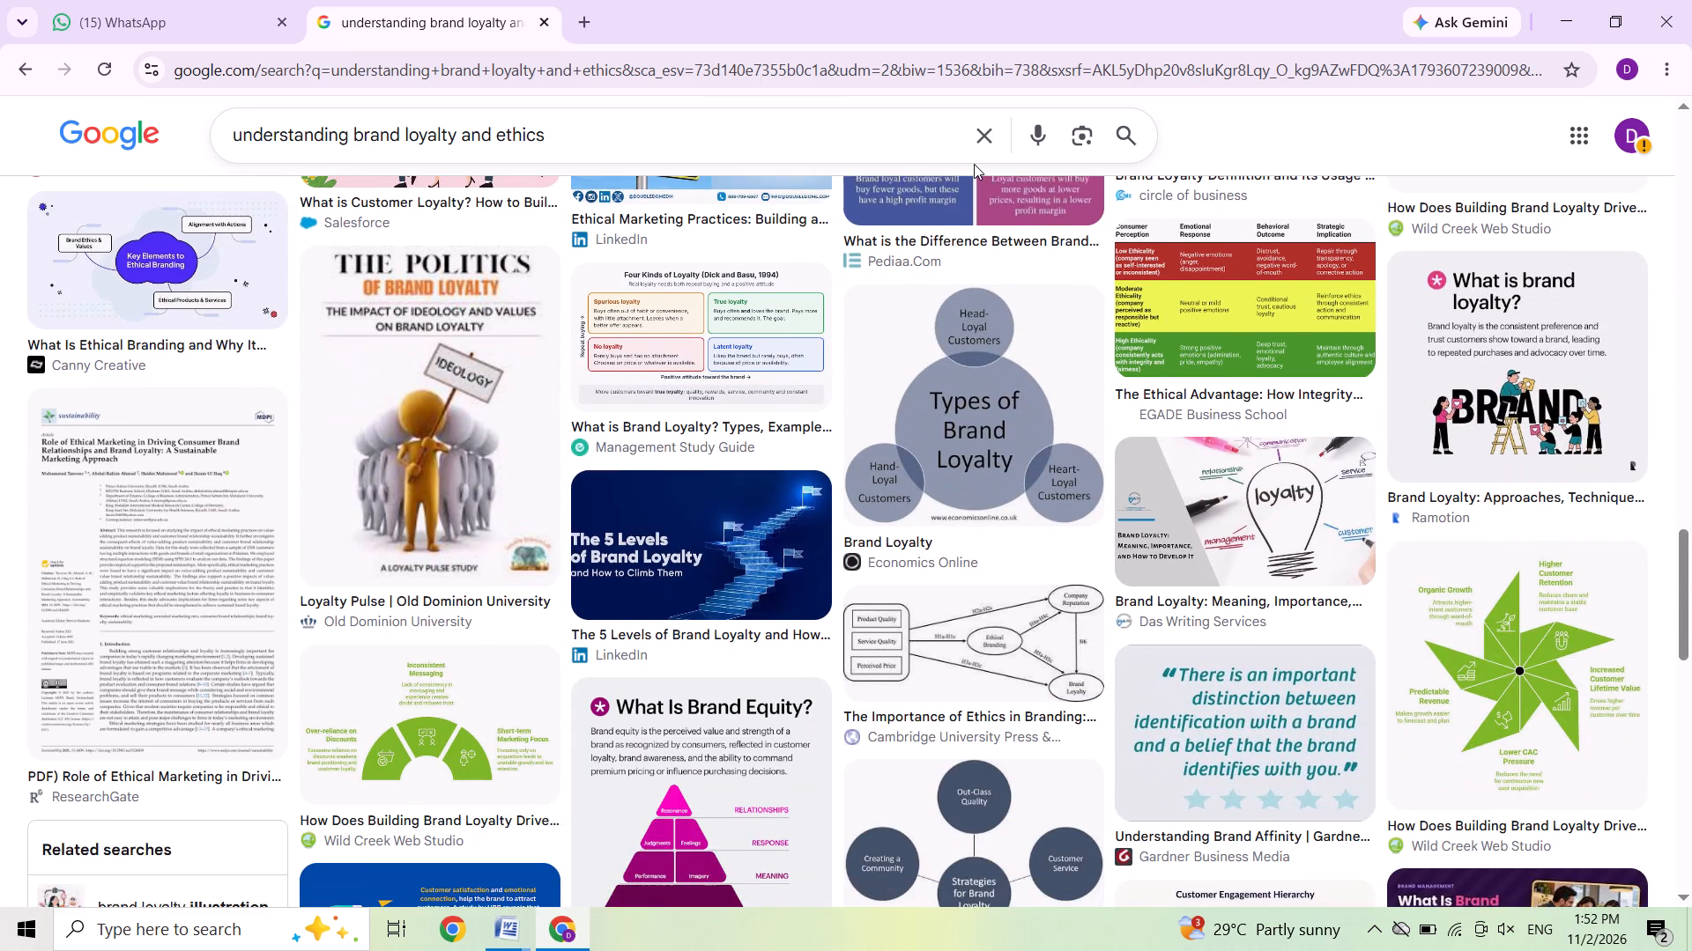
pyautogui.press('Down')
pyautogui.press('Down')
pyautogui.press('Down')
pyautogui.press('Down')
pyautogui.press('Down')
pyautogui.press('Down')
pyautogui.press('Down')
pyautogui.press('Down')
pyautogui.press('Down')
pyautogui.press('Down')
pyautogui.press('Down')
pyautogui.press('Down')
pyautogui.press('Down')
pyautogui.press('Down')
pyautogui.press('Down')
pyautogui.press('Down')
pyautogui.press('Down')
pyautogui.press('Down')
pyautogui.press('Down')
pyautogui.press('Down')
pyautogui.press('Down')
pyautogui.press('Down')
pyautogui.press('Down')
pyautogui.press('Down')
pyautogui.press('Down')
pyautogui.press('Down')
pyautogui.press('Down')
pyautogui.press('Down')
pyautogui.press('Down')
pyautogui.press('Down')
pyautogui.press('Down')
pyautogui.press('Down')
pyautogui.press('Down')
pyautogui.press('Down')
pyautogui.press('Down')
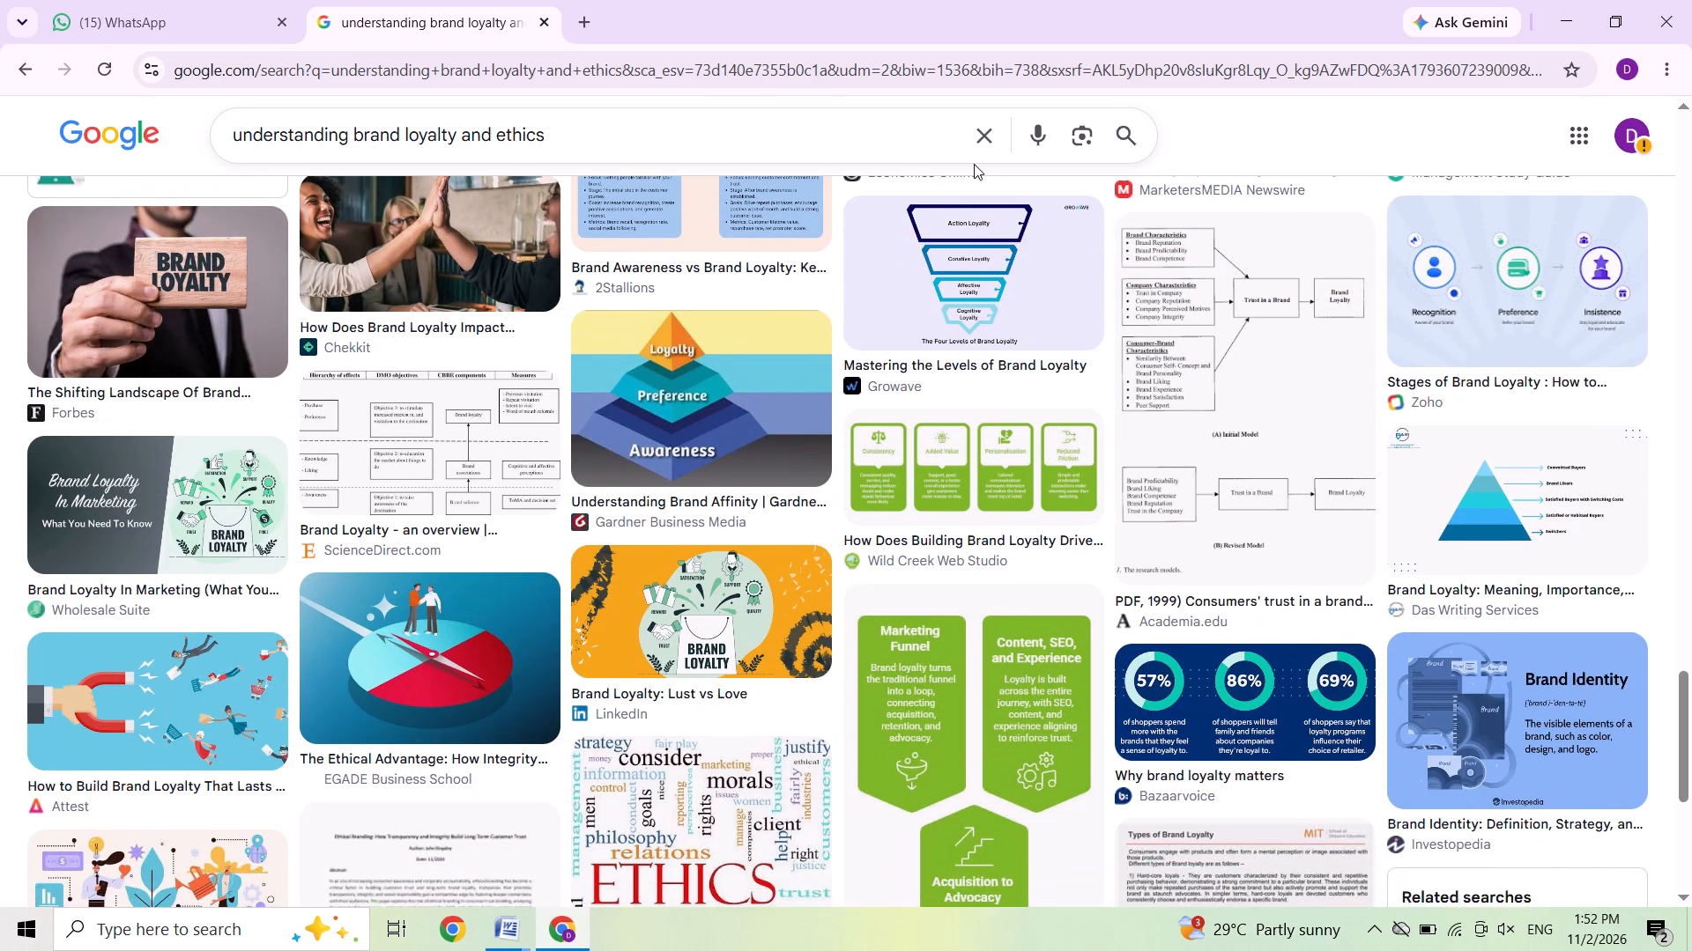
pyautogui.press('Down')
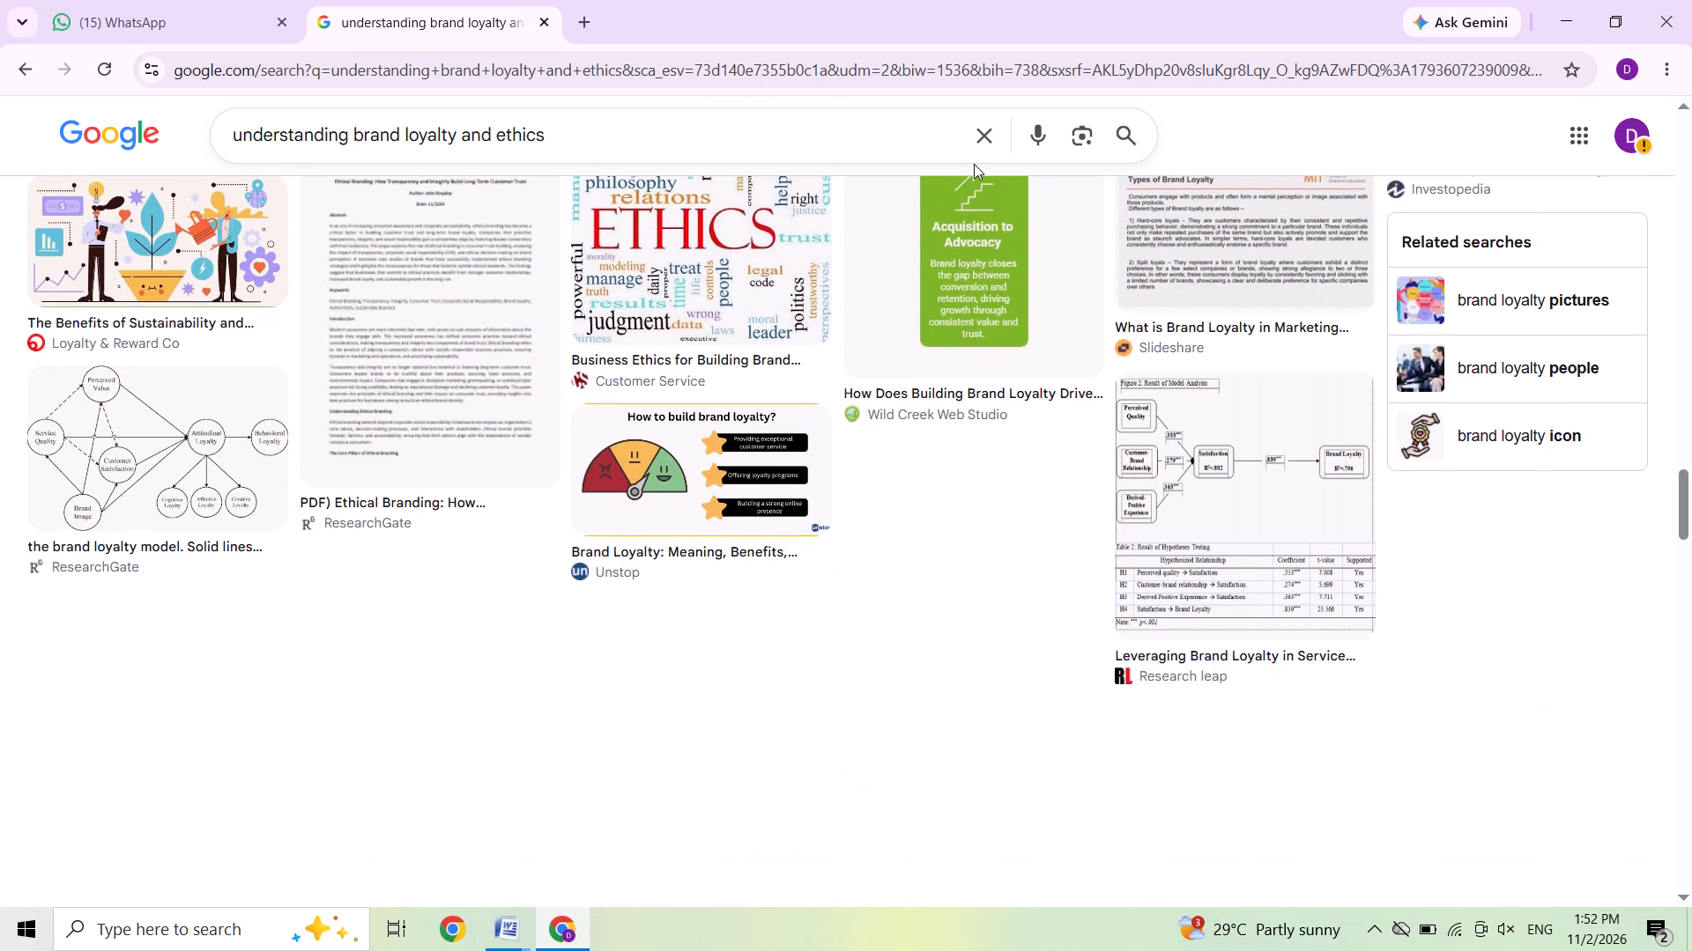
# Look through further image results on brand loyalty and ethics for a diagram that suits the literature review.
pyautogui.press('Down')
pyautogui.press('Down')
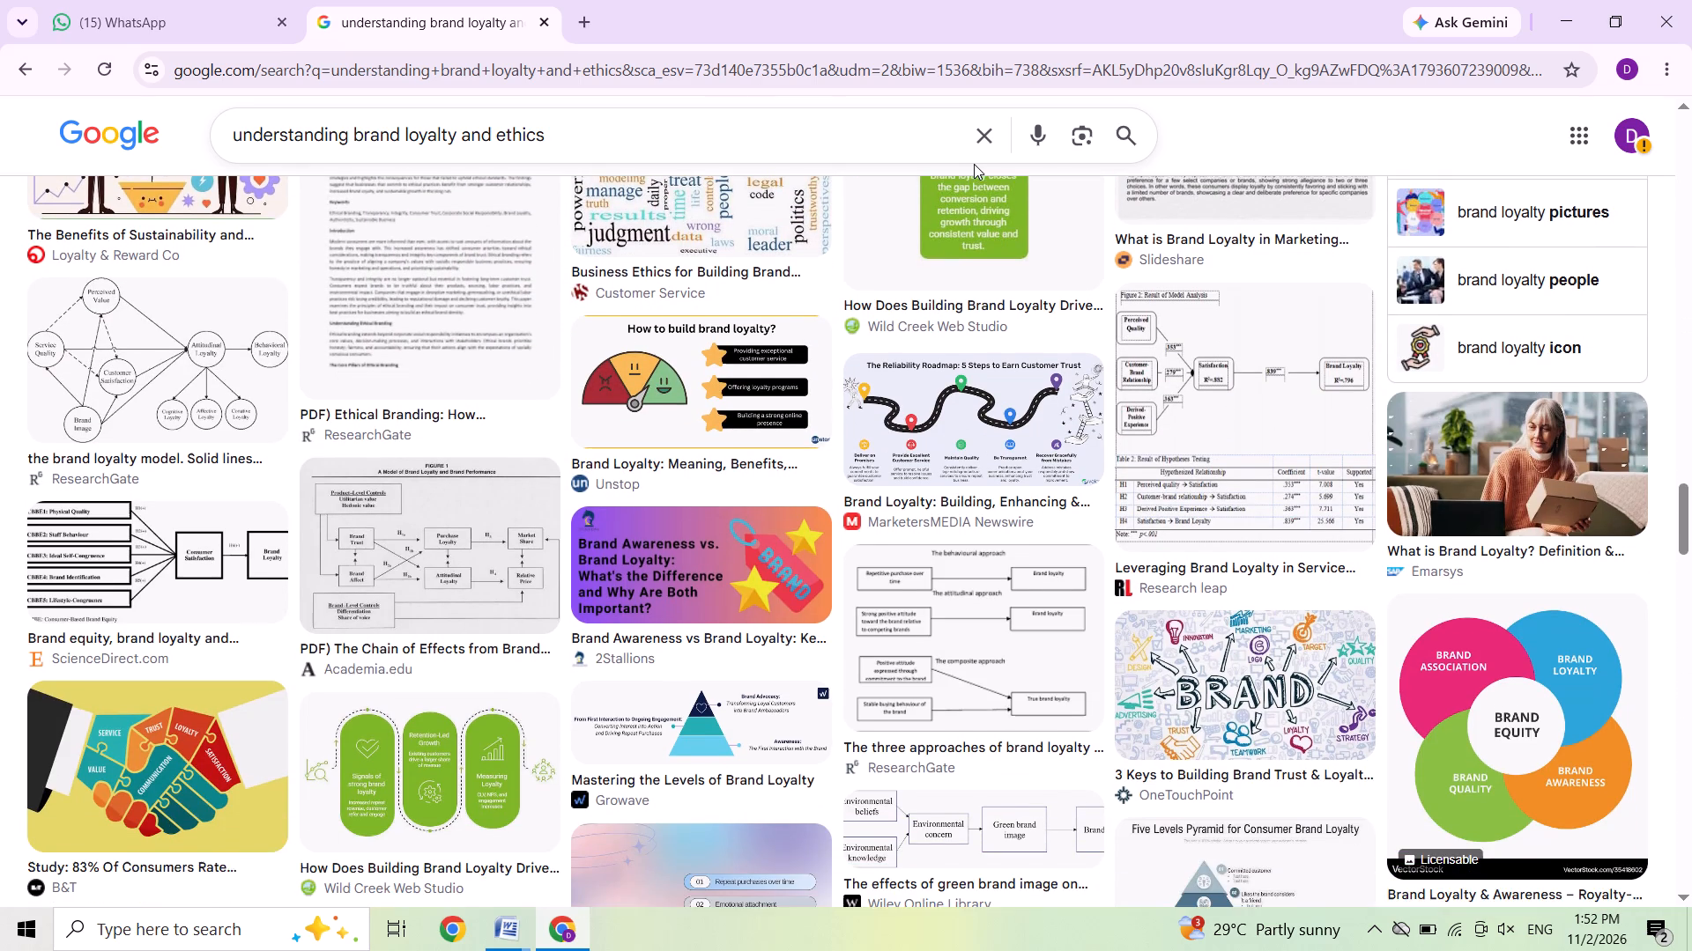
pyautogui.press('Down')
pyautogui.press('Down')
pyautogui.press('Down')
pyautogui.press('Down')
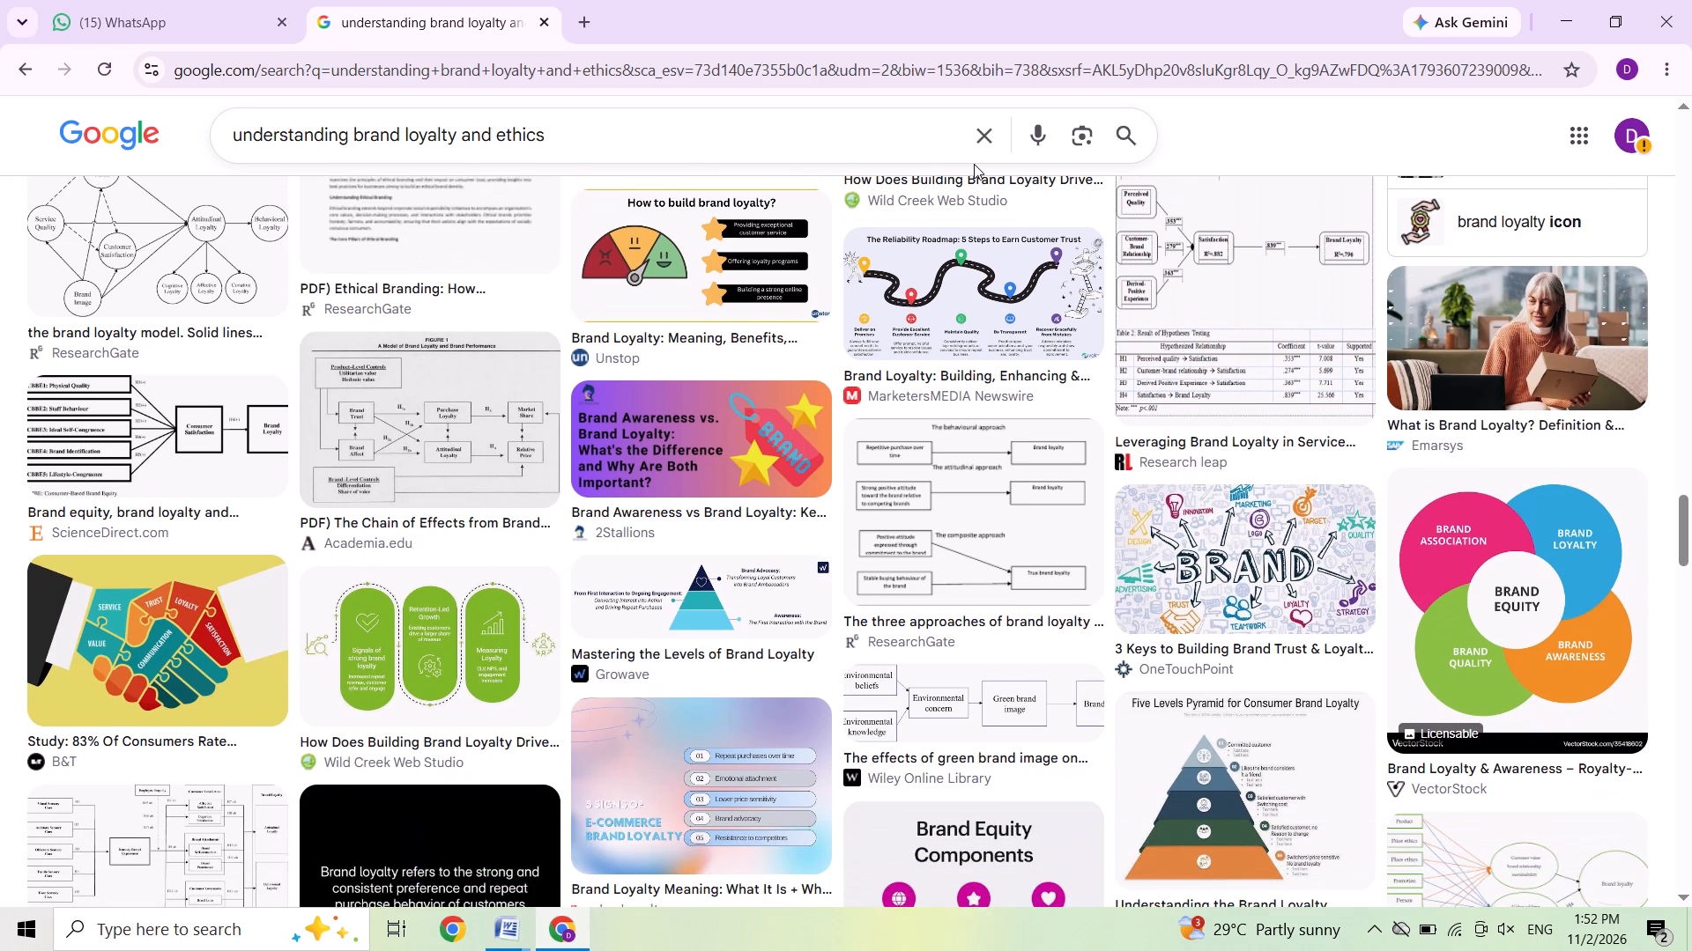
pyautogui.press('Down')
pyautogui.press('Down')
pyautogui.press('Down')
pyautogui.press('Down')
pyautogui.press('Down')
pyautogui.press('Down')
pyautogui.press('Down')
pyautogui.press('Down')
pyautogui.press('Down')
pyautogui.press('Down')
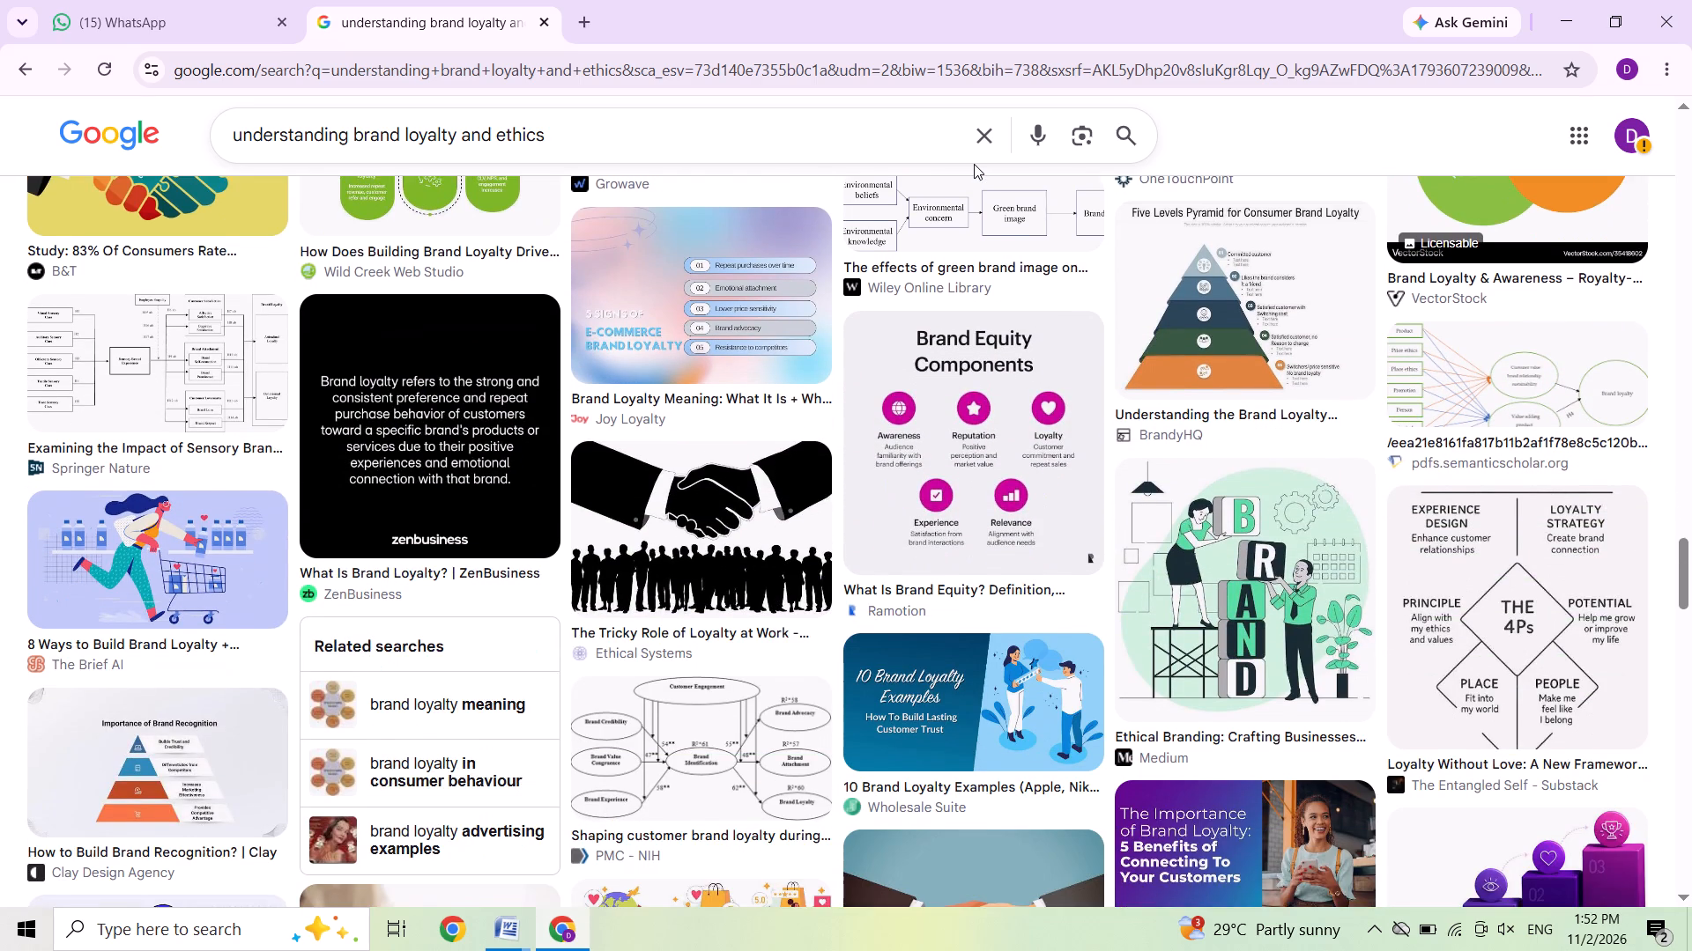
pyautogui.press('Down')
pyautogui.press('Down')
pyautogui.press('Down')
pyautogui.press('Down')
pyautogui.press('Down')
pyautogui.press('Down')
pyautogui.press('Down')
pyautogui.press('Down')
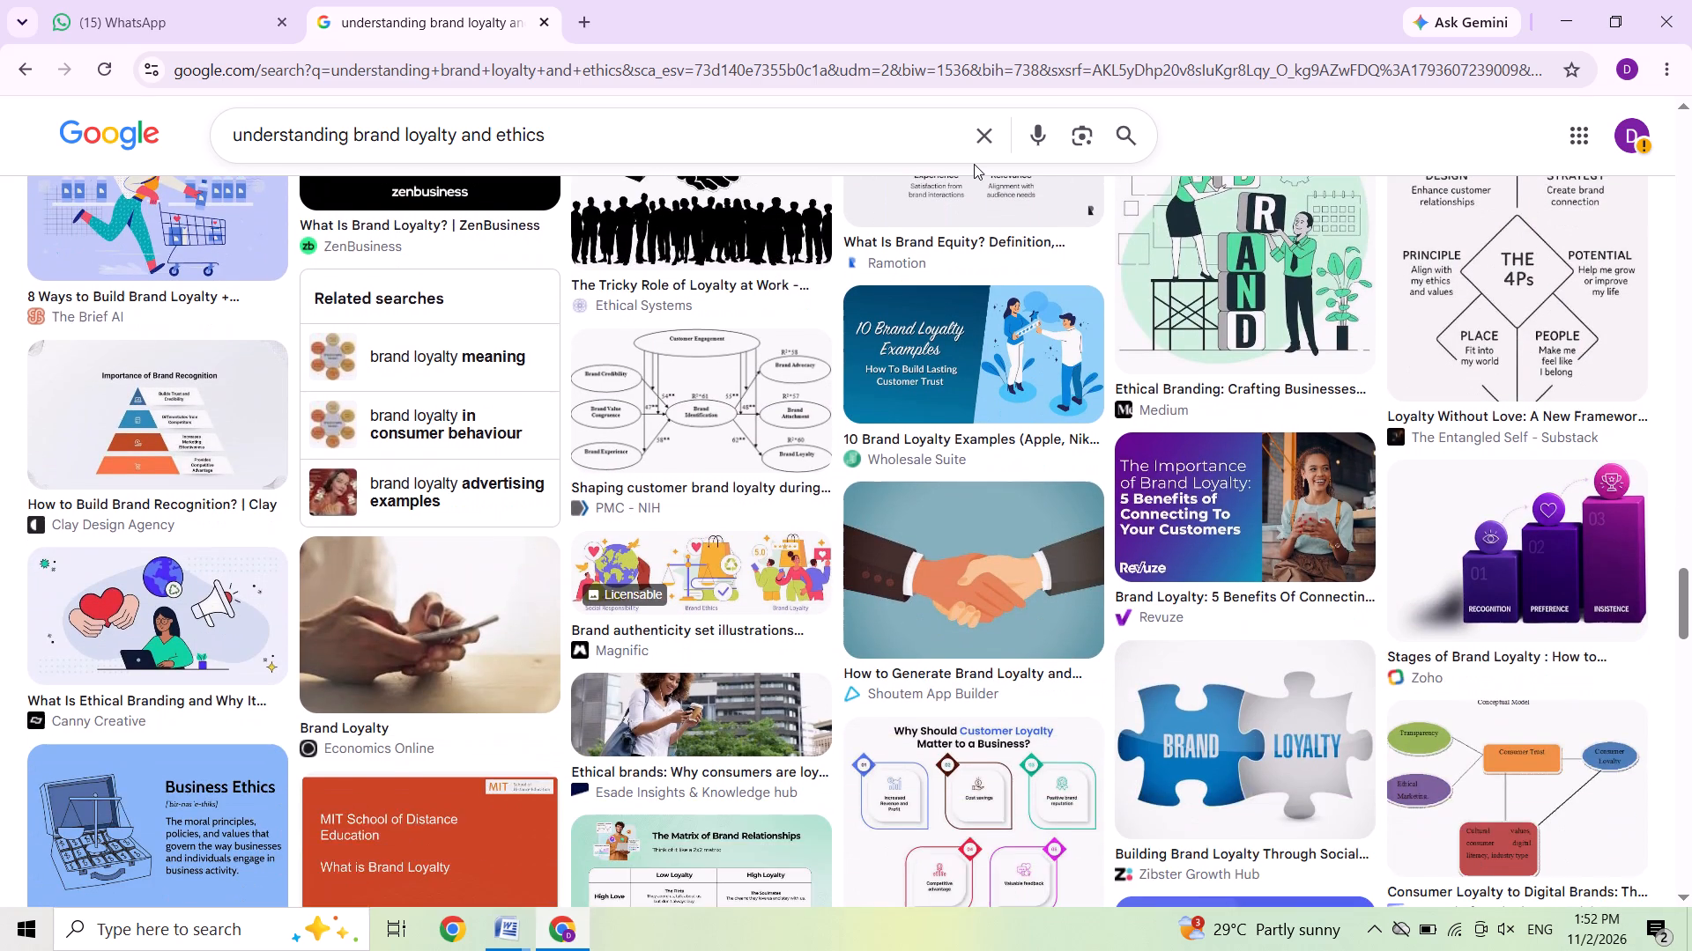
pyautogui.press('Down')
pyautogui.press('Down')
pyautogui.press('Down')
pyautogui.press('Down')
pyautogui.press('Down')
pyautogui.press('Down')
pyautogui.press('Down')
pyautogui.press('Down')
pyautogui.press('Down')
pyautogui.press('Down')
pyautogui.press('Down')
pyautogui.press('Down')
pyautogui.press('Down')
pyautogui.press('Down')
pyautogui.press('Down')
pyautogui.press('Down')
pyautogui.press('Down')
pyautogui.press('Down')
pyautogui.press('Down')
pyautogui.press('Down')
pyautogui.press('Down')
pyautogui.press('Down')
pyautogui.press('Down')
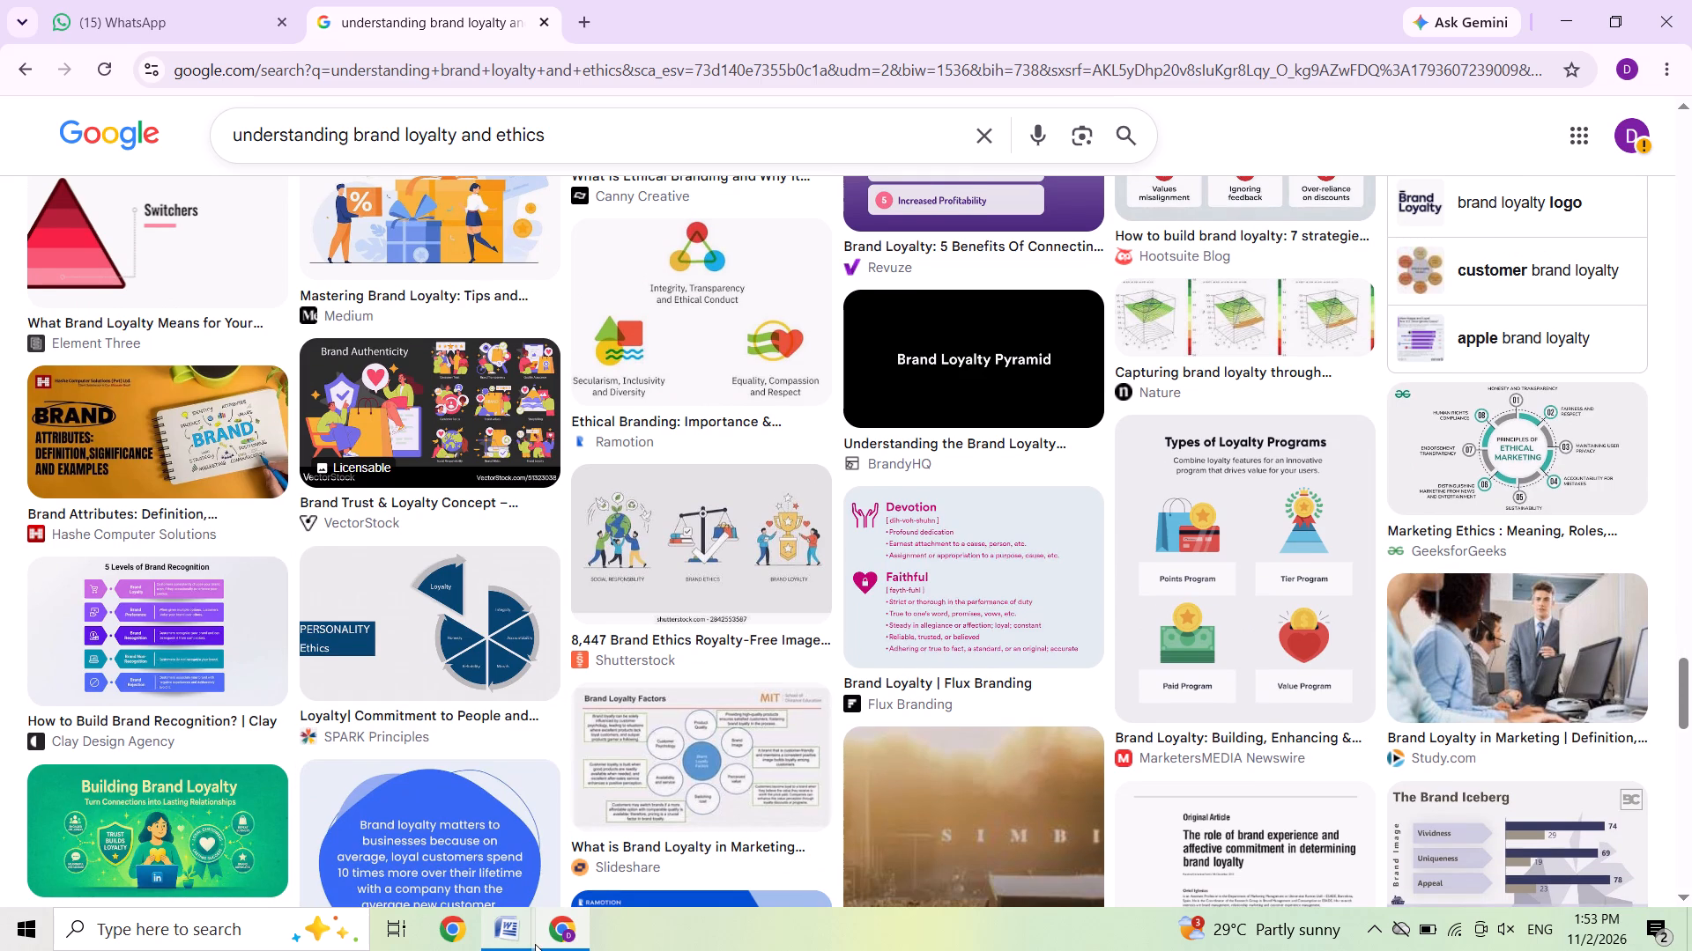
# Switch to the MINOR PROJECT document in Word and save it.
pyautogui.click(516, 940)
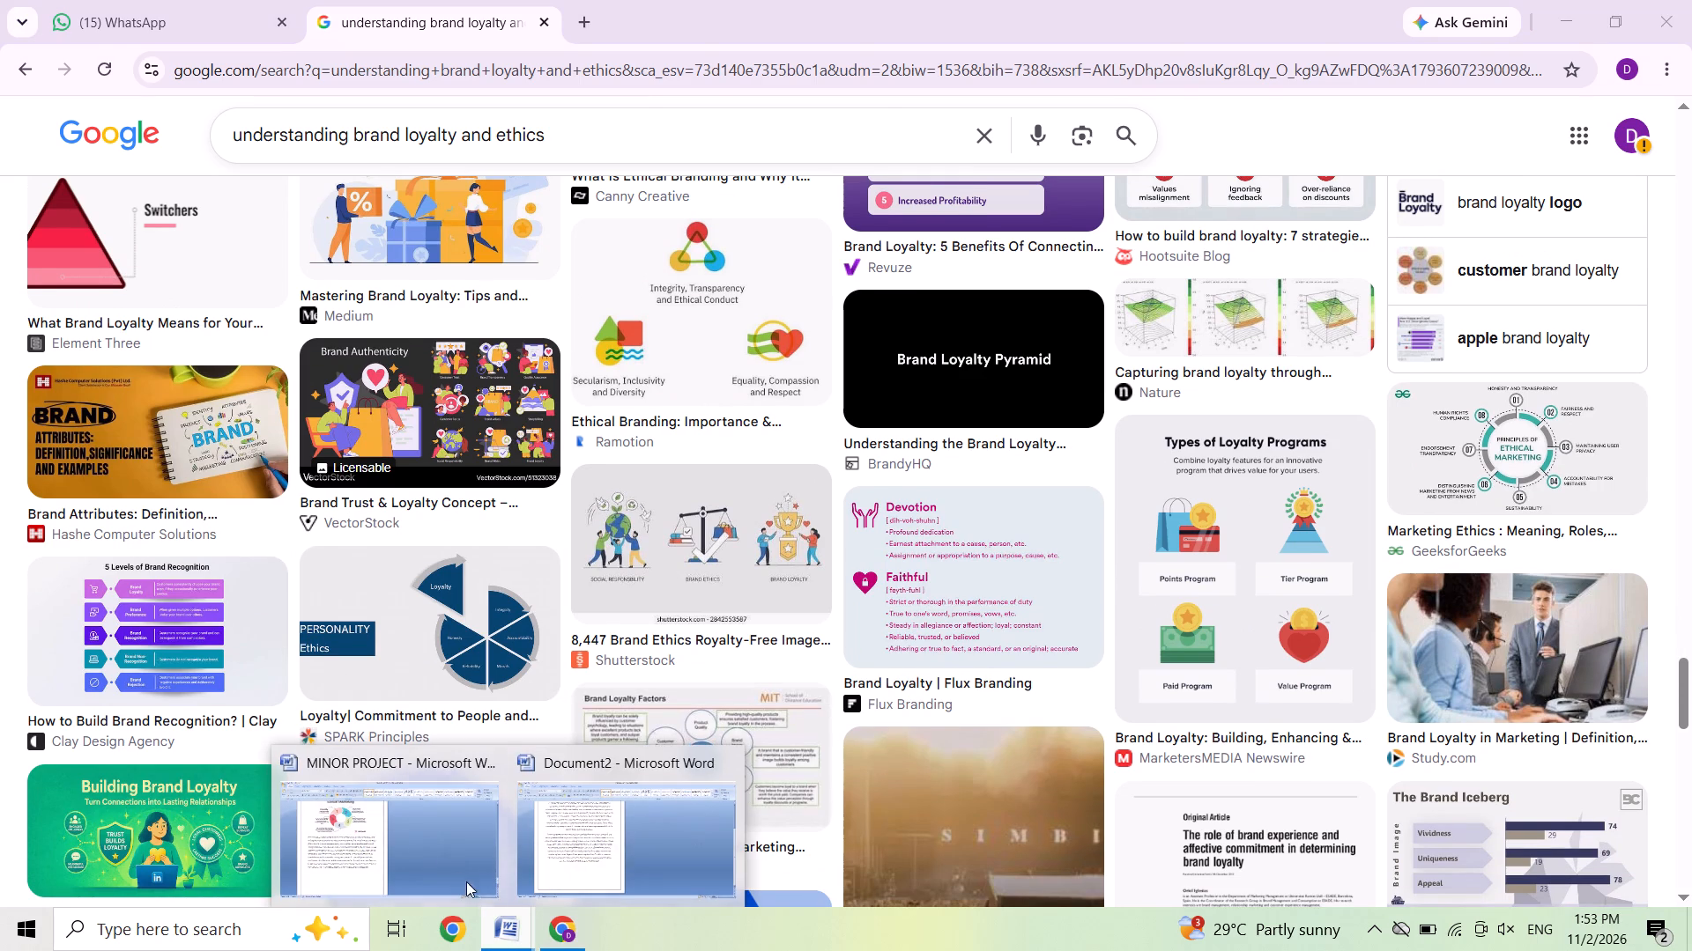
pyautogui.click(418, 850)
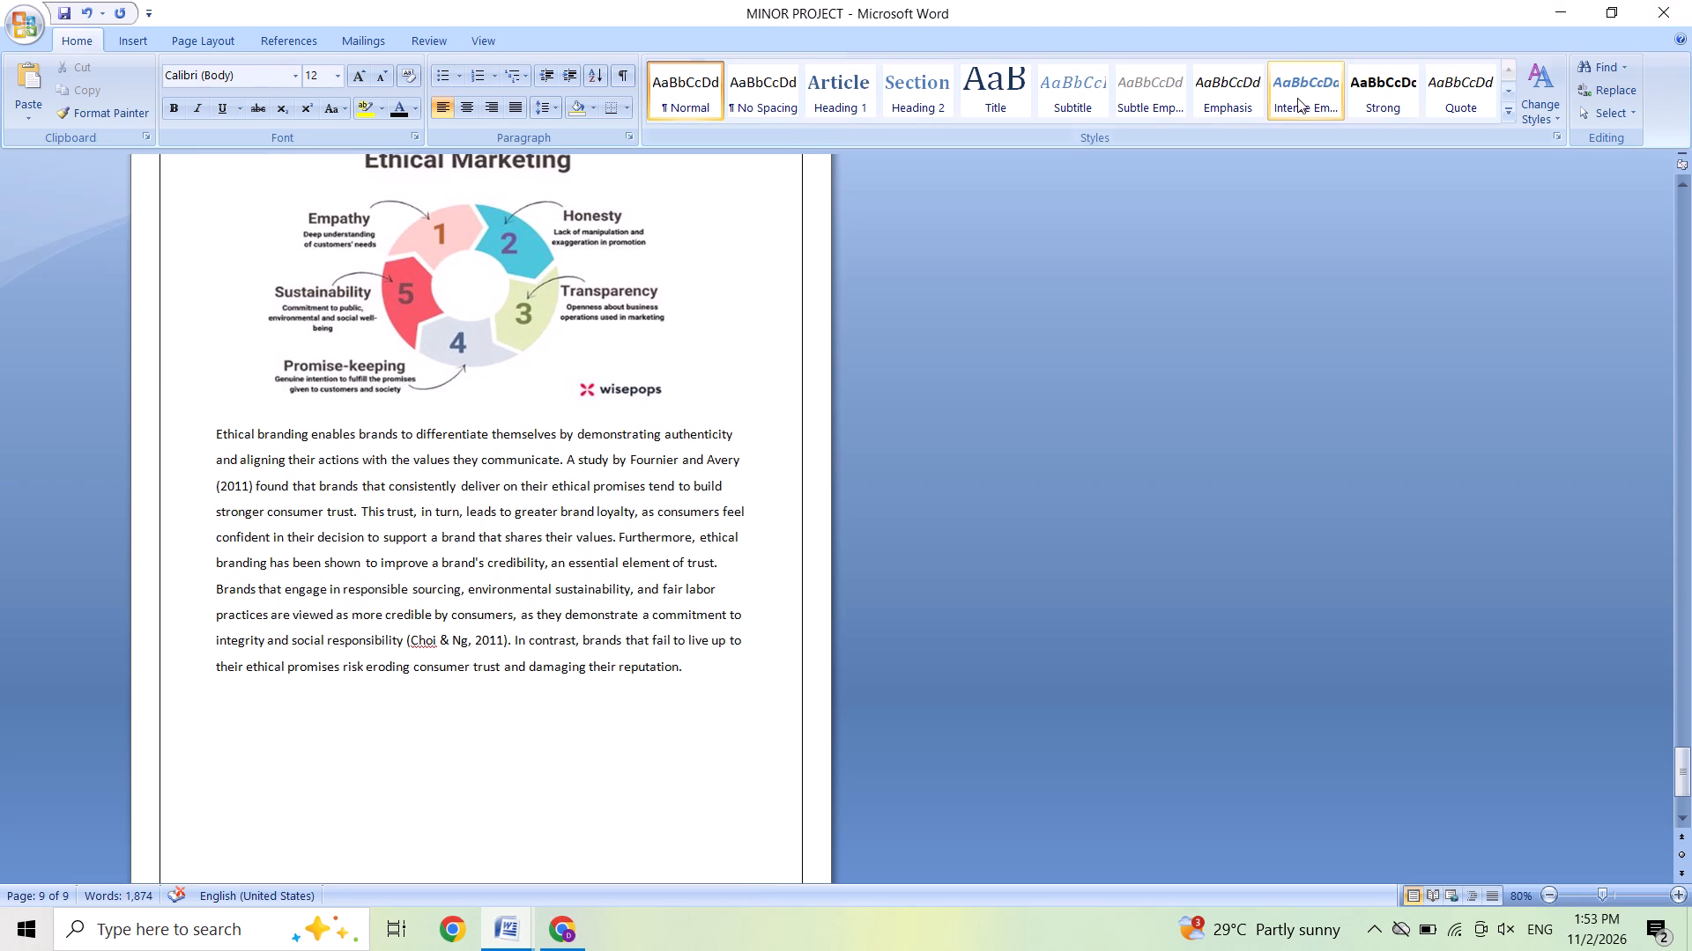
pyautogui.click(60, 3)
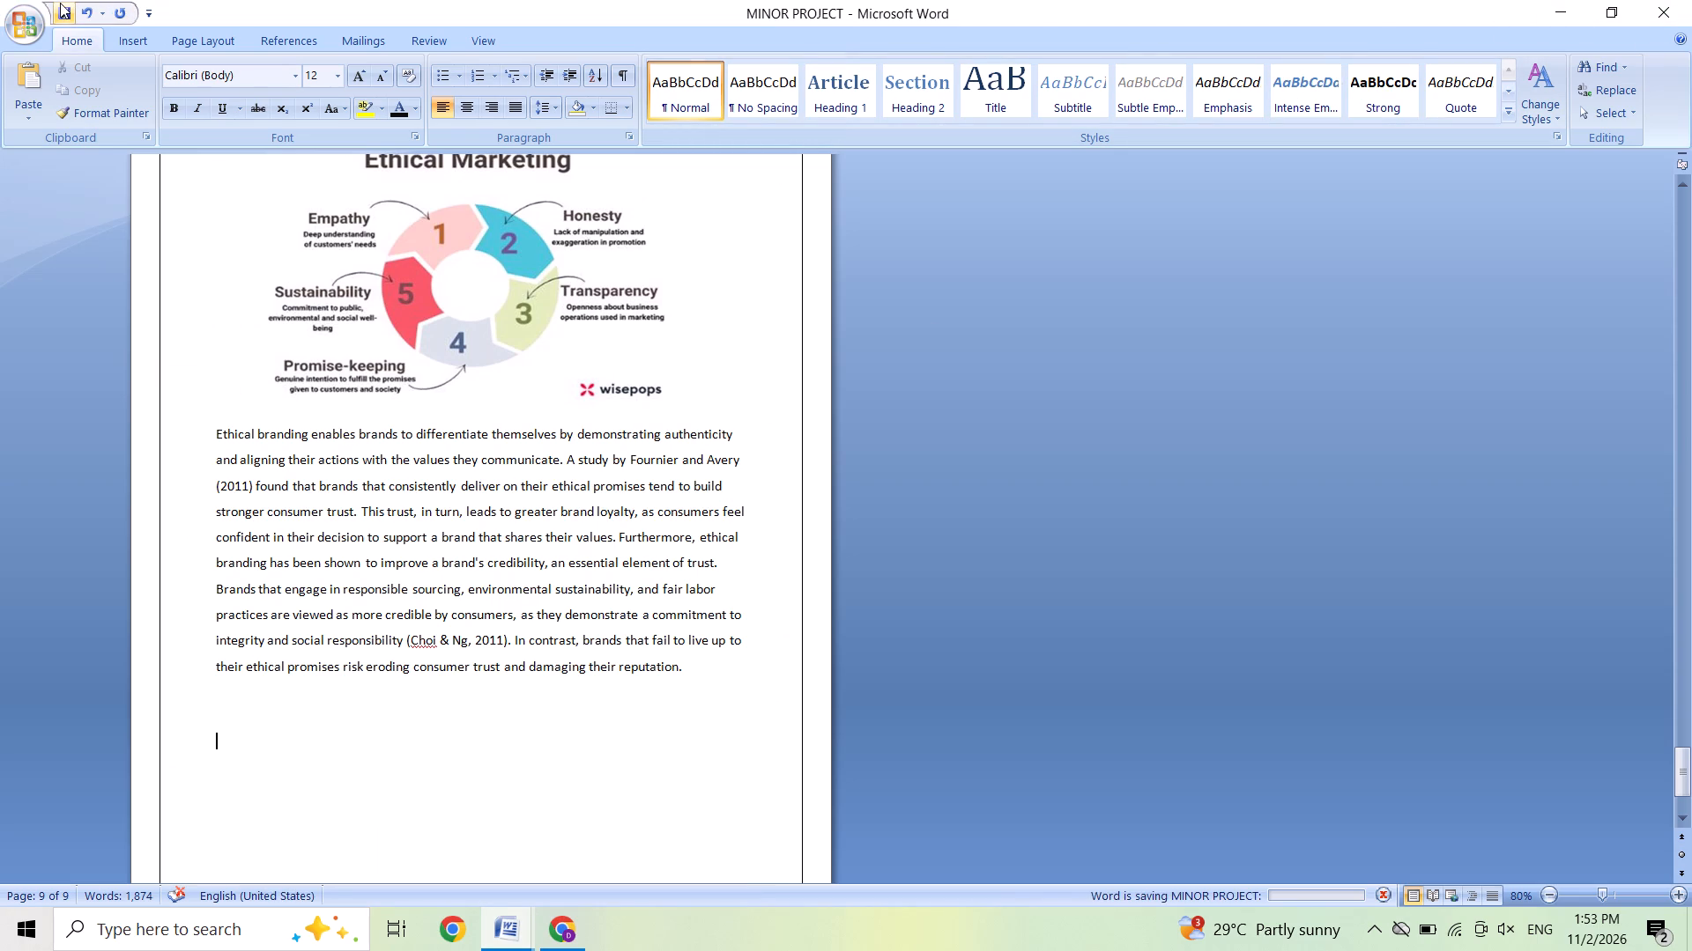
pyautogui.click(60, 3)
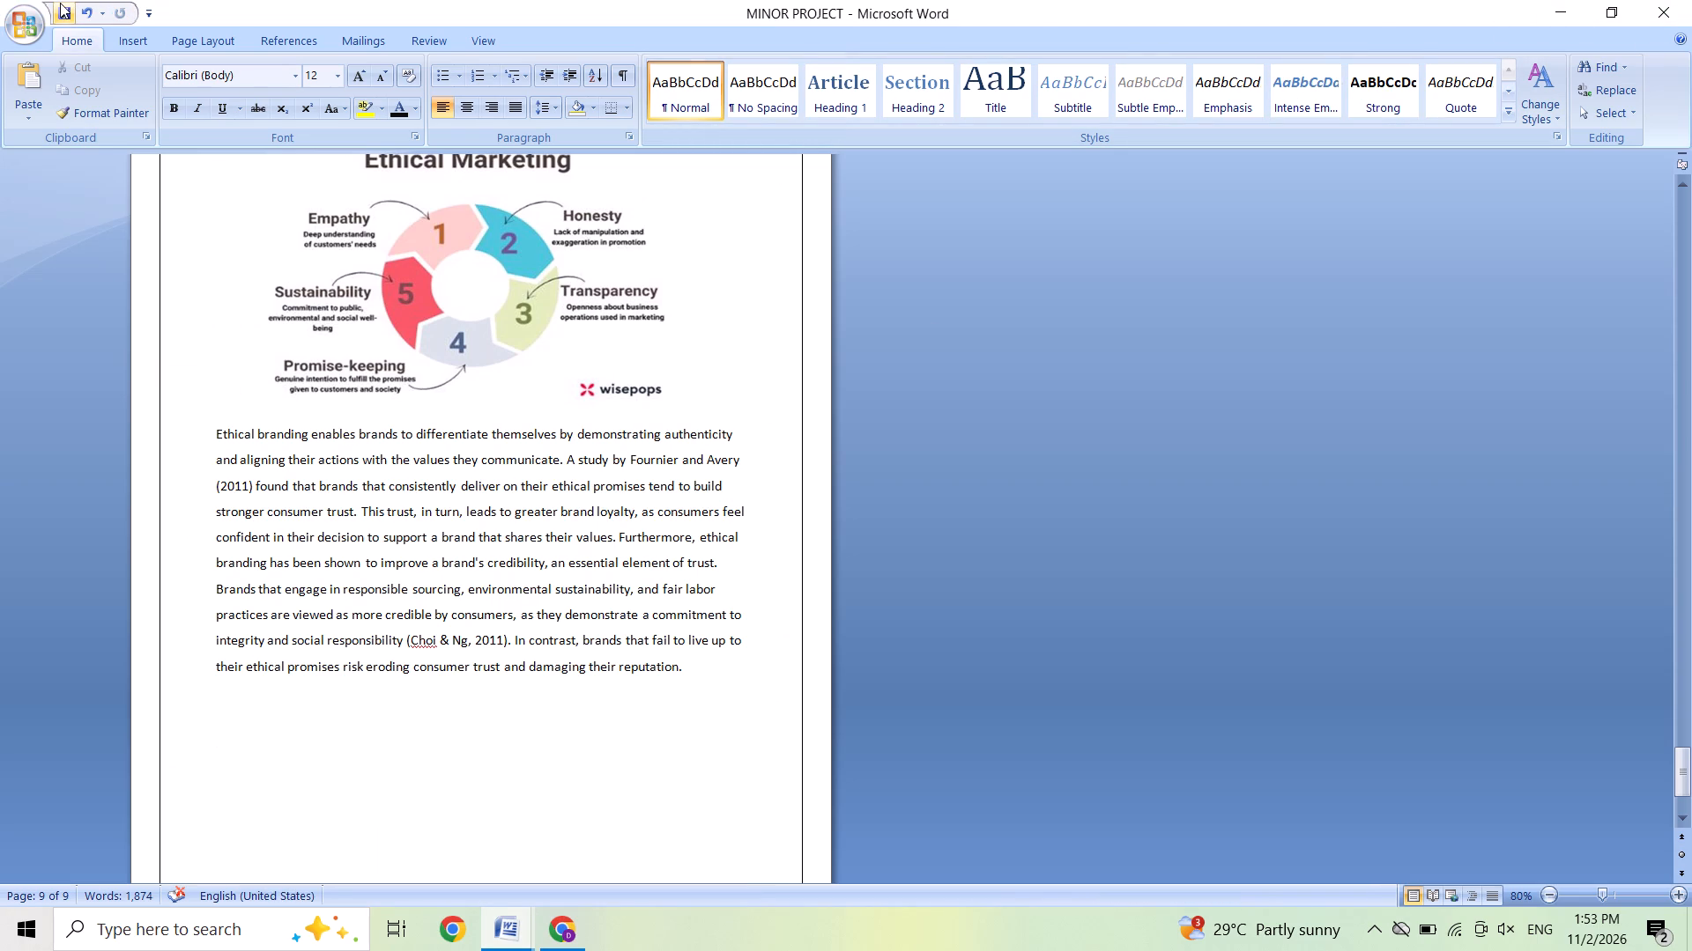
pyautogui.click(9, 20)
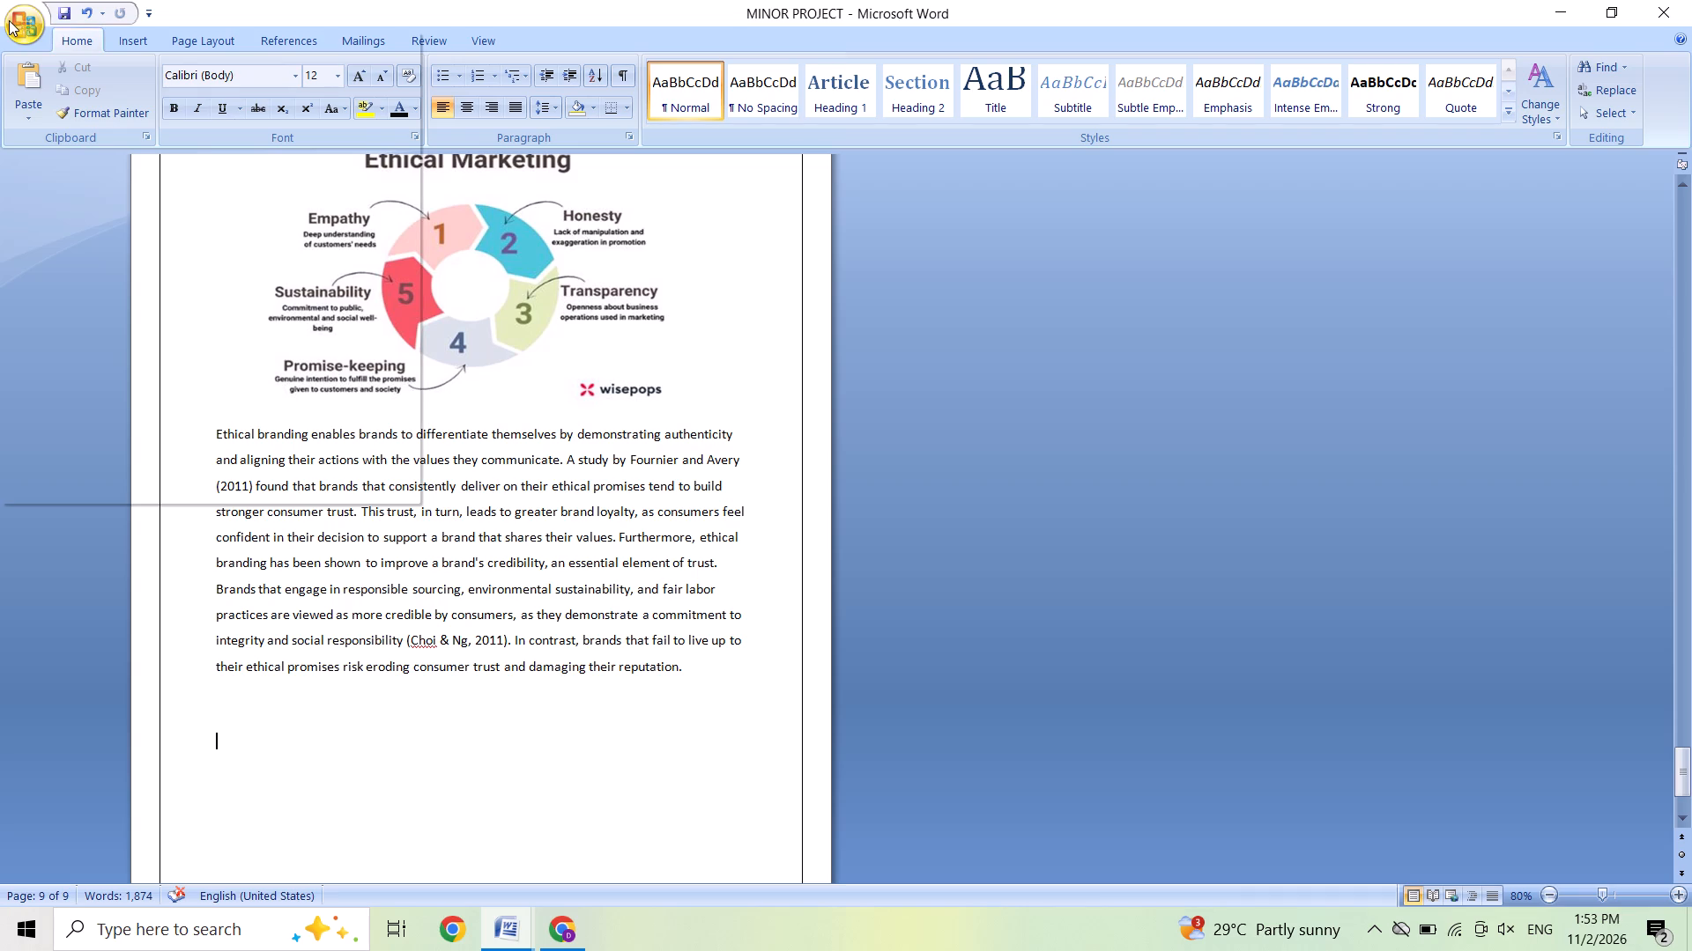
pyautogui.click(181, 92)
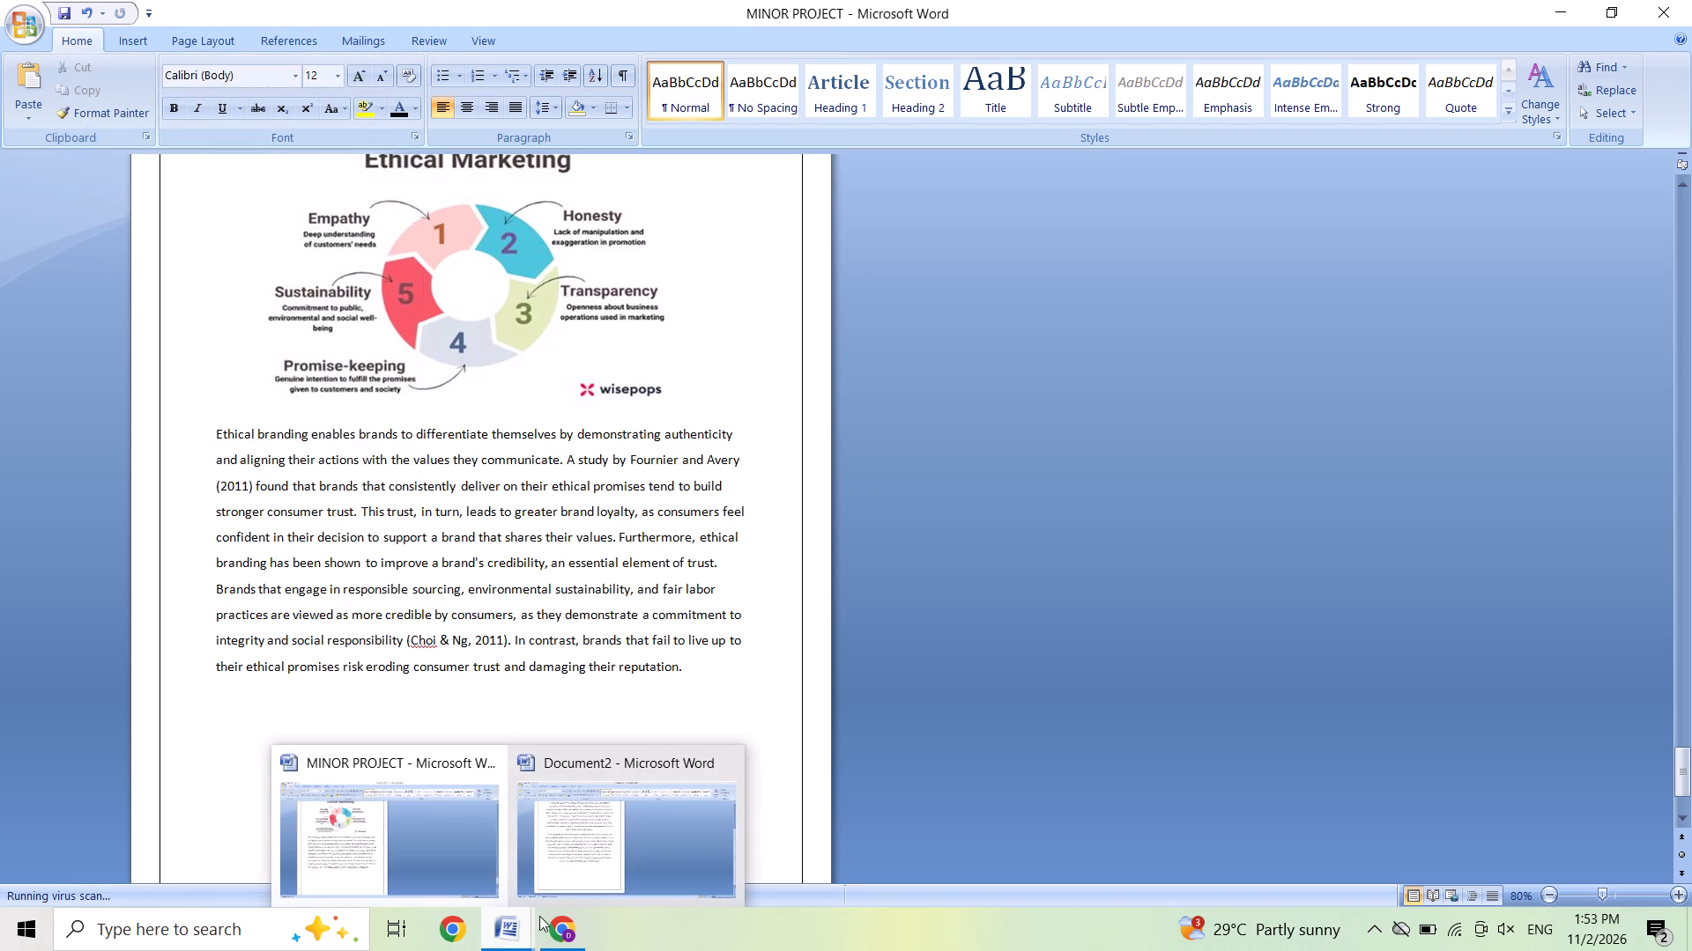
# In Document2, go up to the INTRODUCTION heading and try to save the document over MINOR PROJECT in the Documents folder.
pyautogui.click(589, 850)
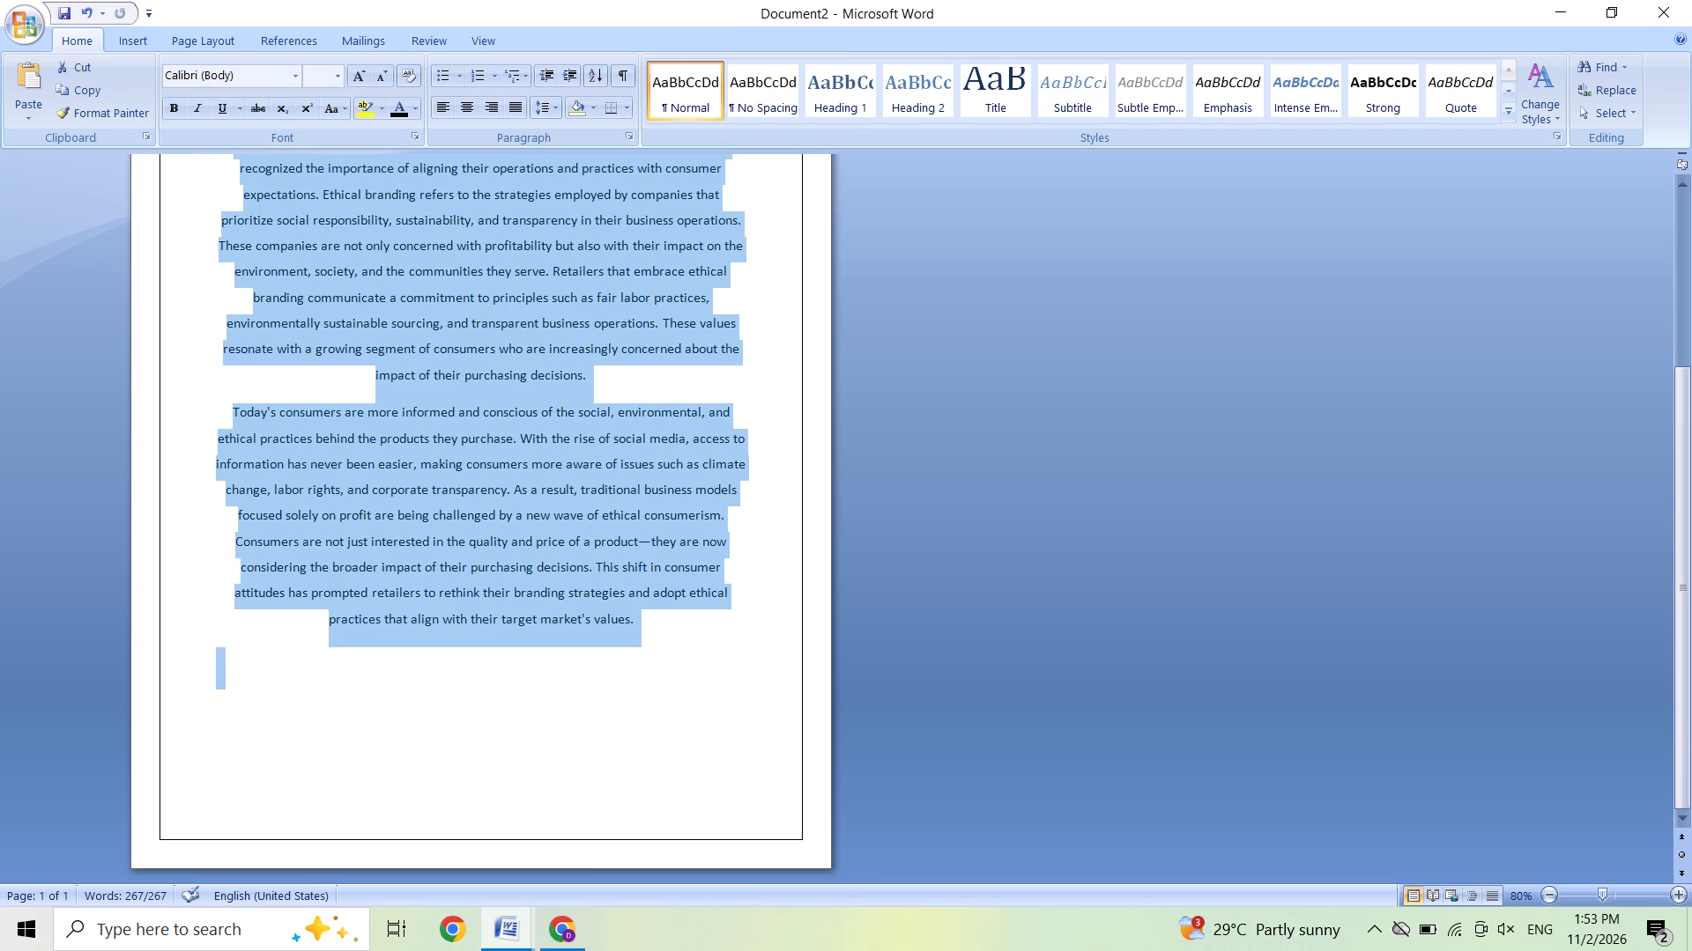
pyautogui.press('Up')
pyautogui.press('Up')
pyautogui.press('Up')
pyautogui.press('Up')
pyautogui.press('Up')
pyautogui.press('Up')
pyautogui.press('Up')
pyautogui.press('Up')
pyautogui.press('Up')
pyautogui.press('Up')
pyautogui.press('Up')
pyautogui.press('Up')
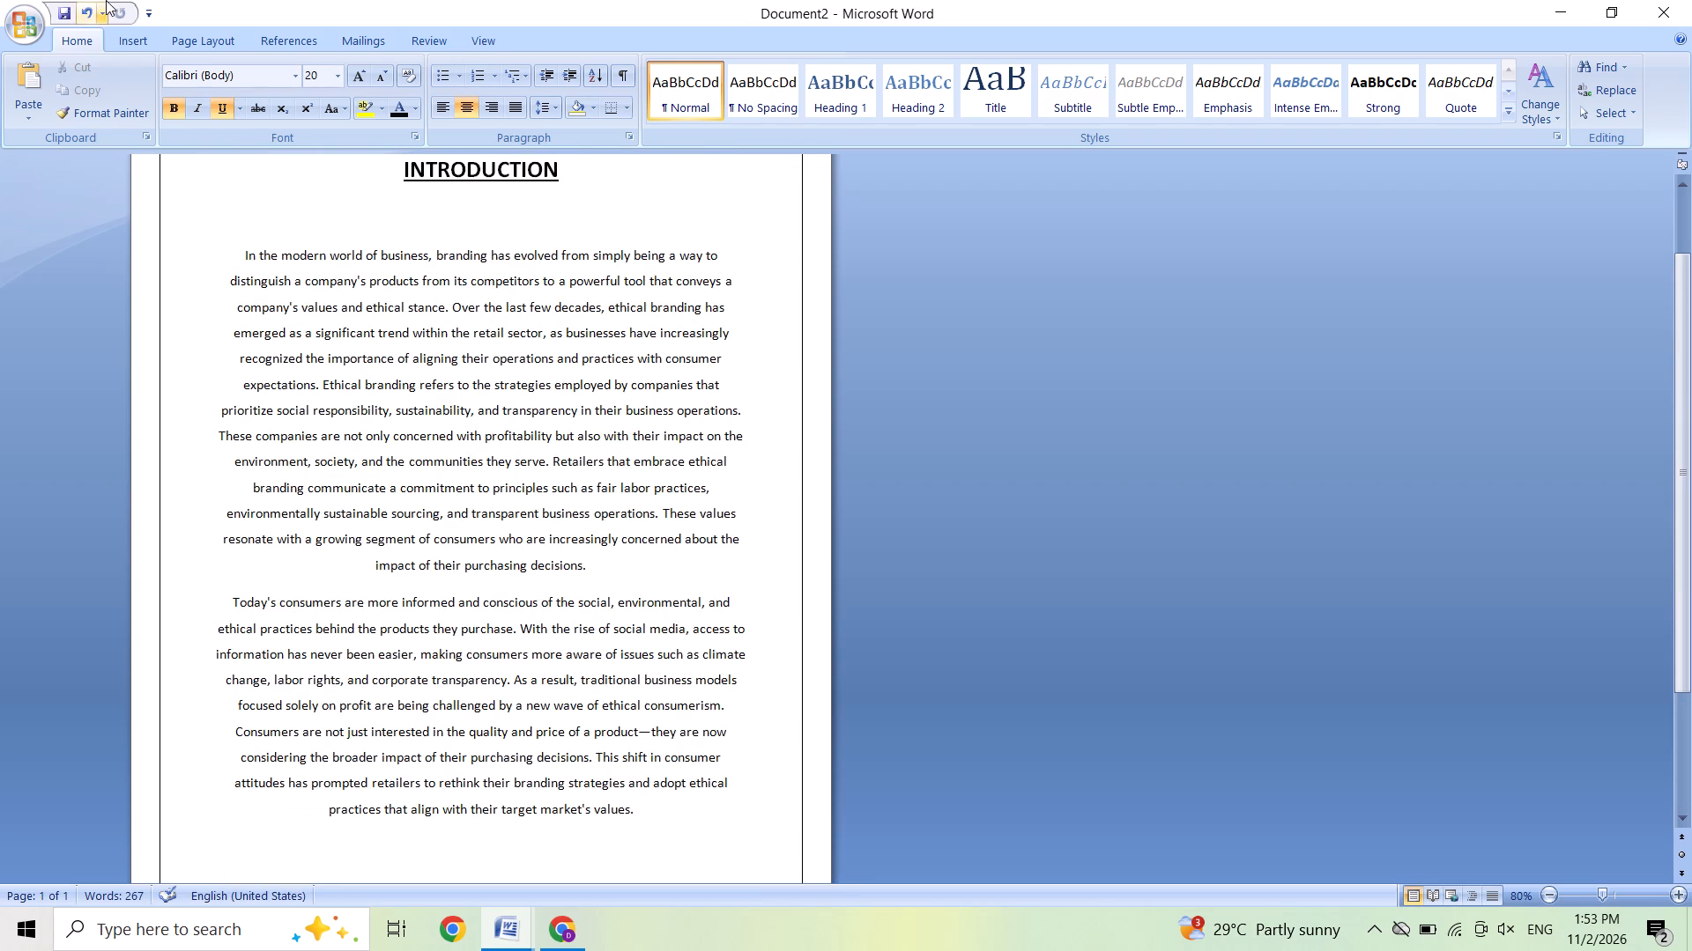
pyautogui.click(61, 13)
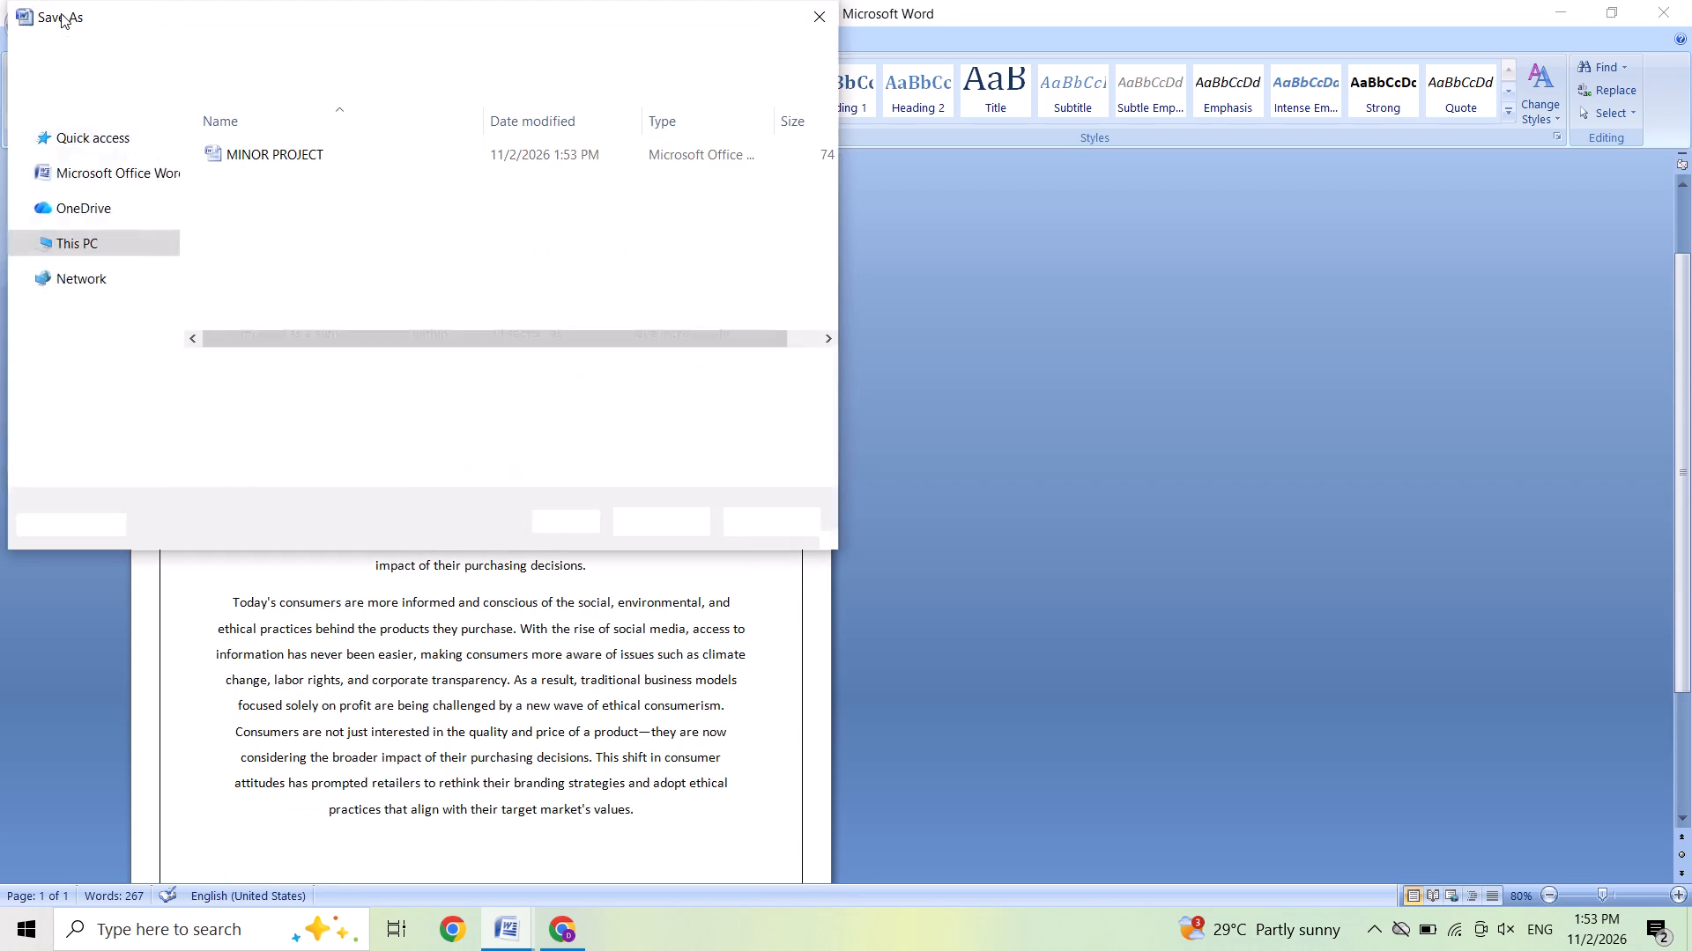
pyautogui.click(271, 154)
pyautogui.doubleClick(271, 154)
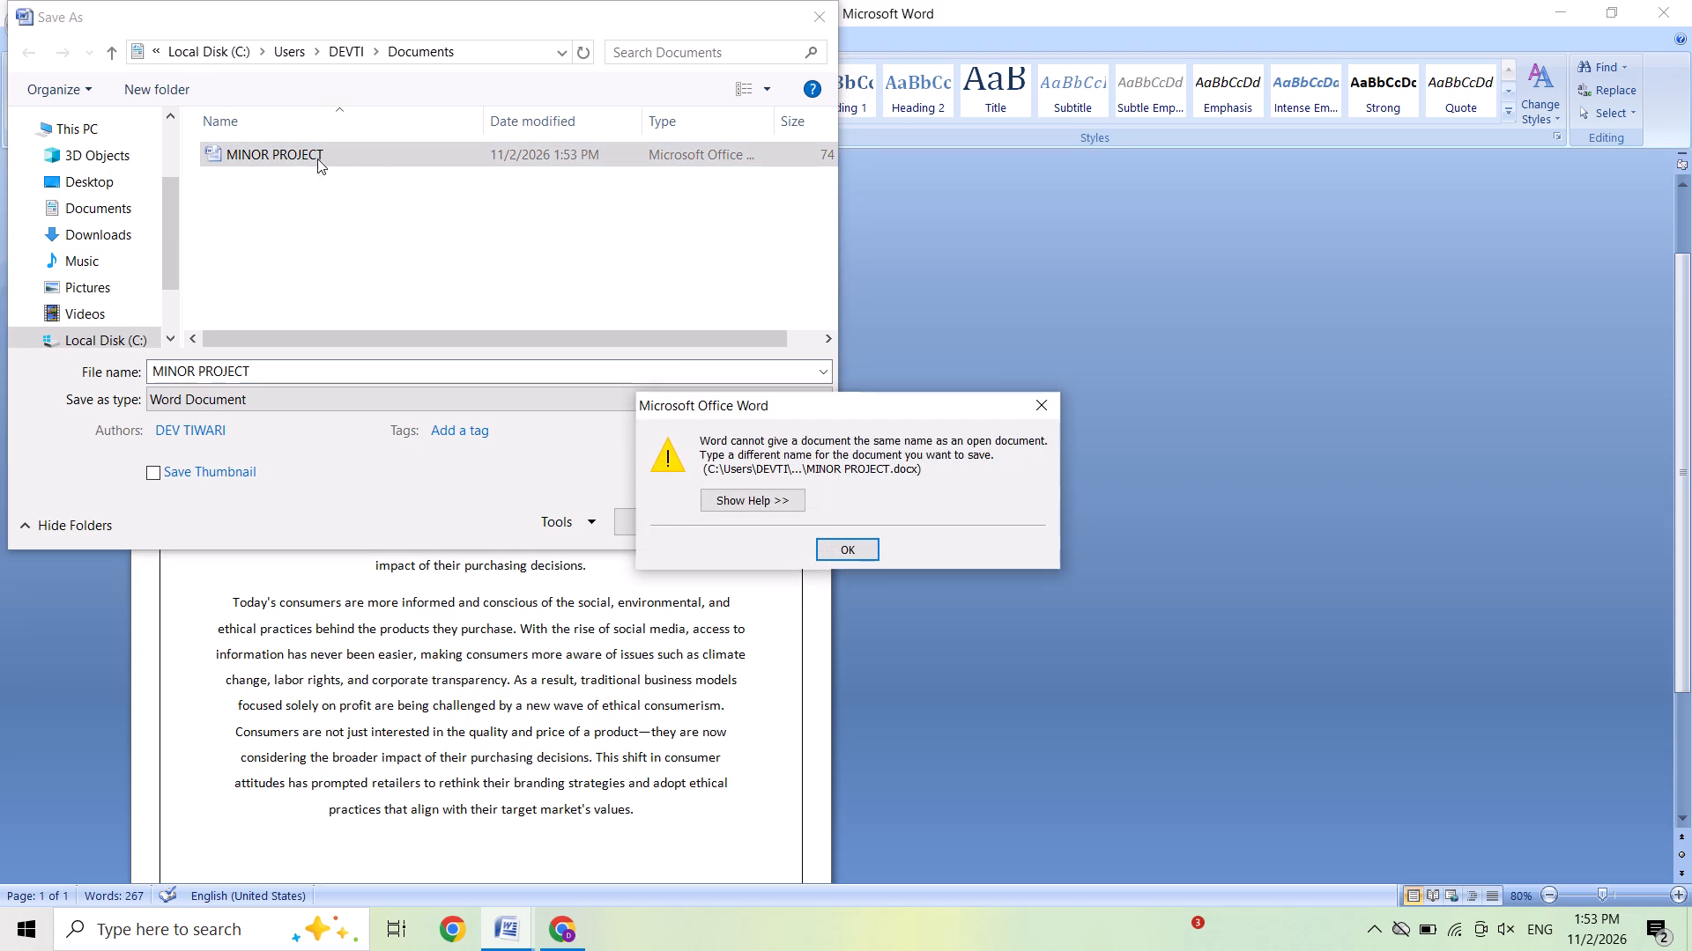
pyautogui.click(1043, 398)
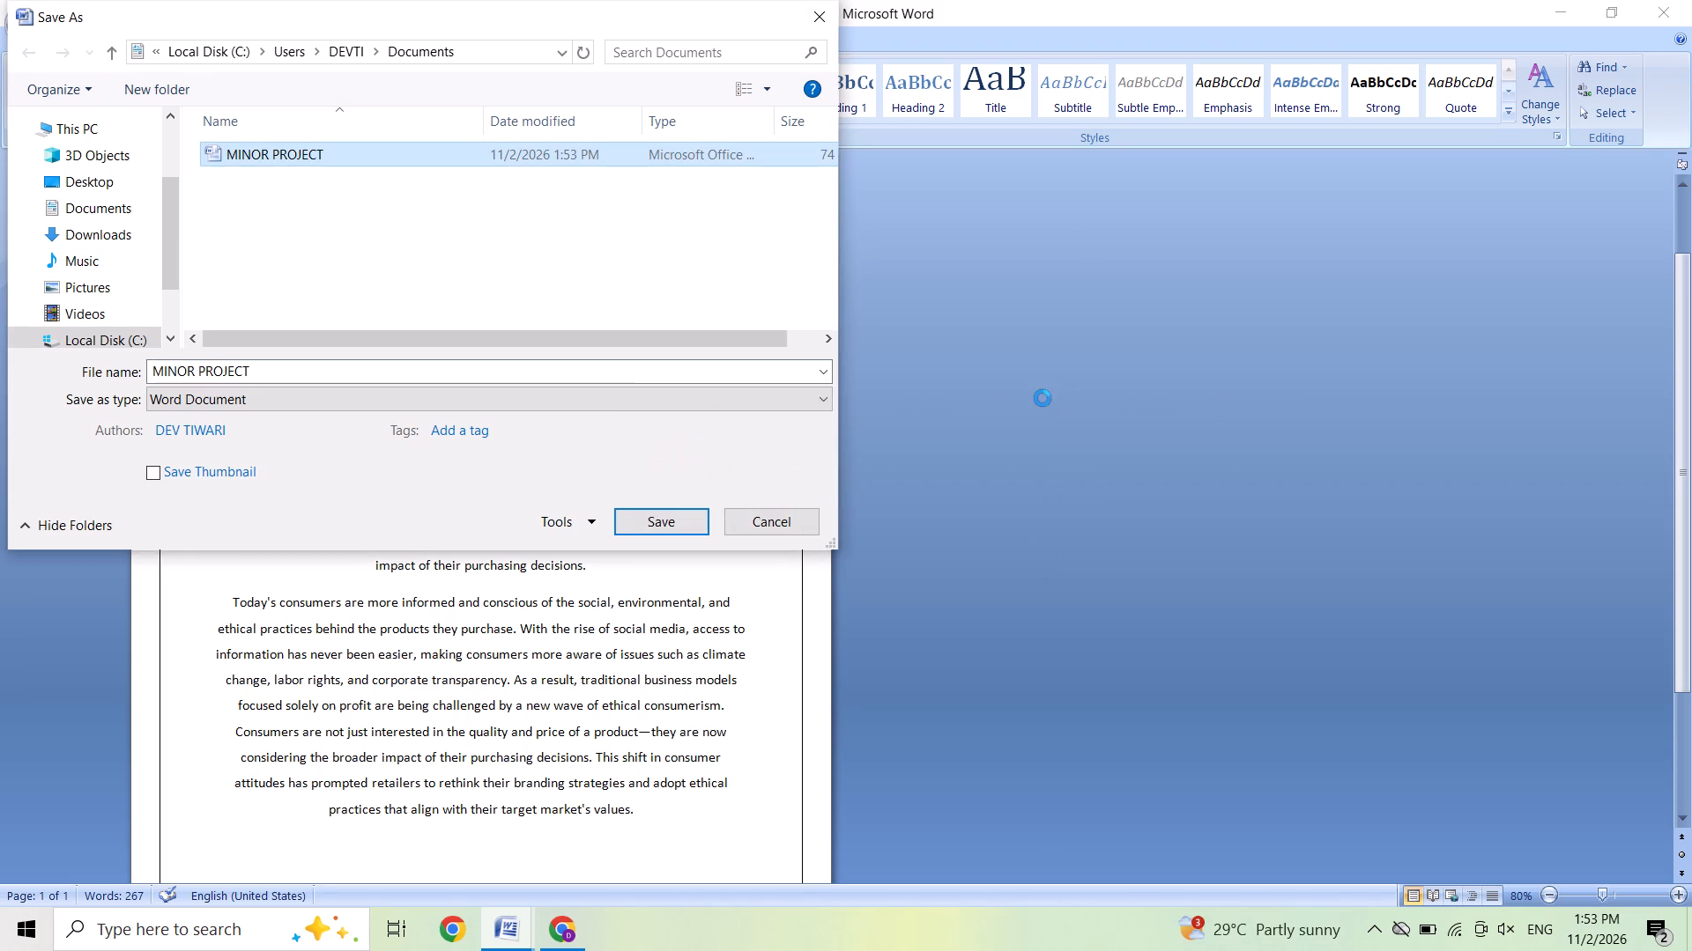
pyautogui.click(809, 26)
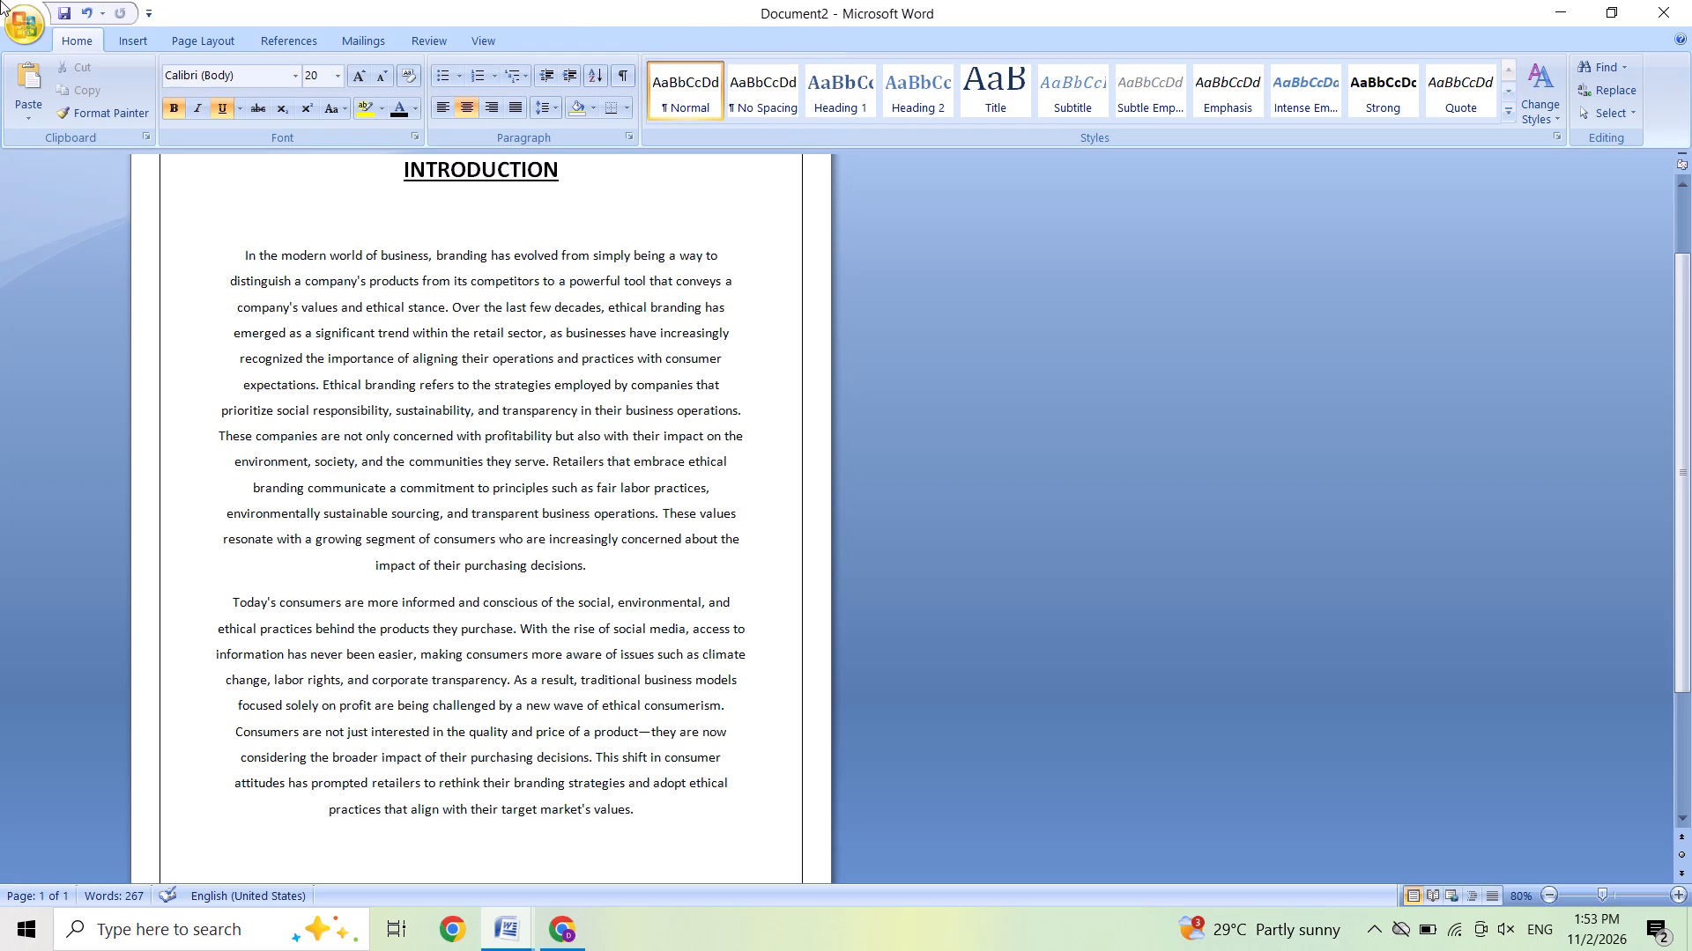
# Open the MINOR PROJECT file from the Documents folder.
pyautogui.click(17, 0)
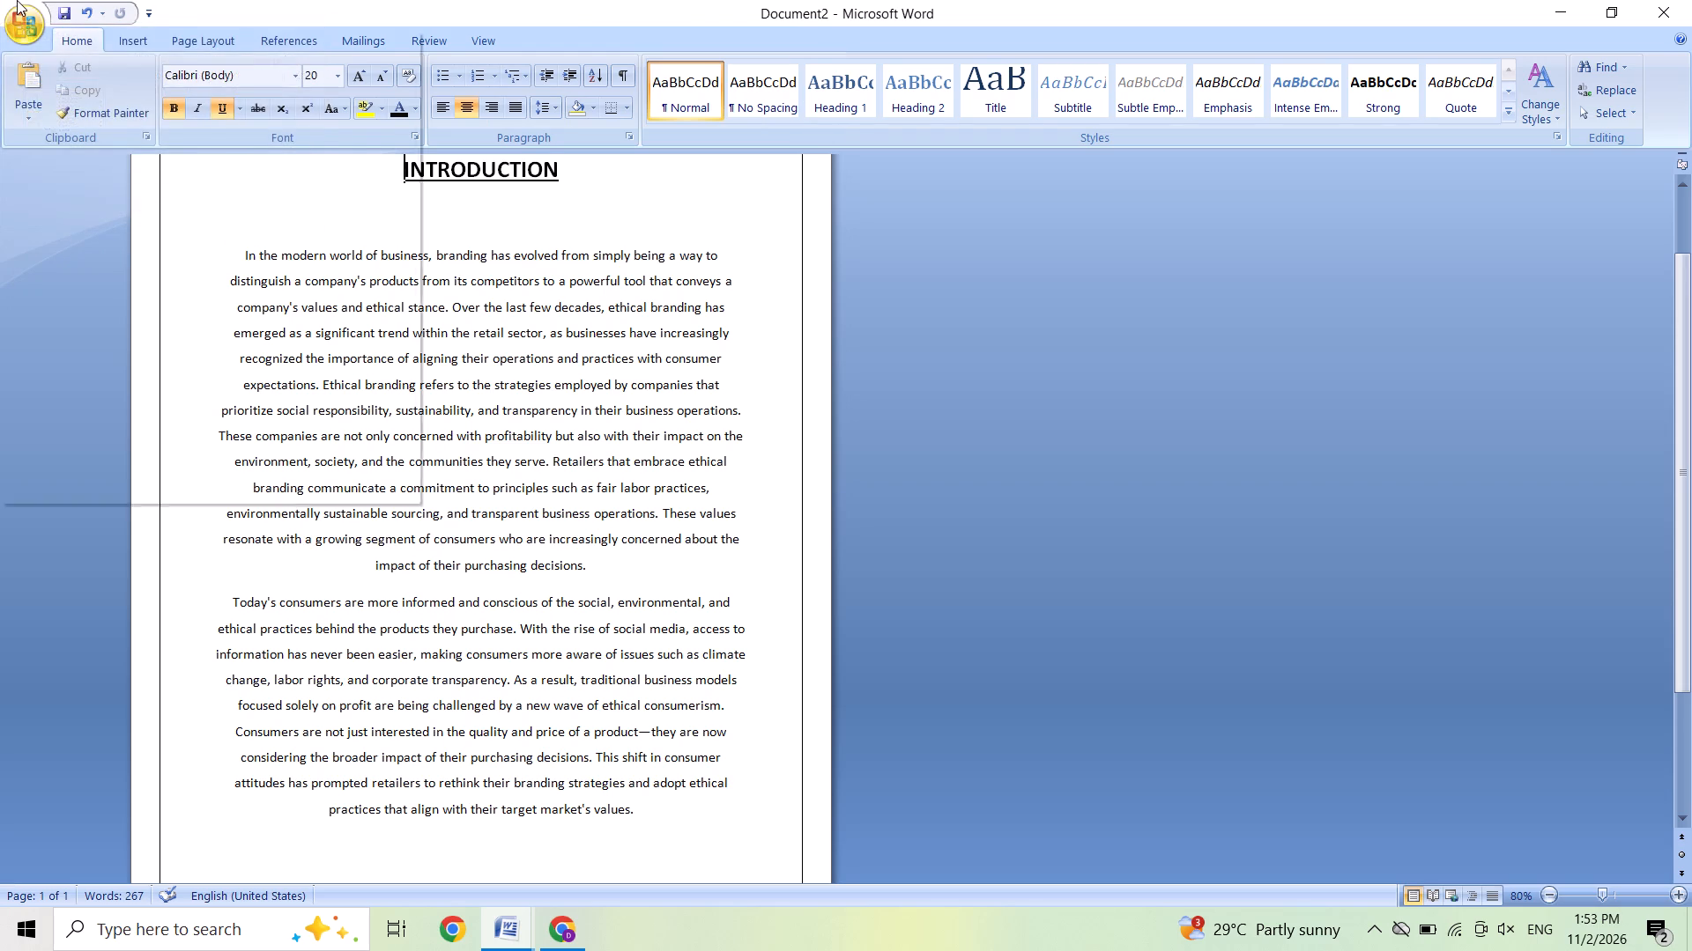
pyautogui.click(41, 110)
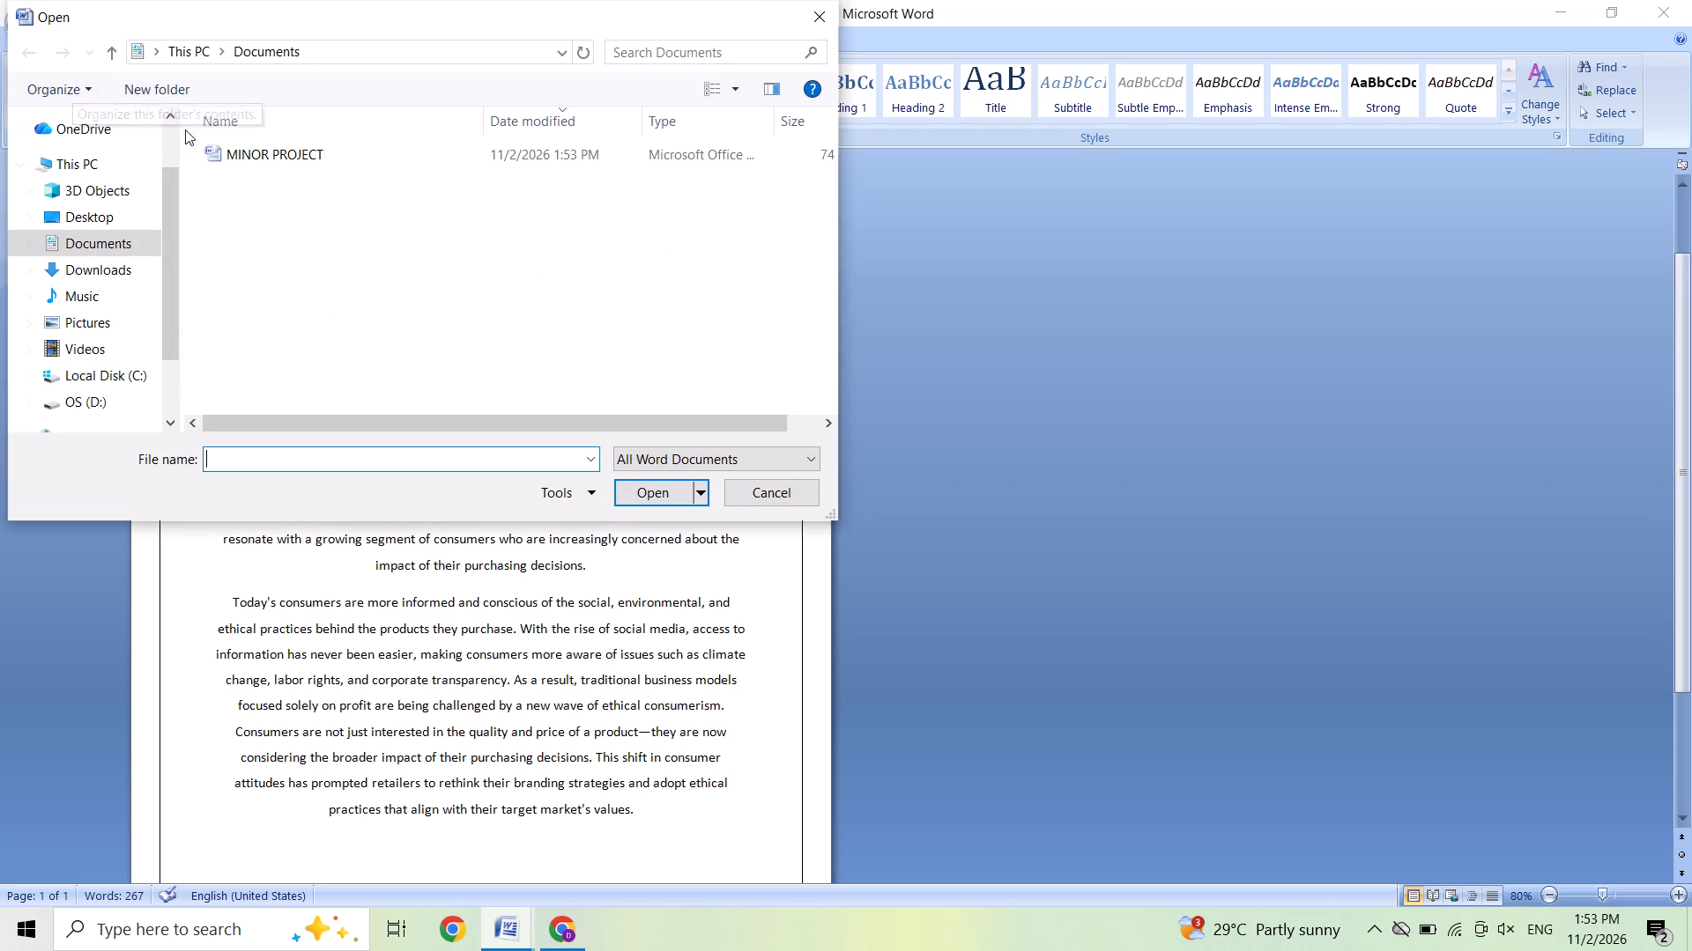
pyautogui.click(234, 154)
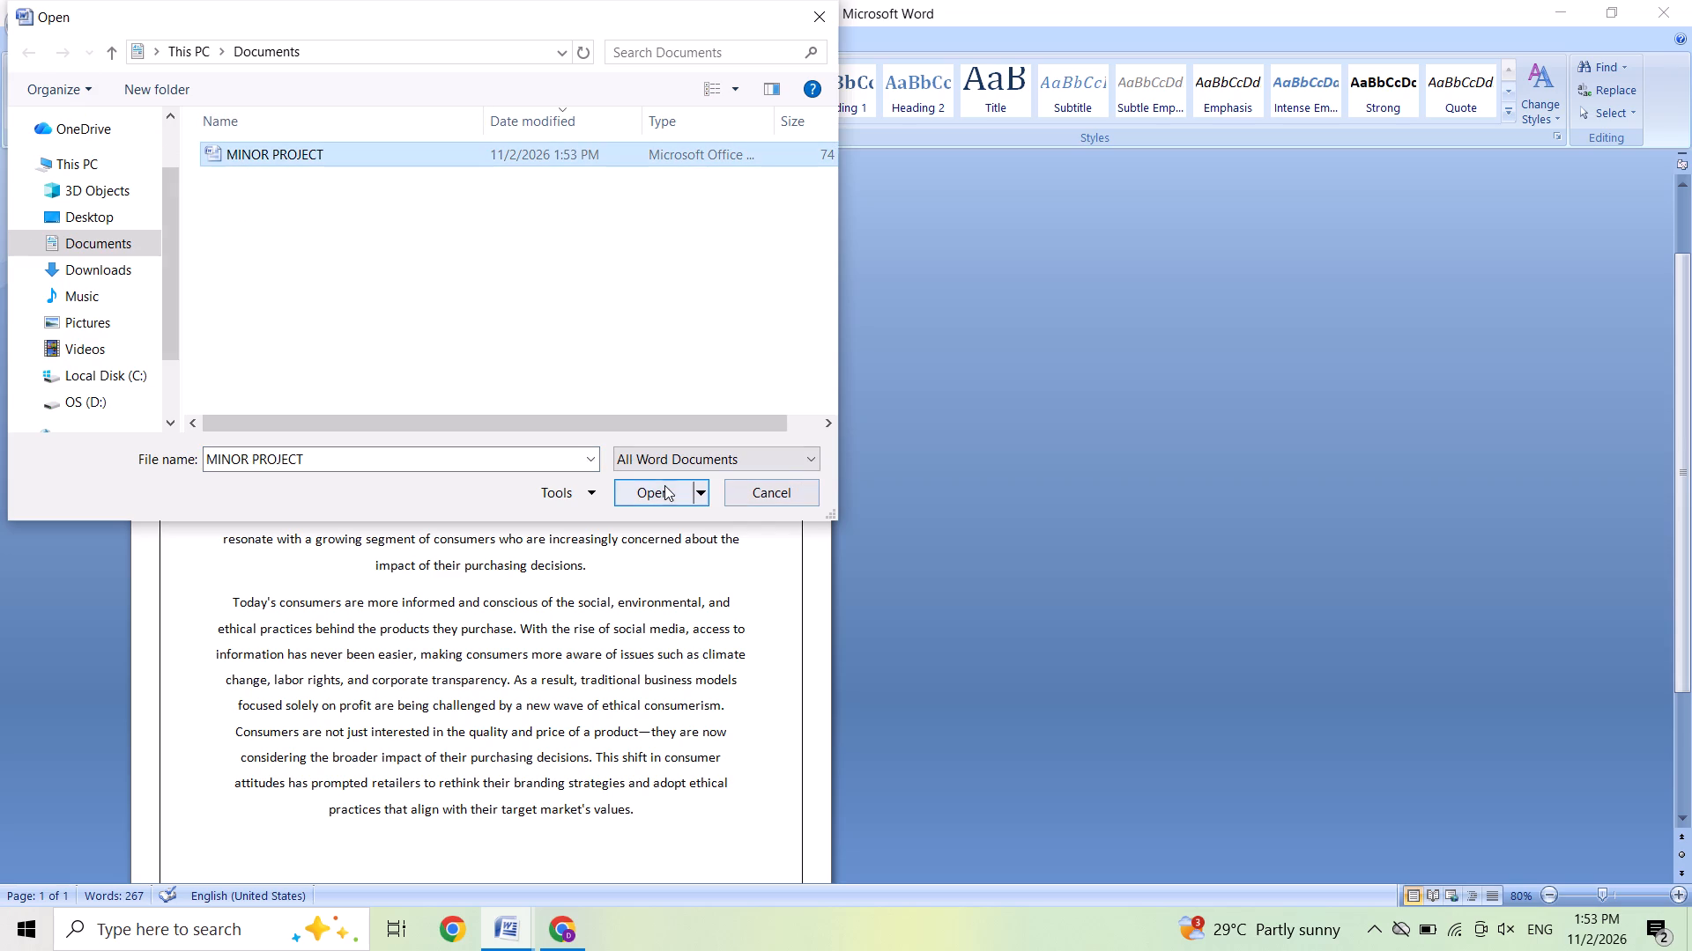
pyautogui.click(661, 485)
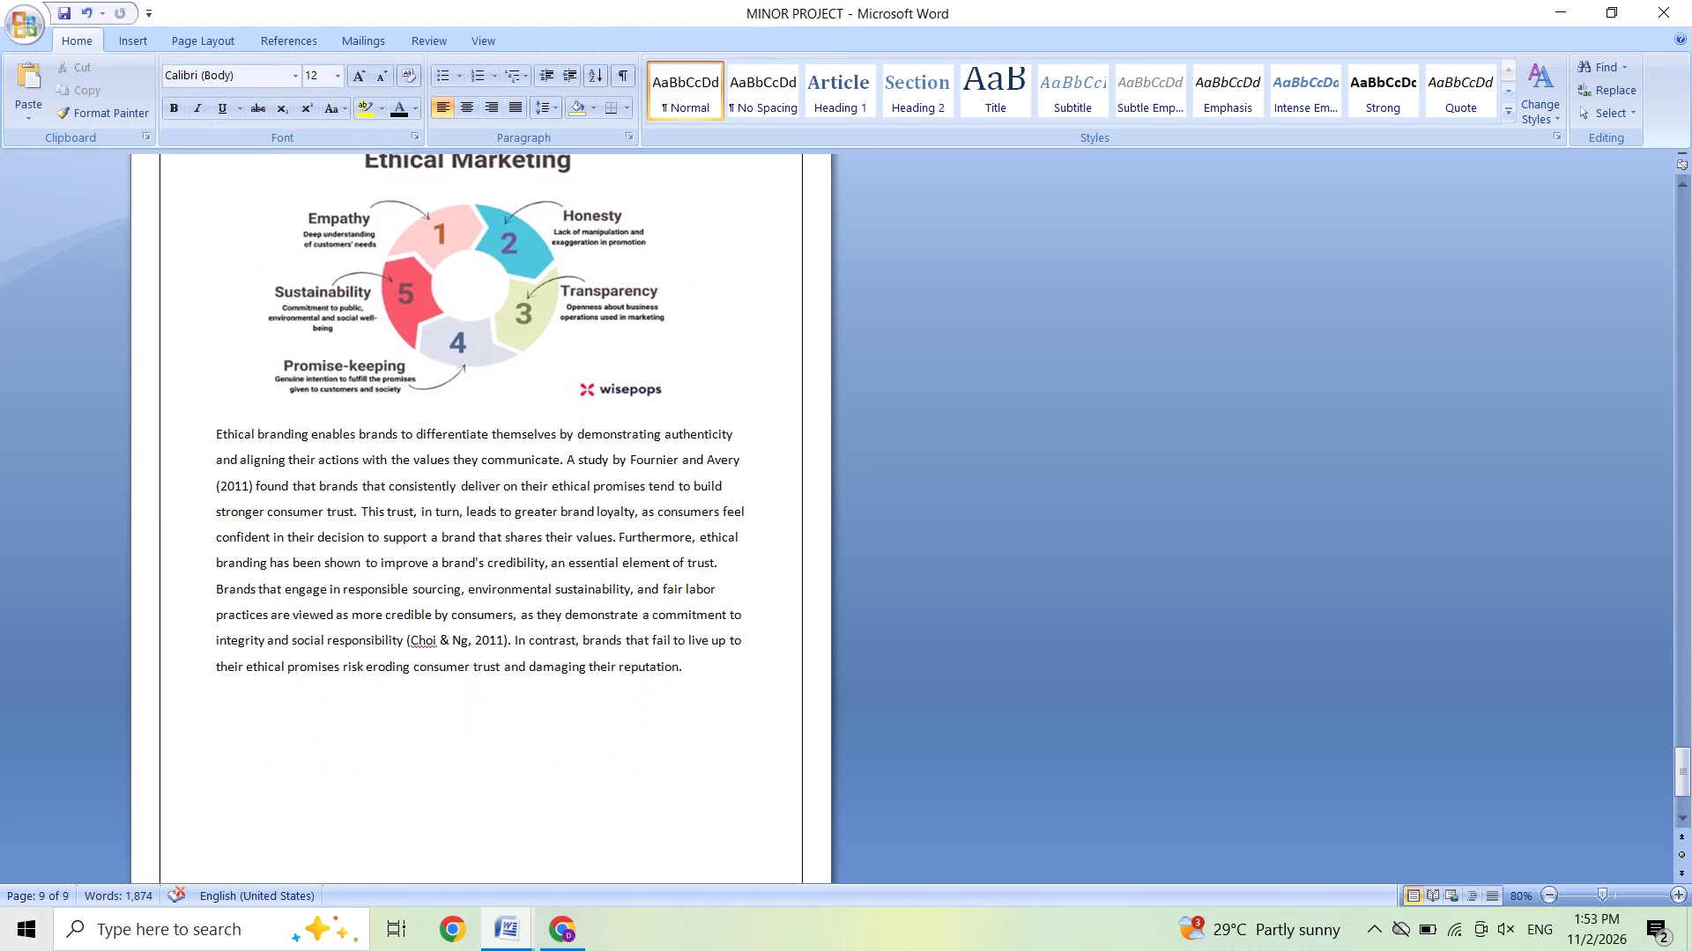
# Review the MINOR PROJECT report between the last page's ethical branding text and the table of contents.
pyautogui.press('Up')
pyautogui.press('Up')
pyautogui.press('Up')
pyautogui.press('Up')
pyautogui.press('Up')
pyautogui.press('Up')
pyautogui.press('Up')
pyautogui.press('Up')
pyautogui.press('Up')
pyautogui.press('Up')
pyautogui.press('Up')
pyautogui.press('Up')
pyautogui.press('Up')
pyautogui.press('Up')
pyautogui.press('Up')
pyautogui.press('Up')
pyautogui.press('Up')
pyautogui.press('Up')
pyautogui.press('Up')
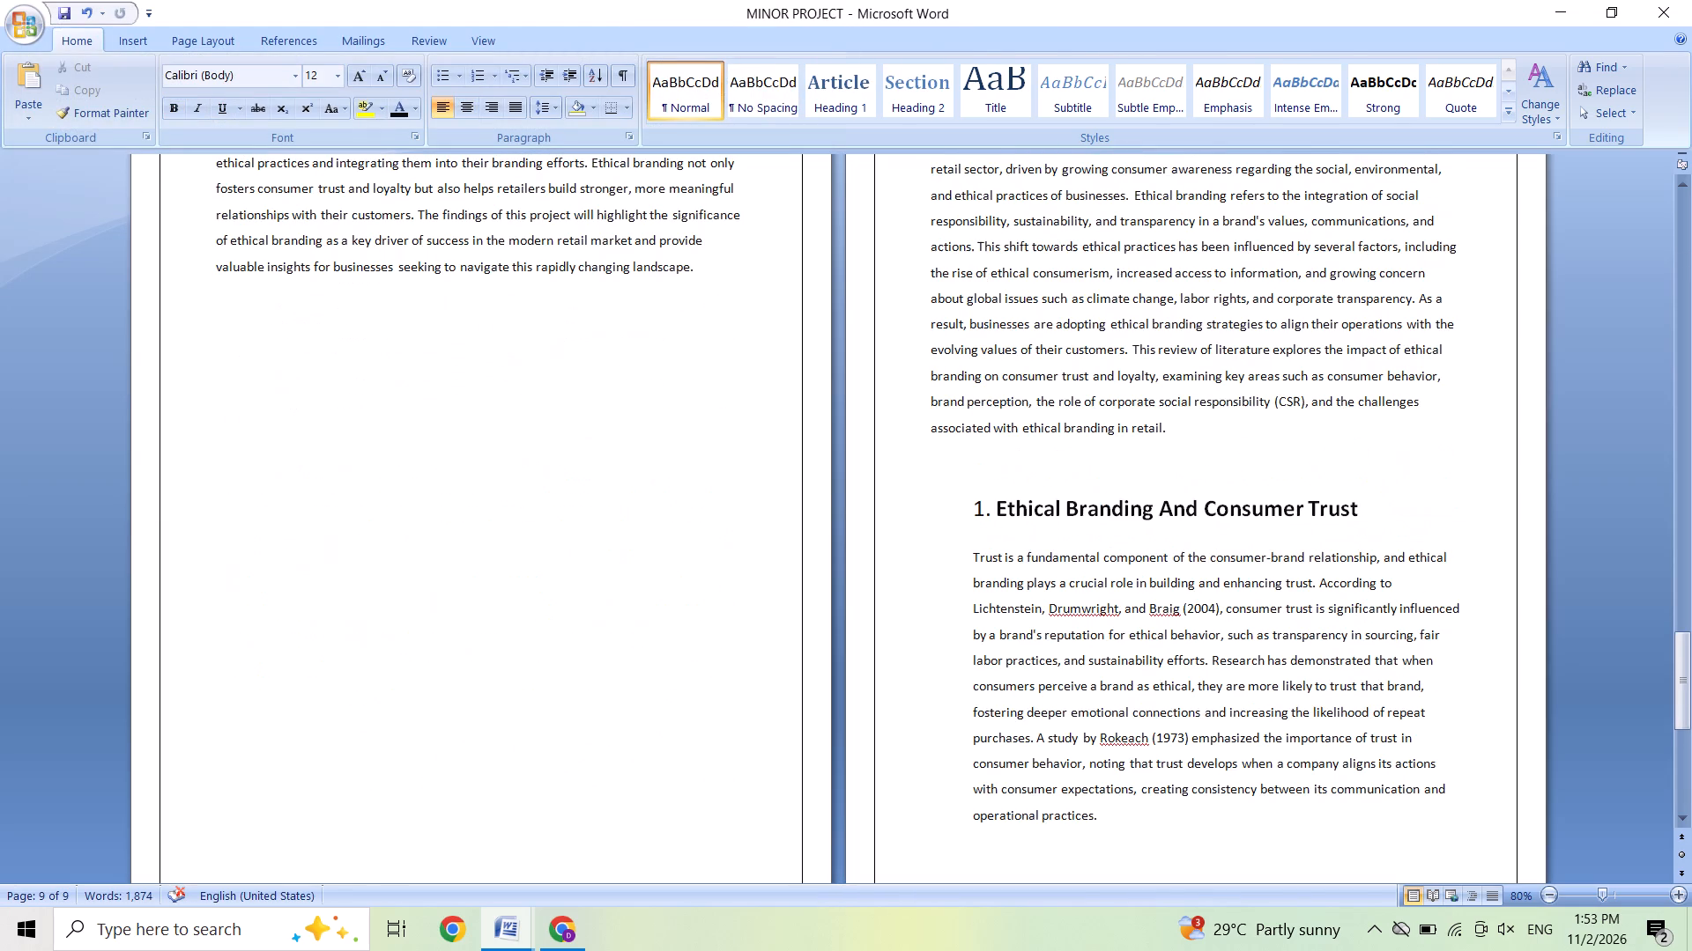
pyautogui.press('Up')
pyautogui.press('Up')
pyautogui.press('Up')
pyautogui.press('Up')
pyautogui.press('Up')
pyautogui.press('Up')
pyautogui.press('Up')
pyautogui.press('Up')
pyautogui.press('Up')
pyautogui.press('Up')
pyautogui.press('Up')
pyautogui.press('Up')
pyautogui.press('Up')
pyautogui.press('Up')
pyautogui.press('Up')
pyautogui.press('Up')
pyautogui.press('Up')
pyautogui.press('Up')
pyautogui.press('Up')
pyautogui.press('Up')
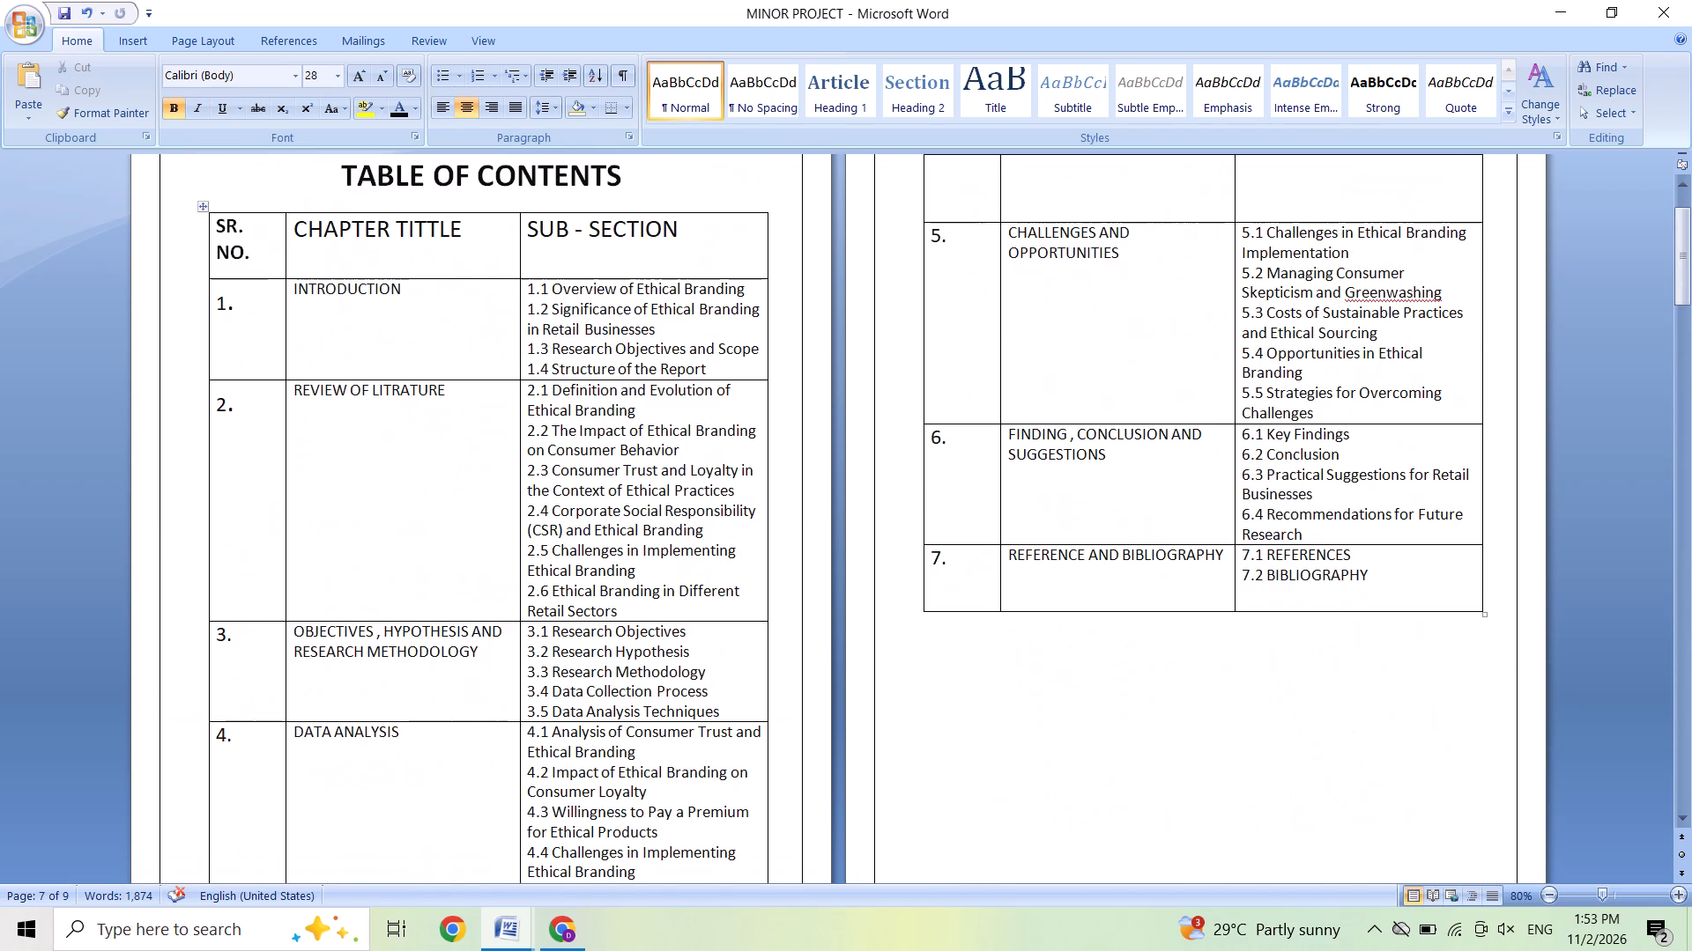
pyautogui.press('Down')
pyautogui.press('Down')
pyautogui.press('Down')
pyautogui.press('Down')
pyautogui.press('Down')
pyautogui.press('Down')
pyautogui.press('Down')
pyautogui.press('Down')
pyautogui.press('Down')
pyautogui.press('Down')
pyautogui.press('Down')
pyautogui.press('Down')
pyautogui.press('Down')
pyautogui.press('Down')
pyautogui.press('Down')
pyautogui.press('Down')
pyautogui.press('Down')
pyautogui.press('Down')
pyautogui.press('Down')
pyautogui.press('Down')
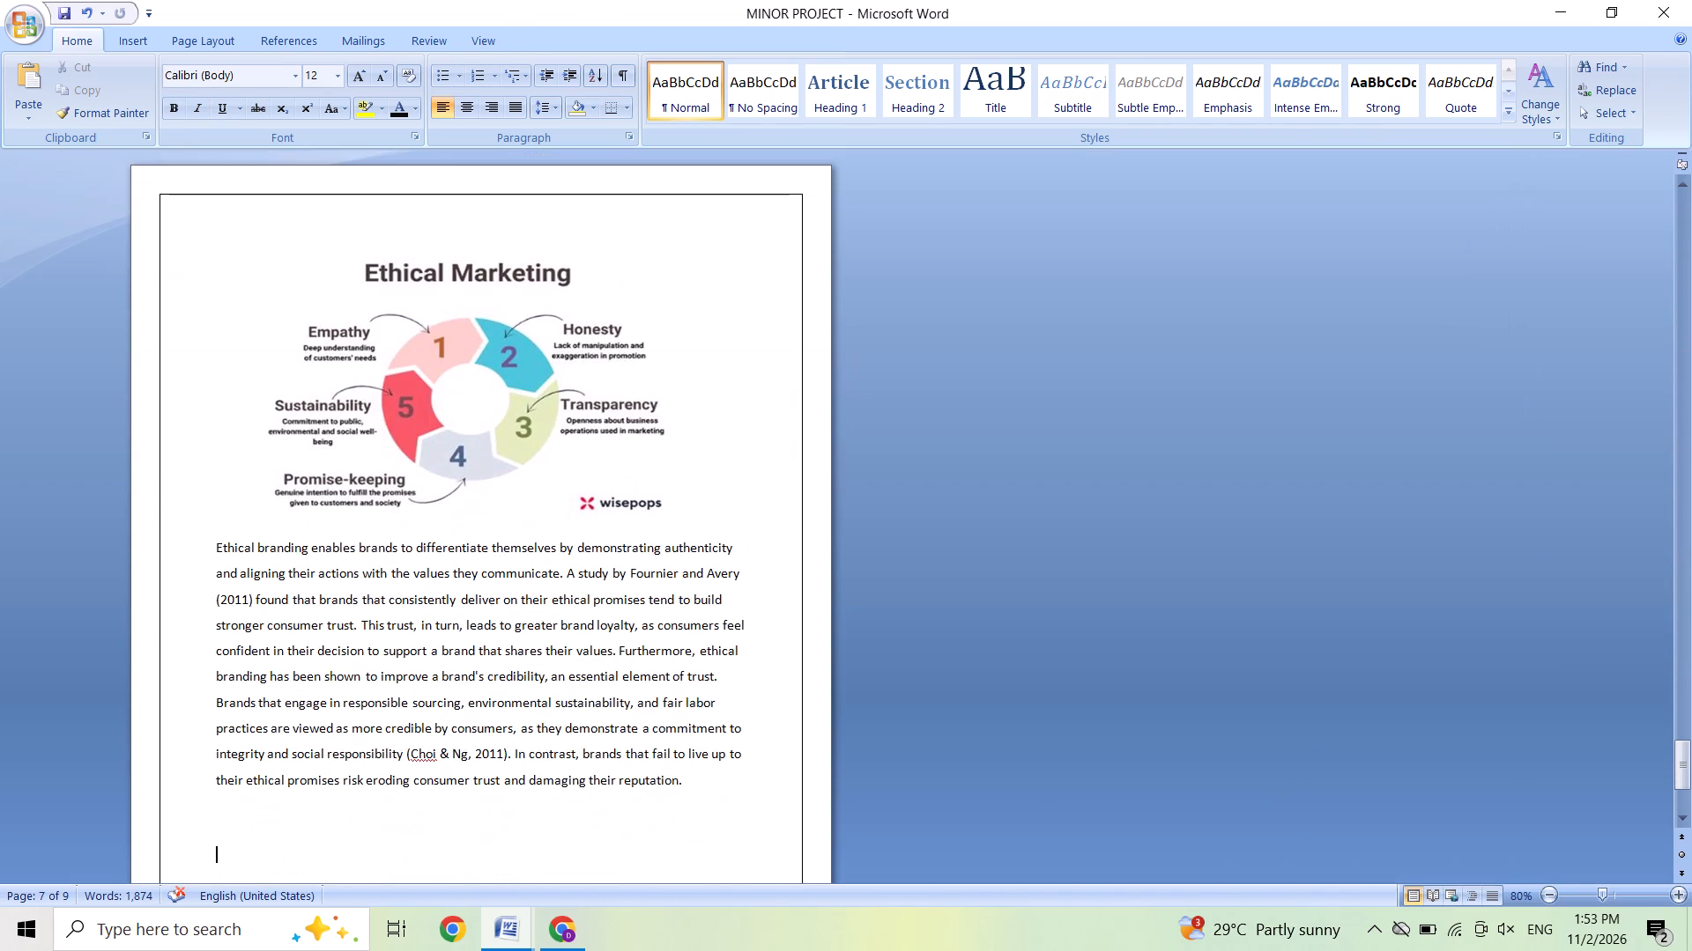
pyautogui.press('Up')
pyautogui.press('Up')
pyautogui.press('Up')
pyautogui.press('Up')
pyautogui.press('Up')
pyautogui.press('Up')
pyautogui.press('Up')
pyautogui.press('Up')
pyautogui.press('Up')
pyautogui.press('Up')
pyautogui.press('Up')
pyautogui.press('Up')
pyautogui.press('Up')
pyautogui.press('Up')
pyautogui.press('Up')
pyautogui.press('Up')
pyautogui.press('Up')
pyautogui.press('Up')
pyautogui.press('Up')
pyautogui.press('Up')
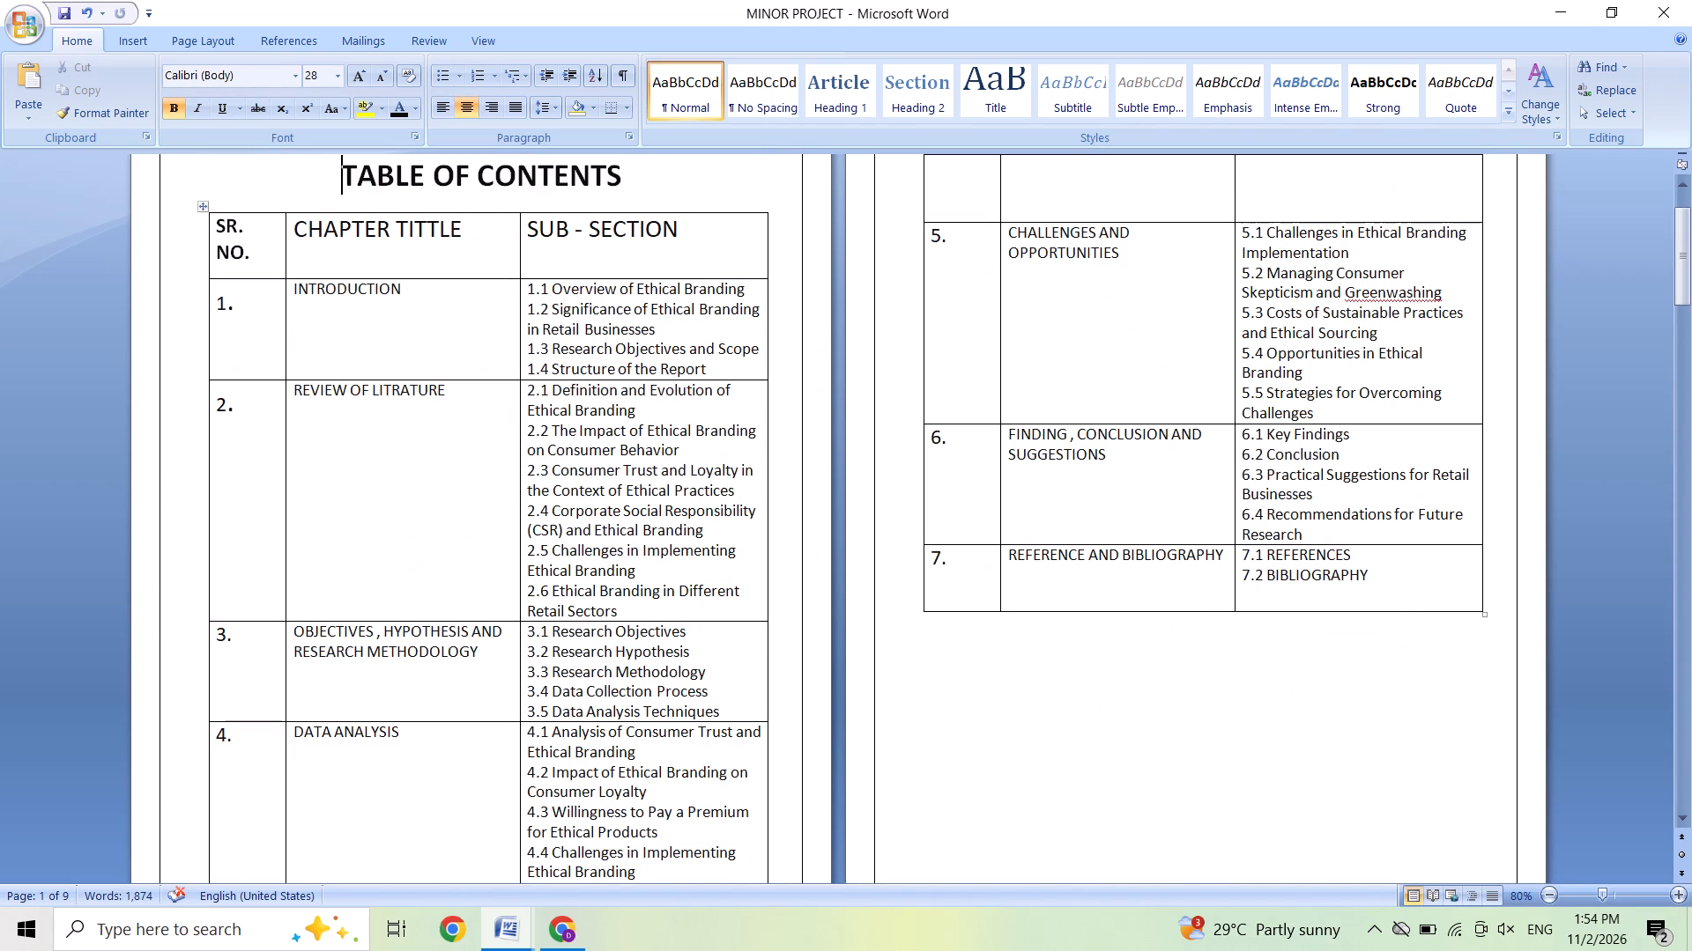
# Save MINOR PROJECT and close both Word documents, discarding the changes to Document2.
pyautogui.click(61, 0)
pyautogui.doubleClick(1690, 0)
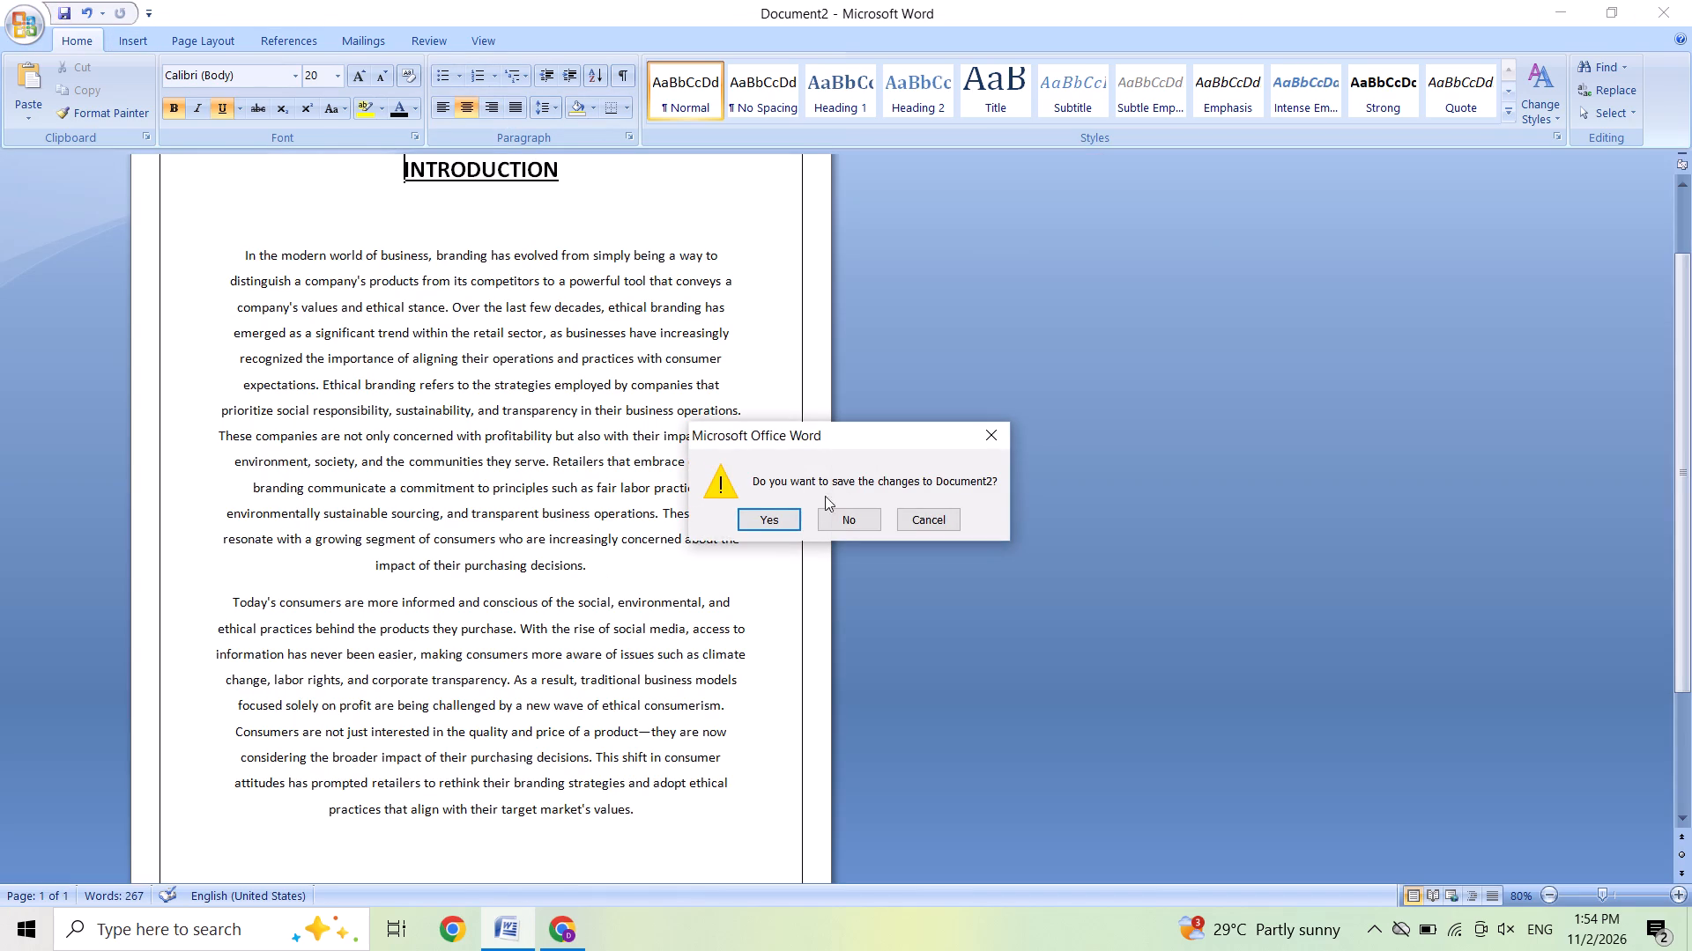
pyautogui.click(831, 527)
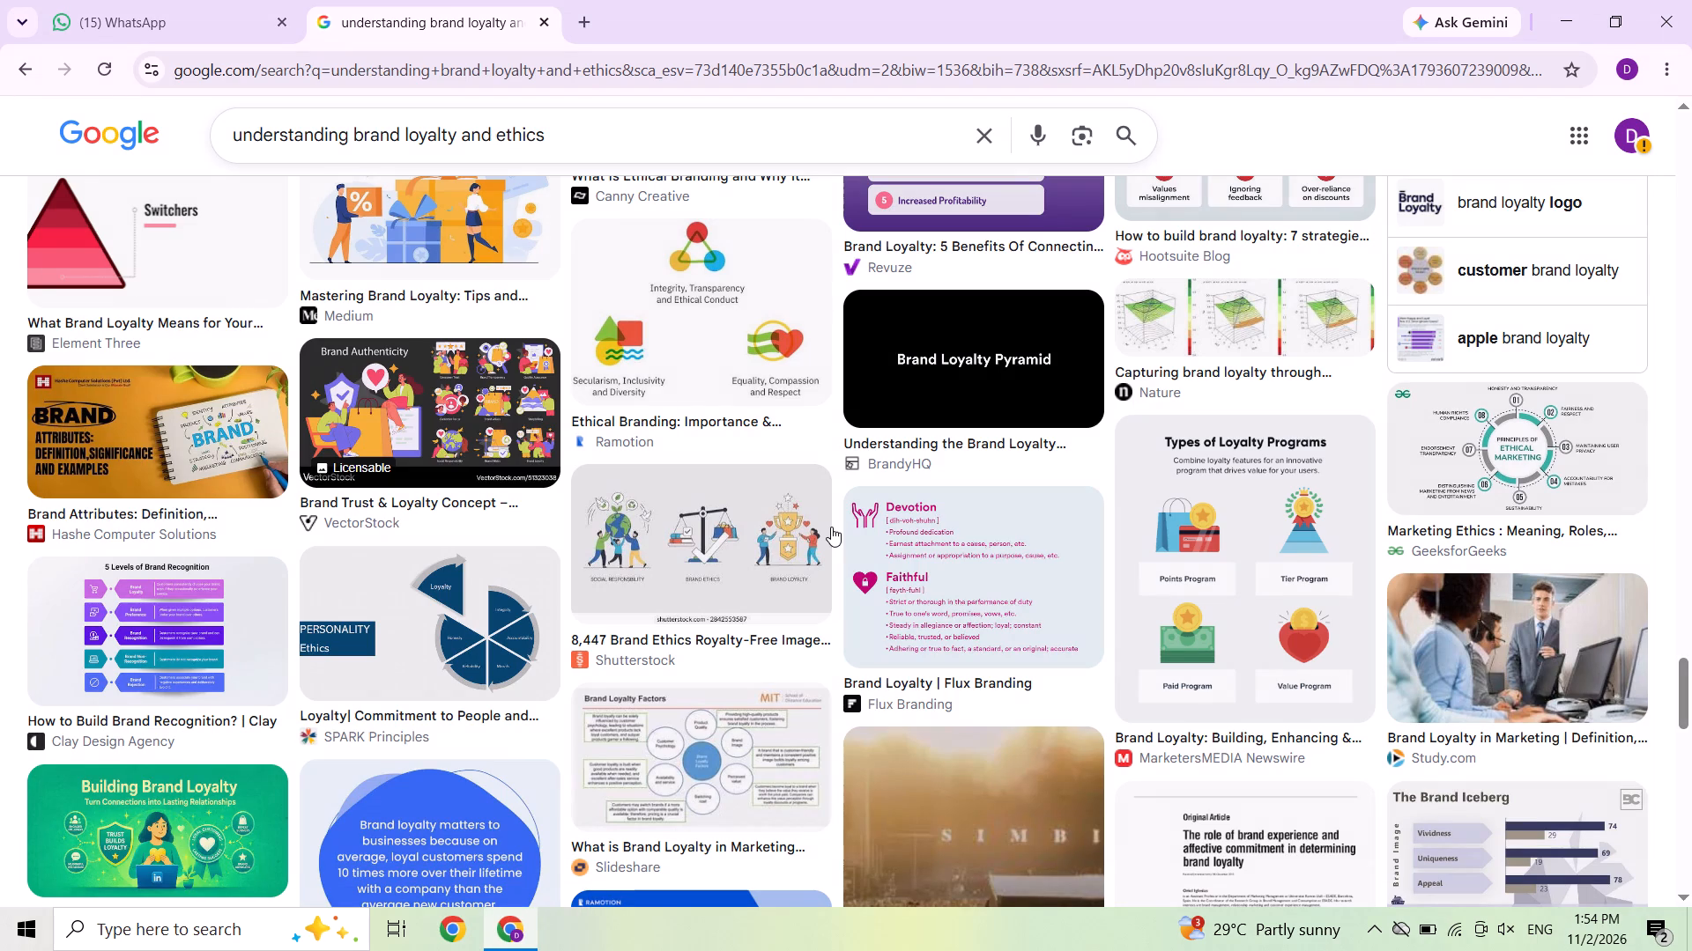
# Close the Chrome window with the image search.
pyautogui.click(1667, 28)
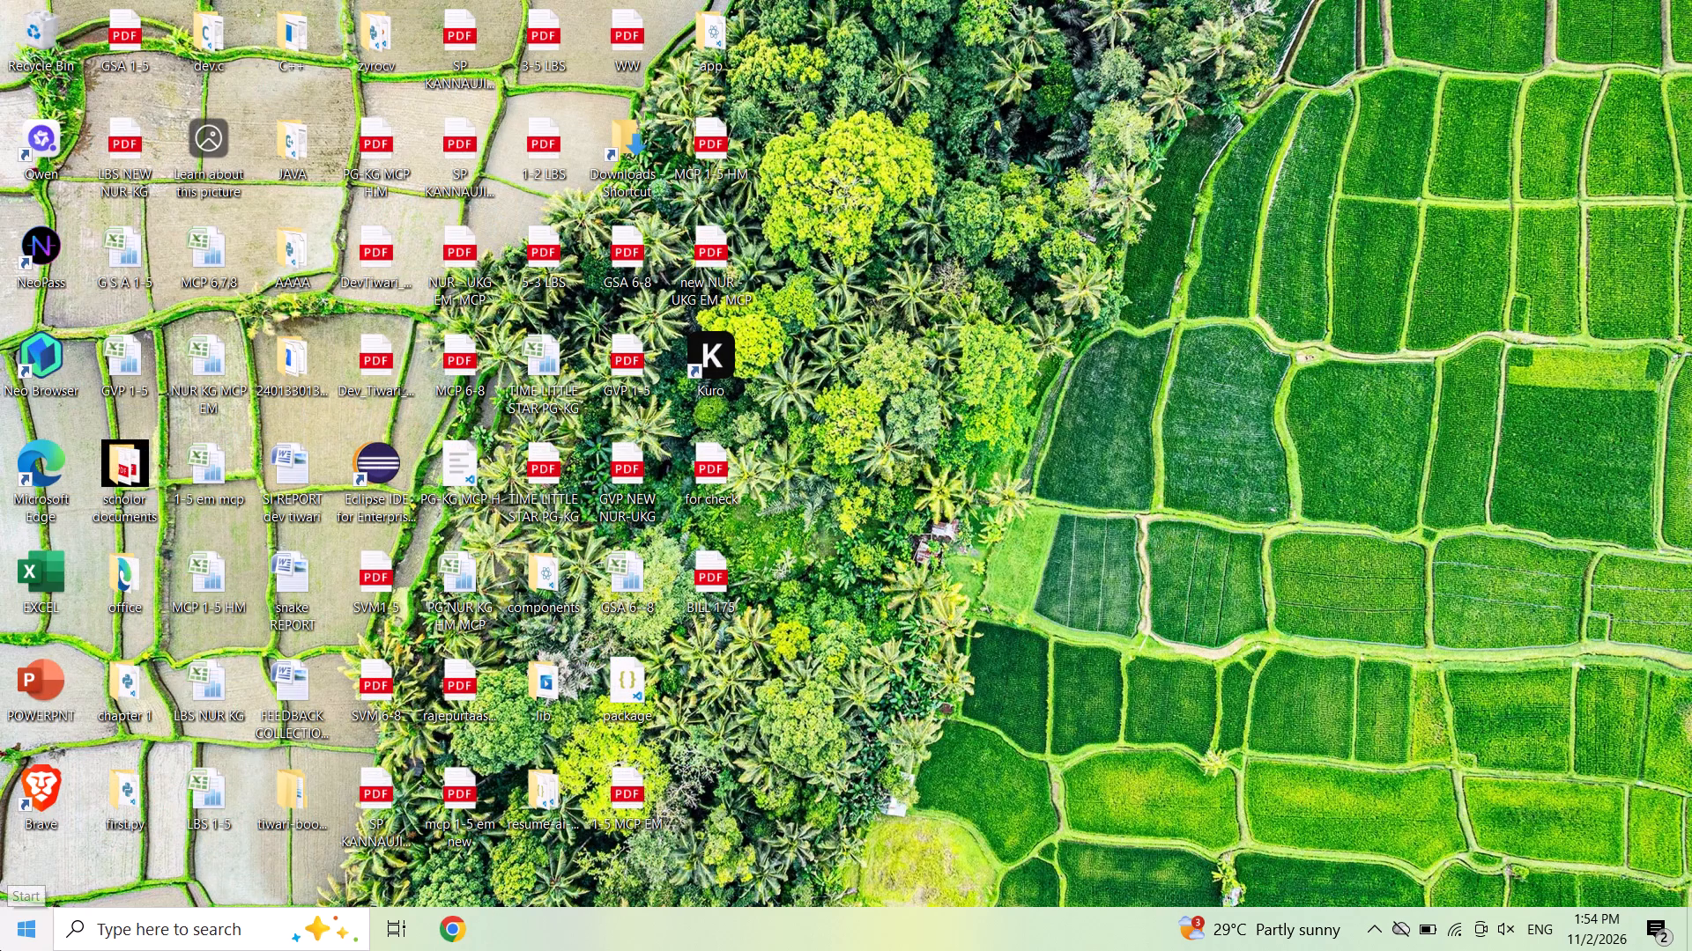
# Shut down the computer.
pyautogui.click(0, 950)
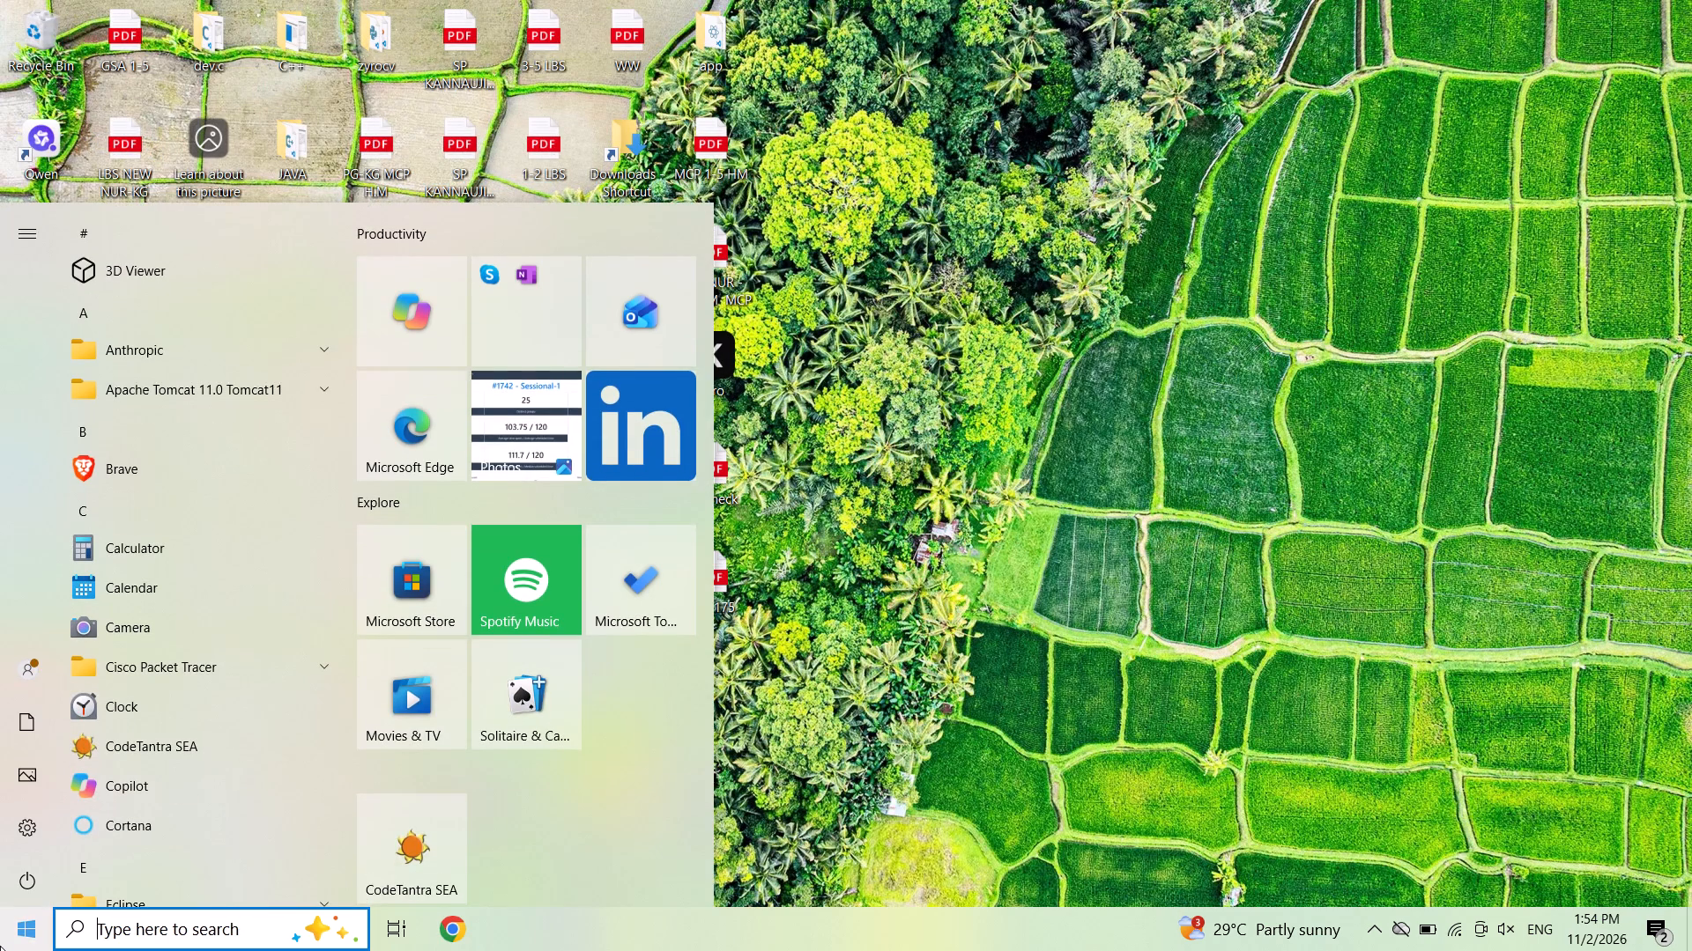
pyautogui.click(18, 887)
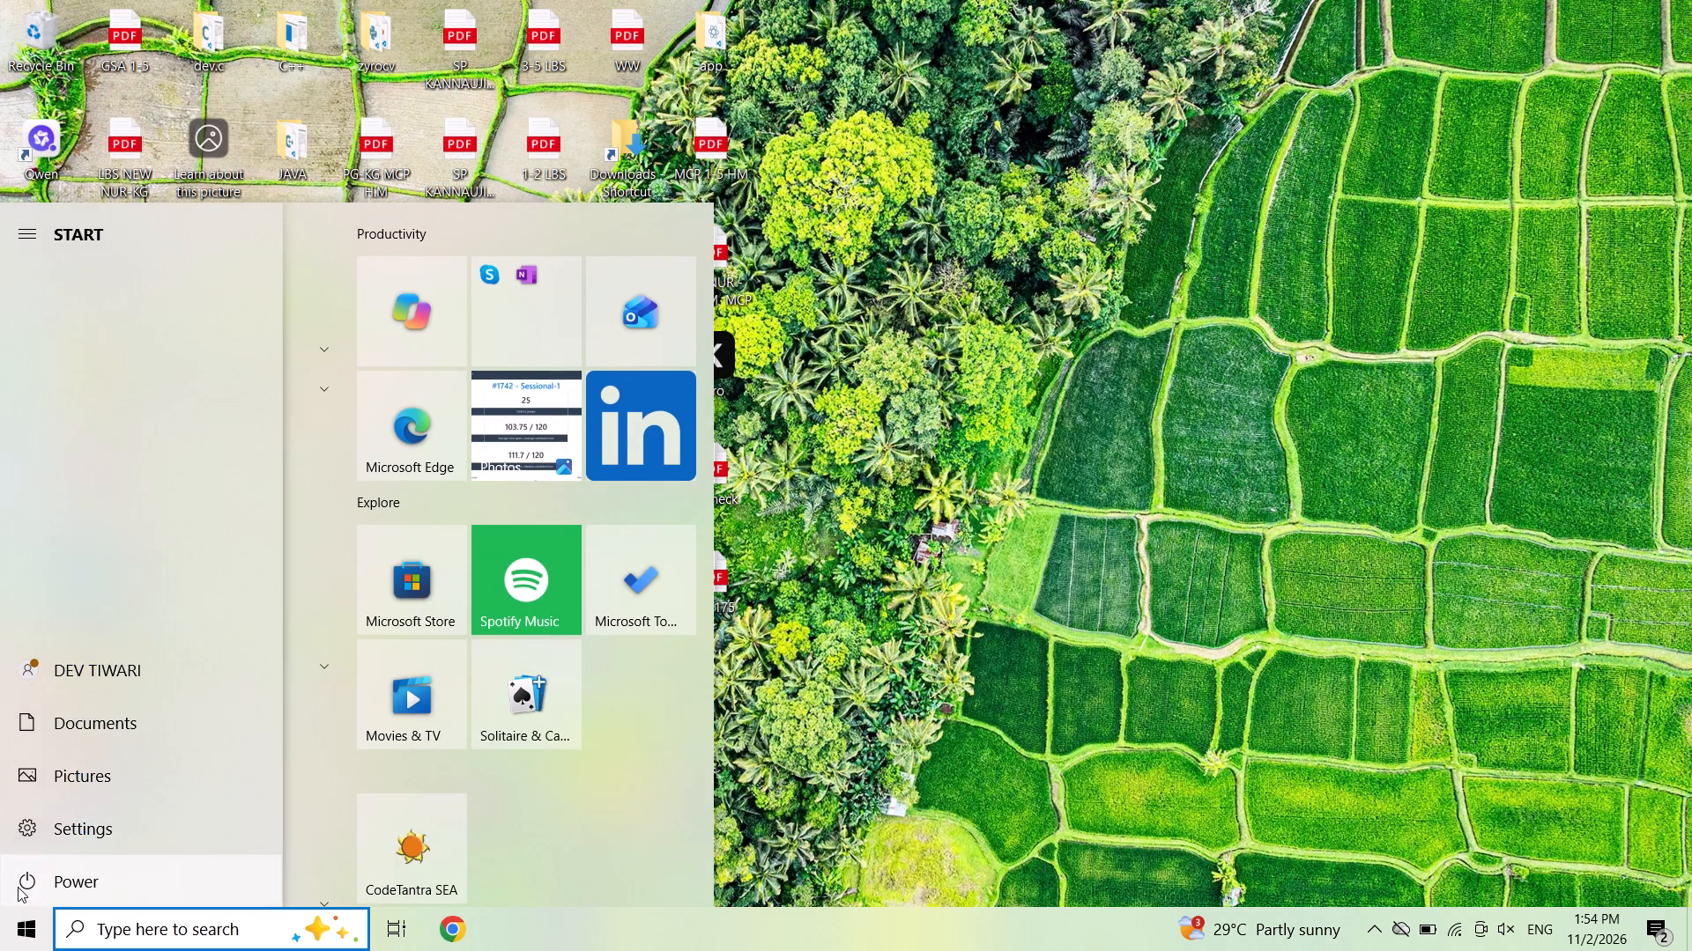
pyautogui.click(63, 788)
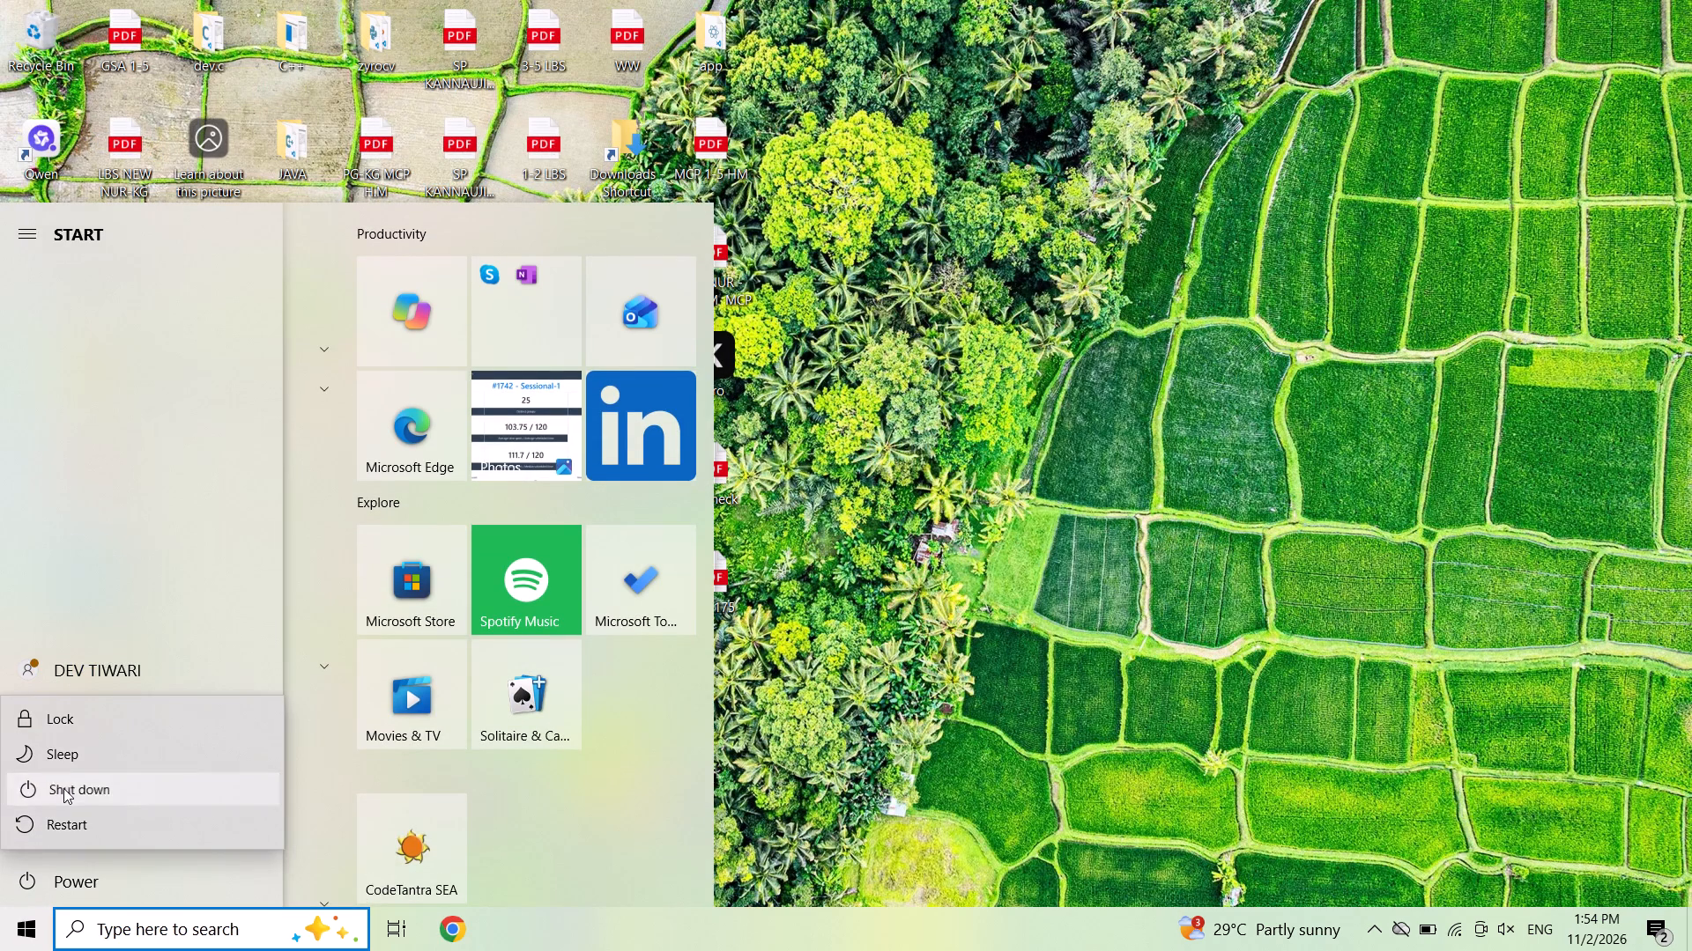